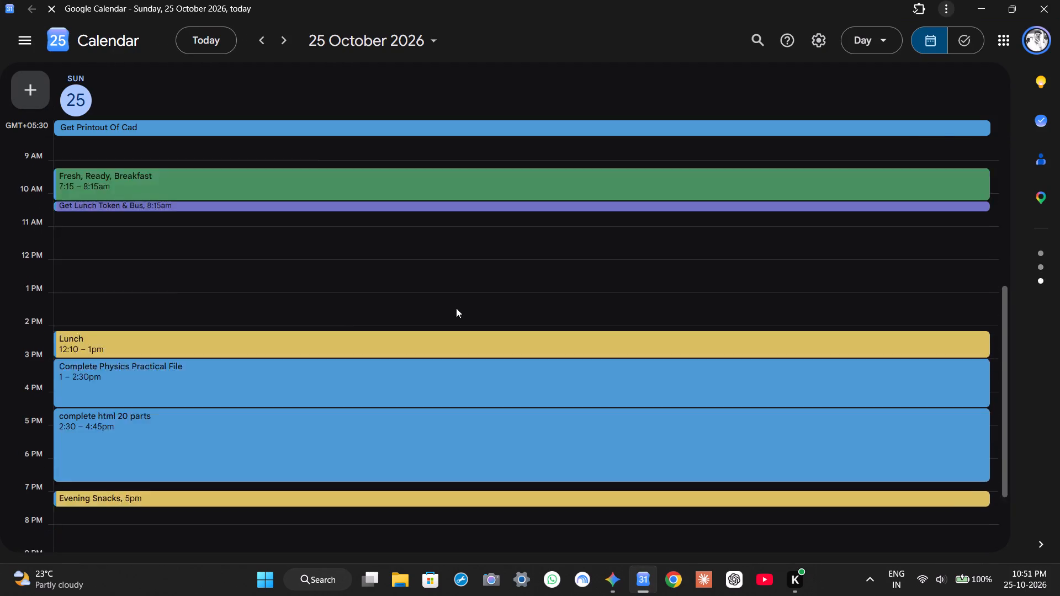
double_click(205, 41)
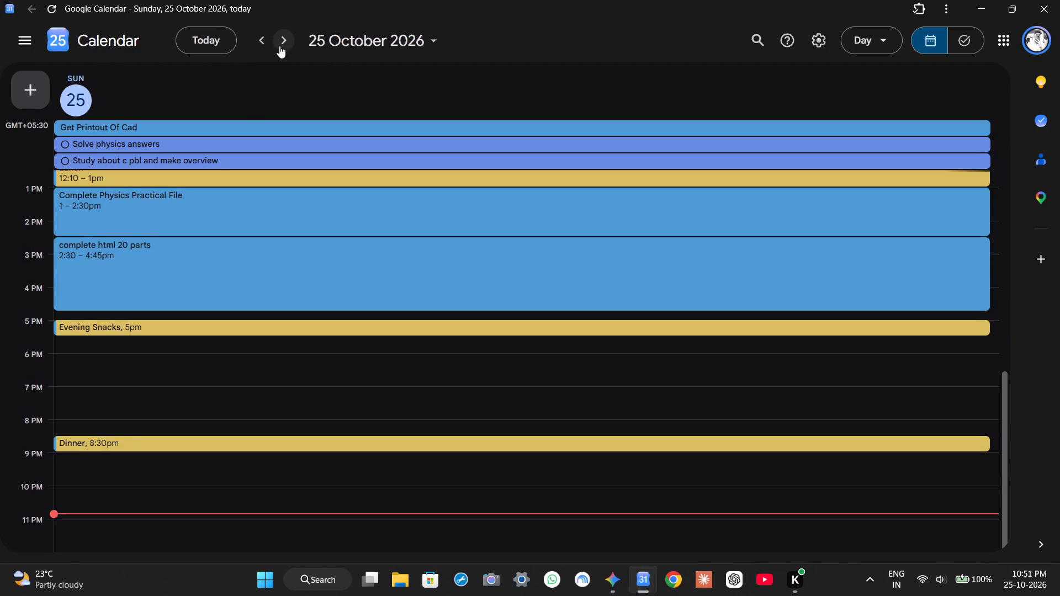
left_click(282, 44)
scroll(265, 233, "up", 2)
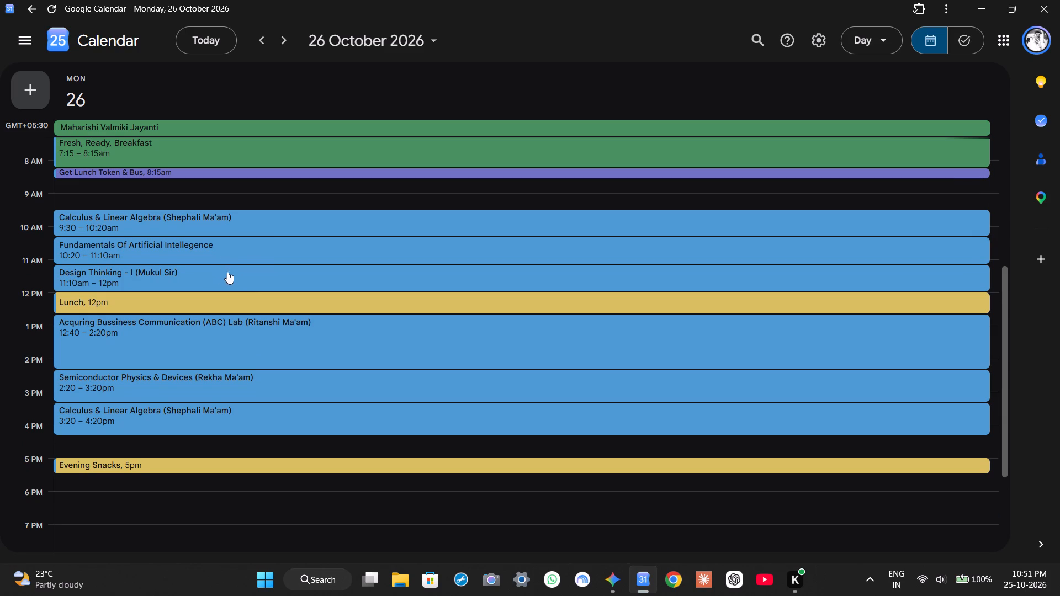
scroll(227, 272, "up", 3)
scroll(229, 273, "down", 3)
left_click(283, 46)
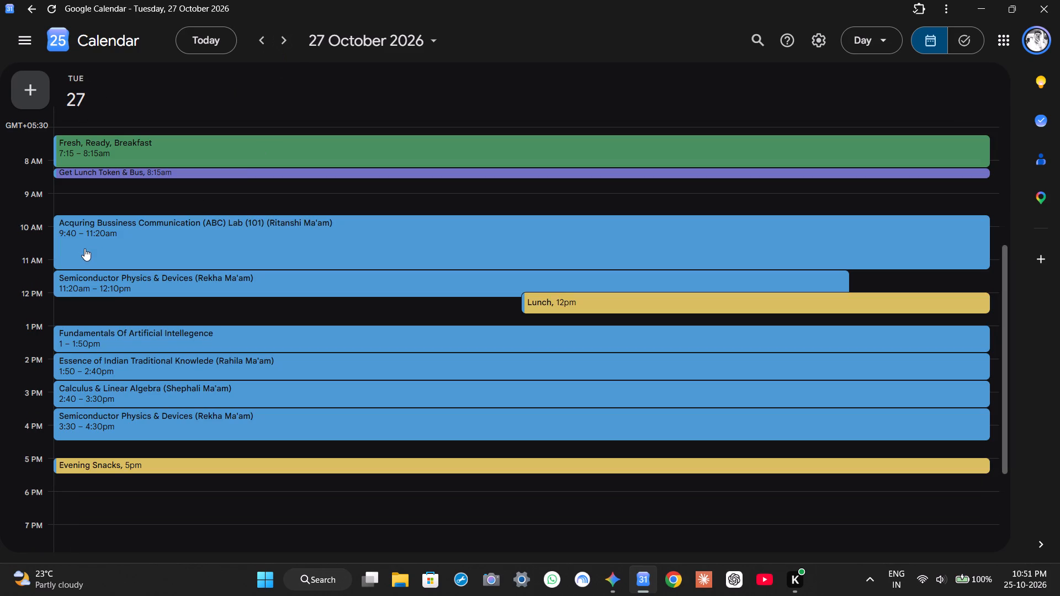
left_click(227, 35)
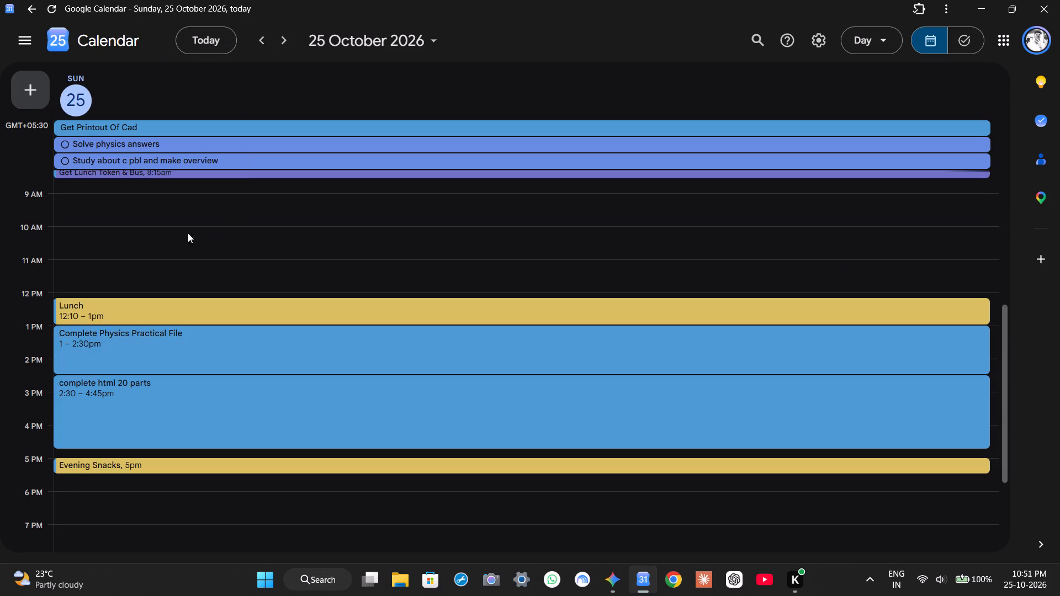
left_click(279, 46)
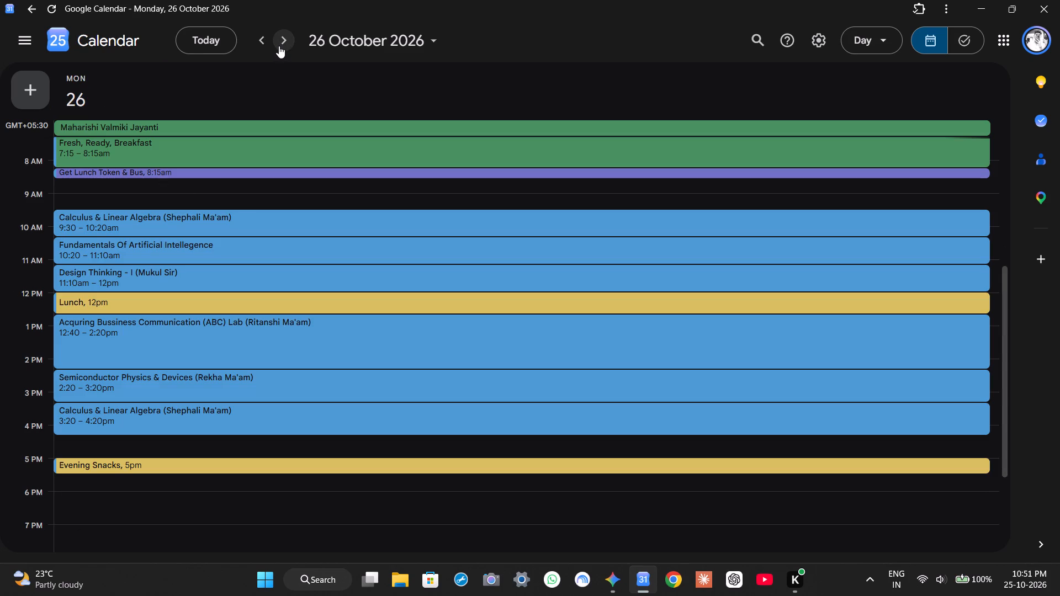
left_click(279, 46)
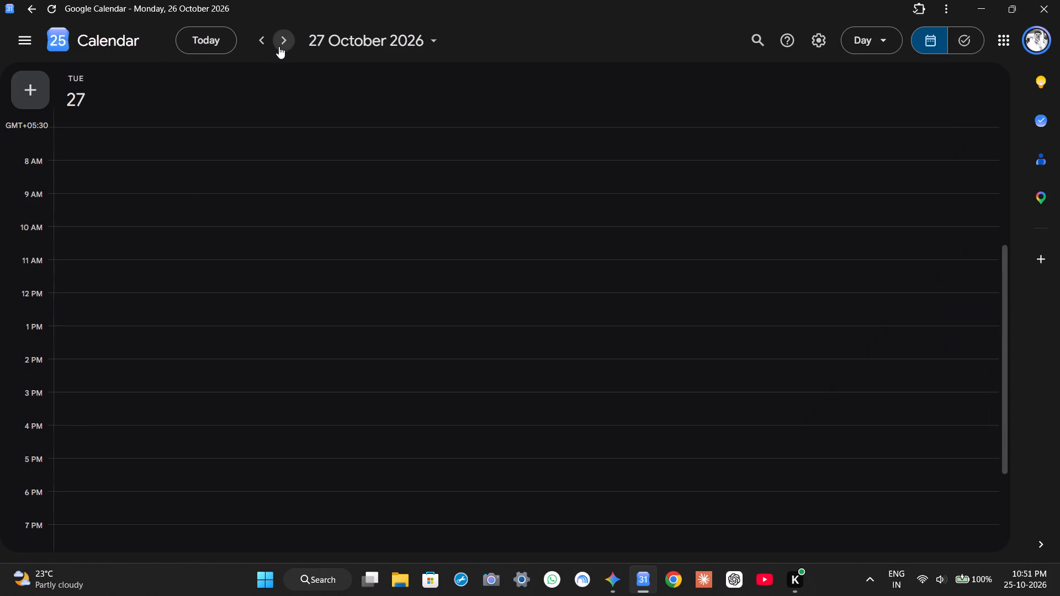
Reschedule the Acquring Bussiness Communication (ABC) Lab event on 27 October to 9:30–11:10am.
left_click(219, 233)
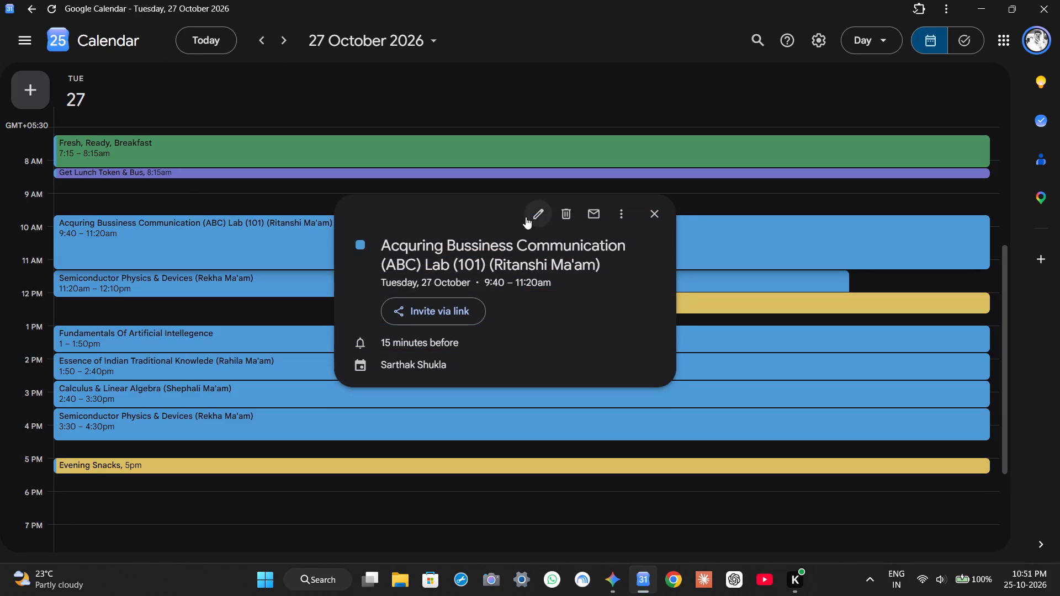
Reschedule the Acquring Bussiness Communication (ABC) Lab event on 27 October to 9:30–11:10am and save it.
left_click(527, 214)
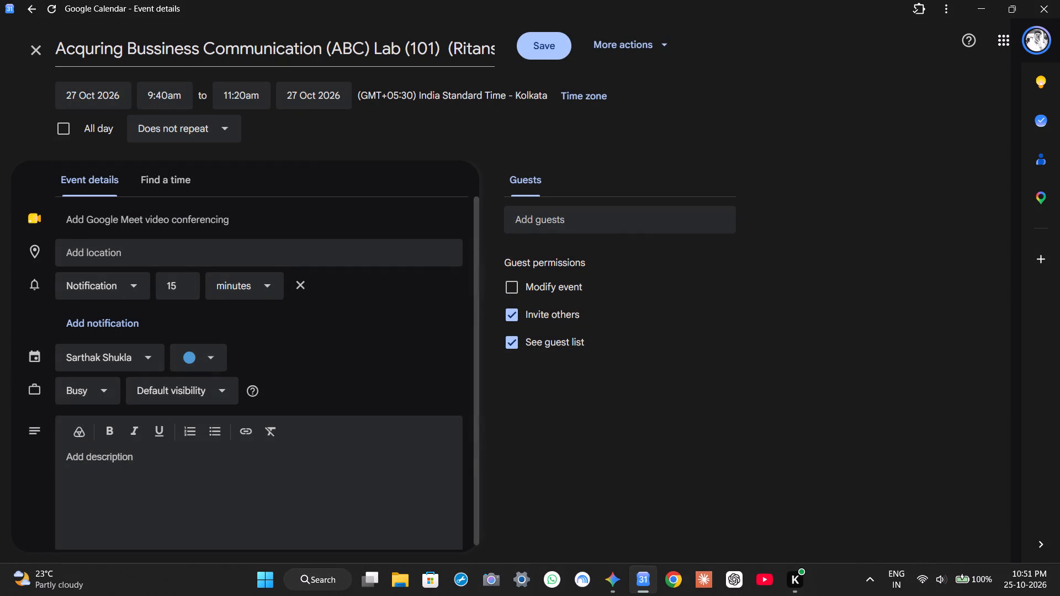
left_click(162, 97)
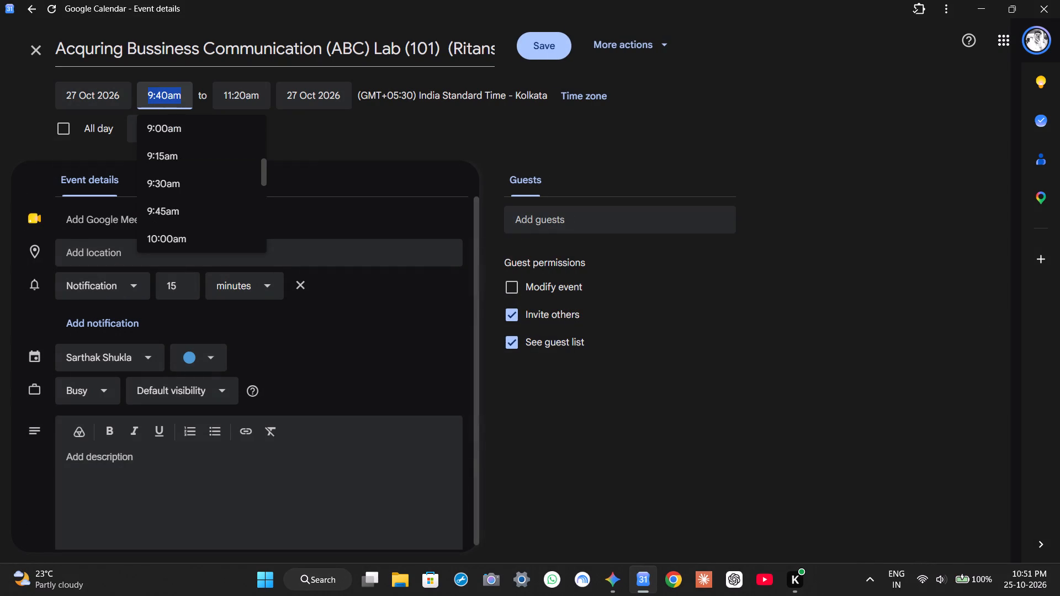
left_click(155, 97)
left_click(161, 97)
key("BackSpace")
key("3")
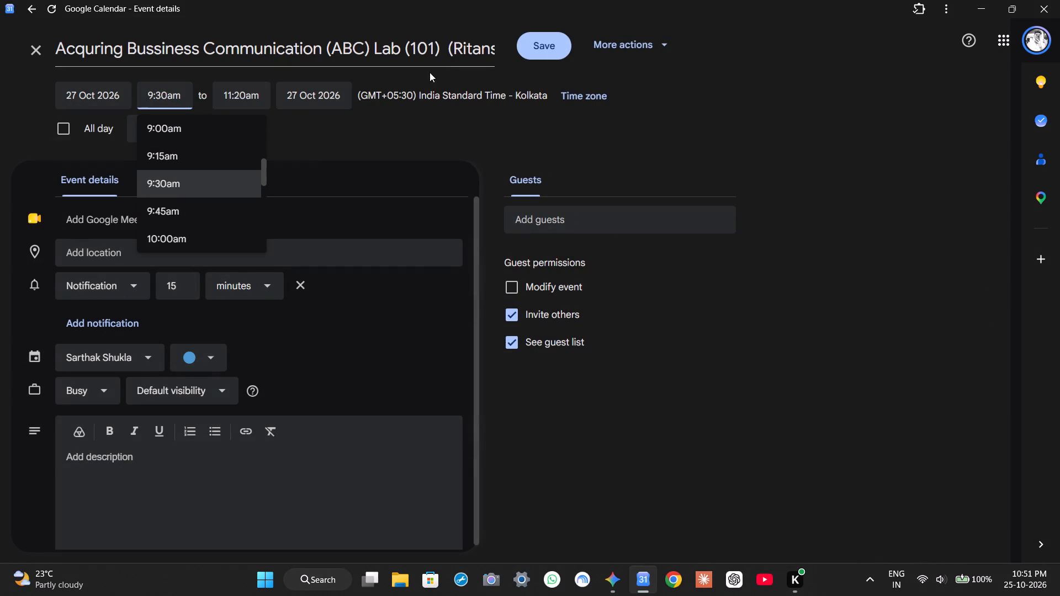
left_click(406, 122)
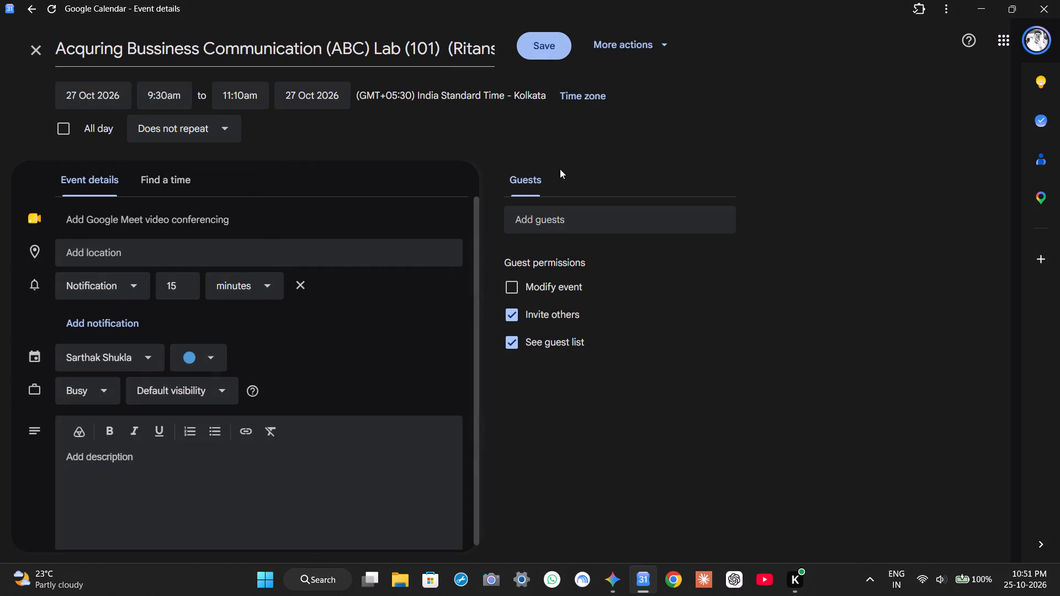
left_click(553, 52)
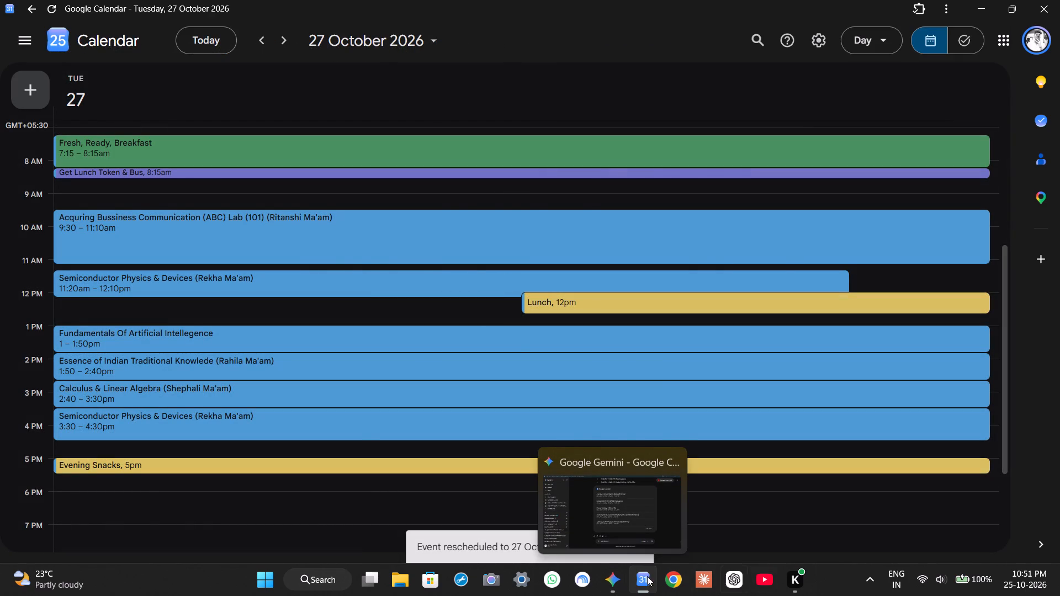
Switch to the Gemini window and close it.
left_click(616, 576)
left_click(1059, 0)
Open the WhatsApp class timings image from the desktop and arrange it side by side with Google Calendar, the image in the left half.
left_click(1059, 595)
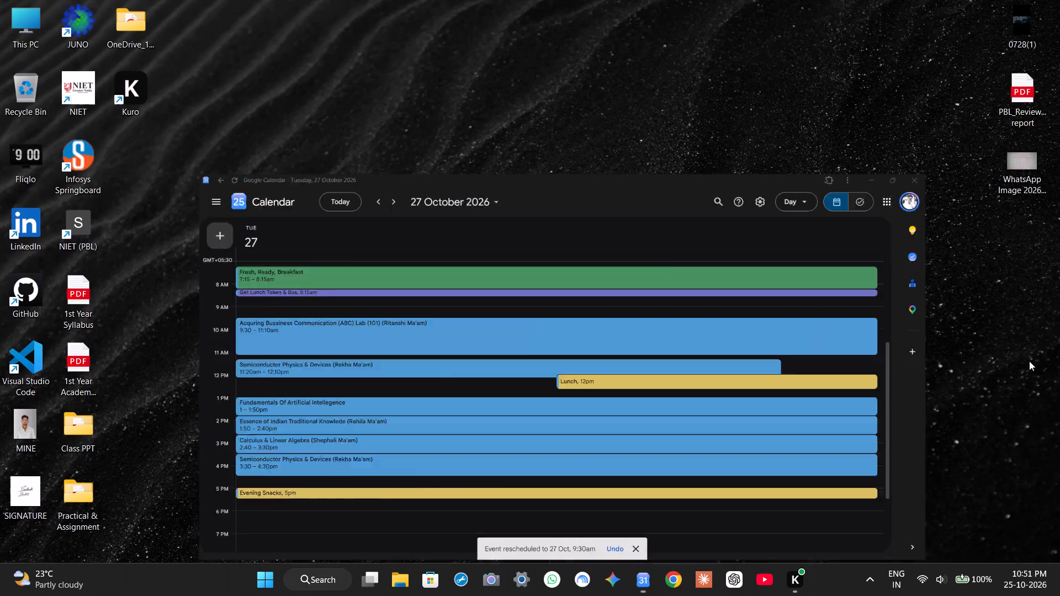
double_click(1027, 174)
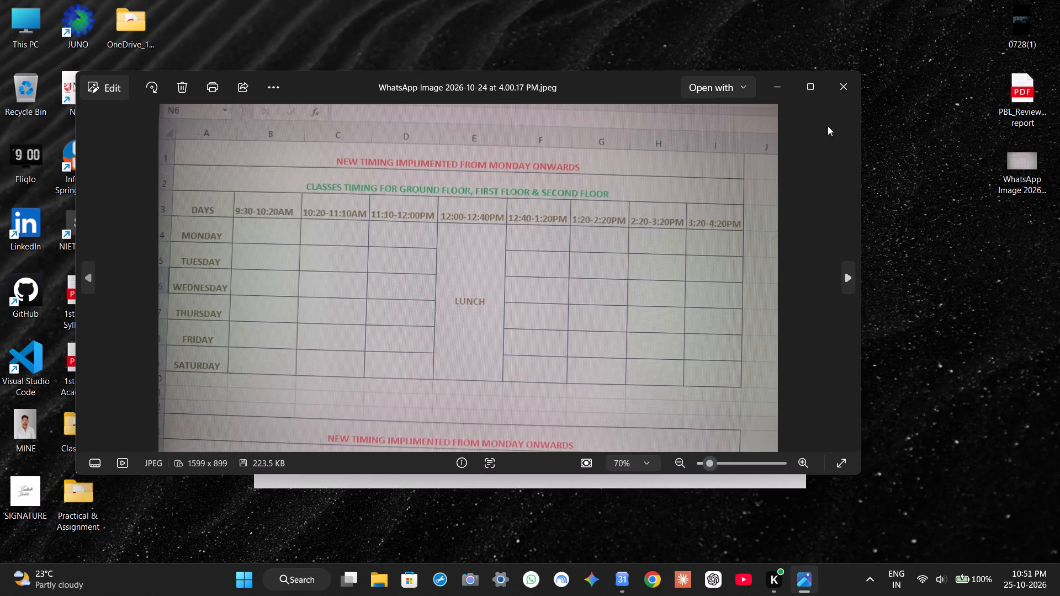
left_click(808, 88)
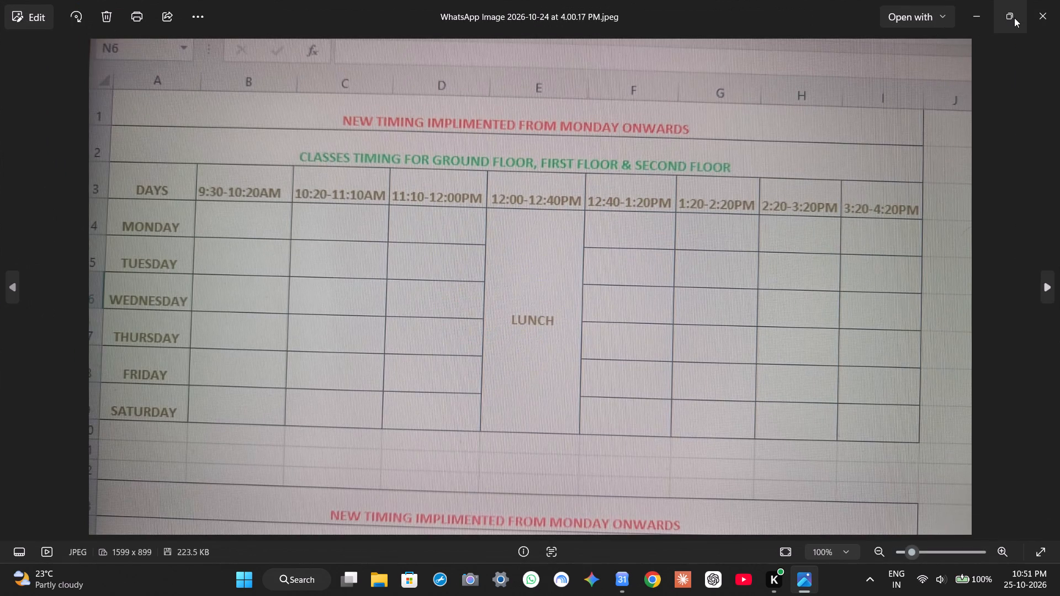
left_click(927, 56)
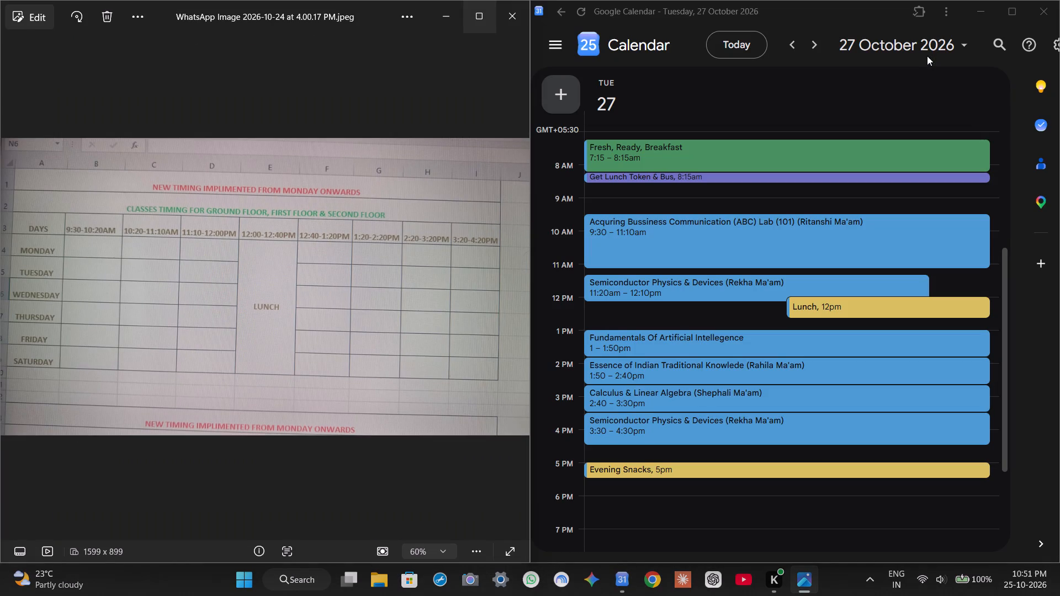
left_click_drag(803, 12, 486, 4)
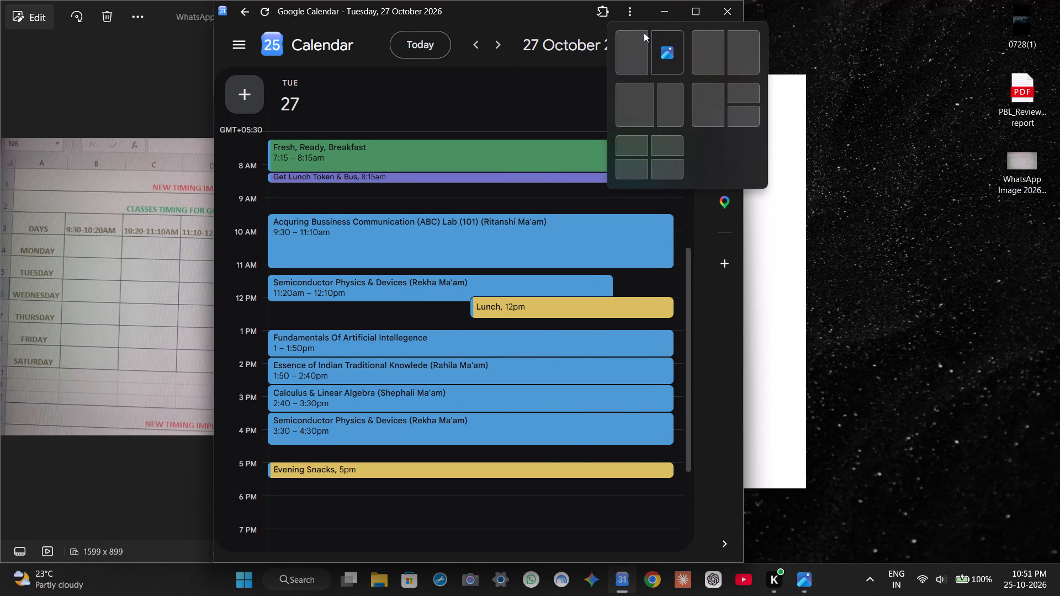
left_click(748, 50)
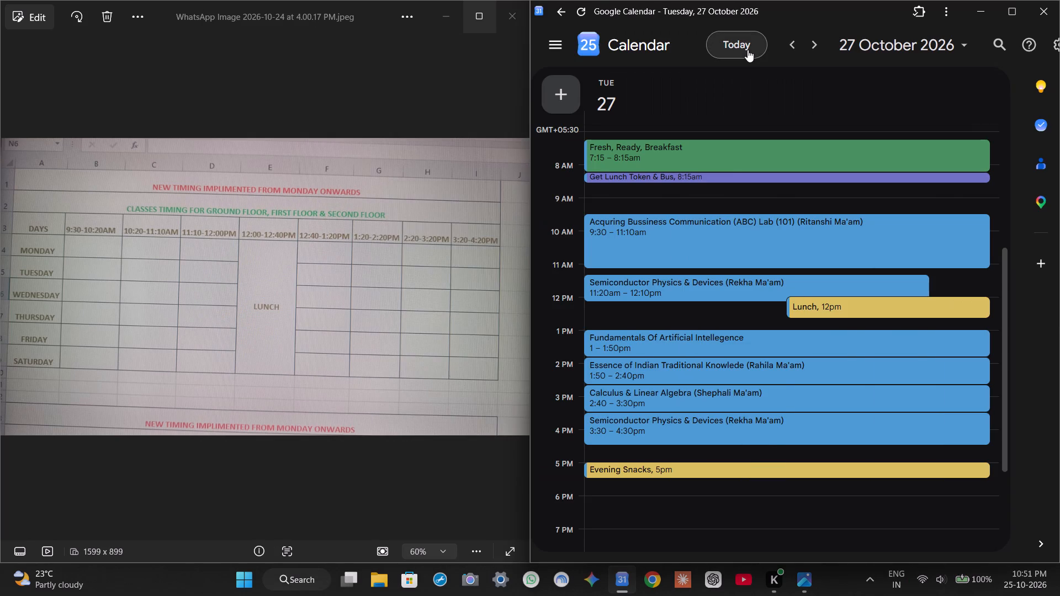
Following the timetable photo, reschedule the late-morning Semiconductor Physics & Devices event on 27 October to 11:10am–12:00pm and save it.
left_click(464, 112)
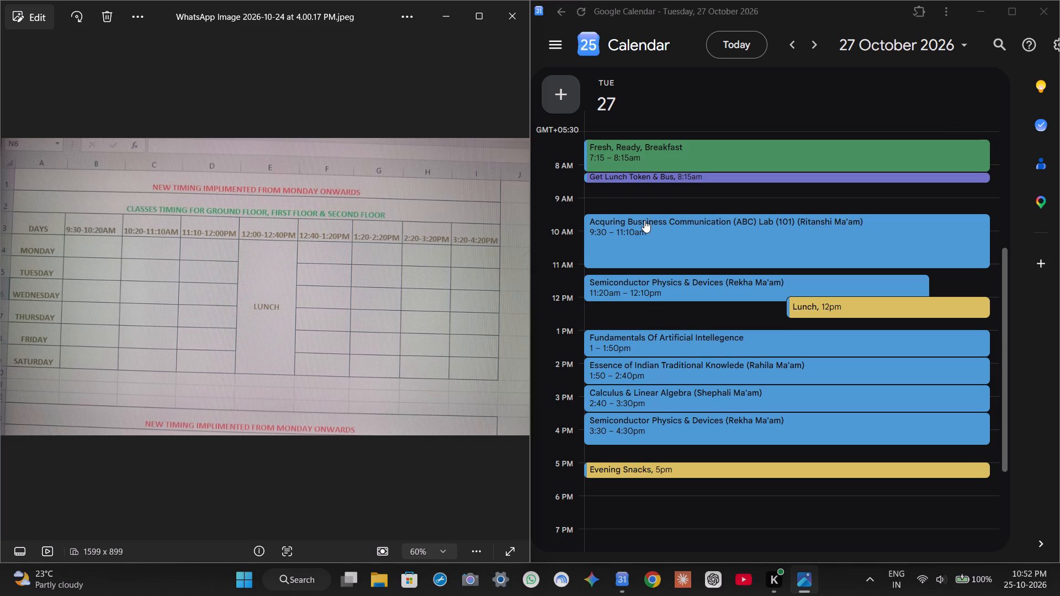
left_click(648, 289)
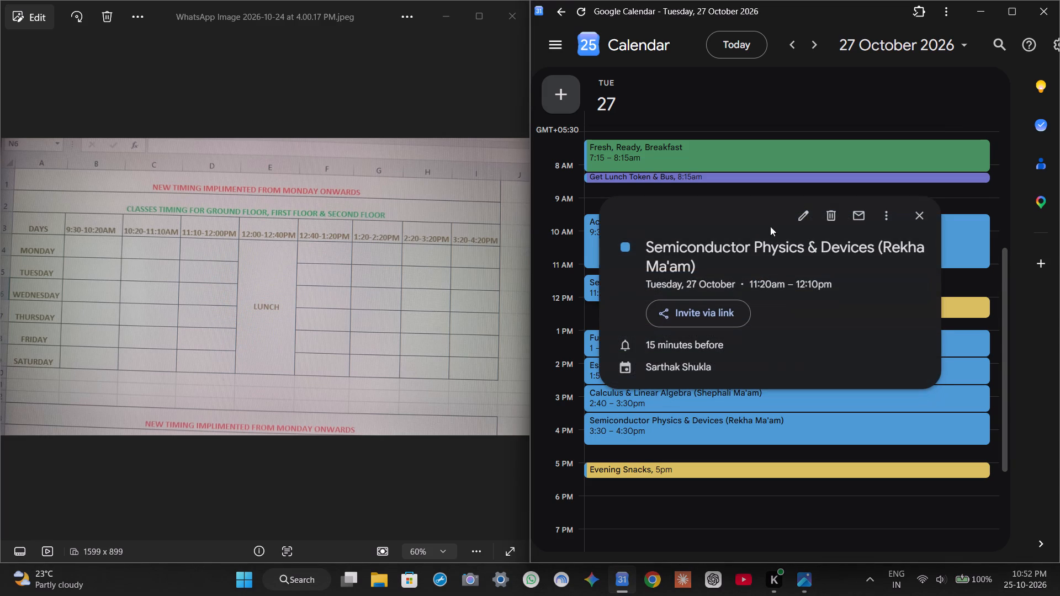
left_click(793, 217)
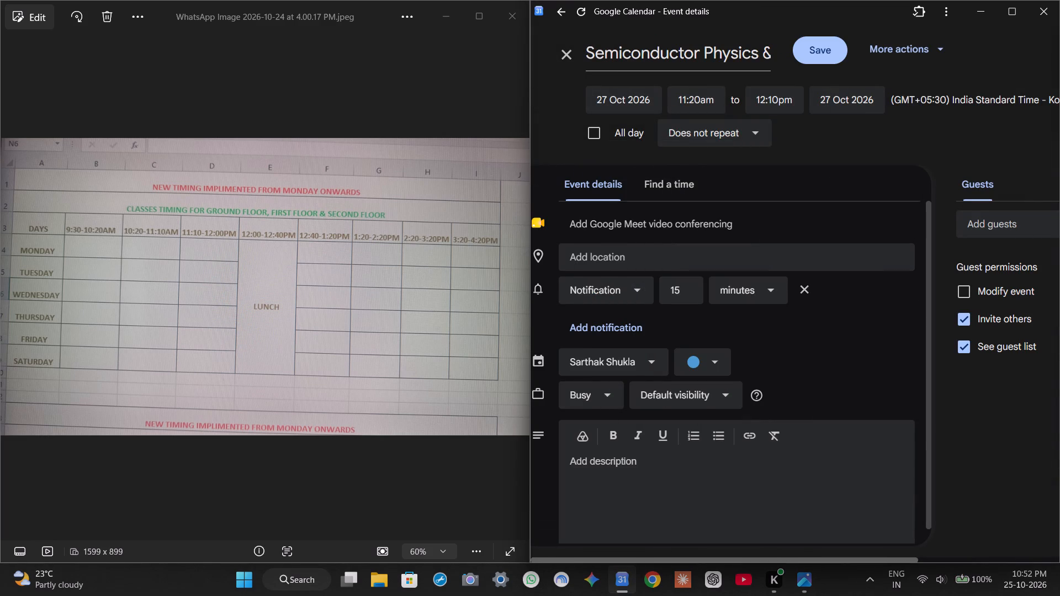
double_click(695, 102)
left_click(694, 100)
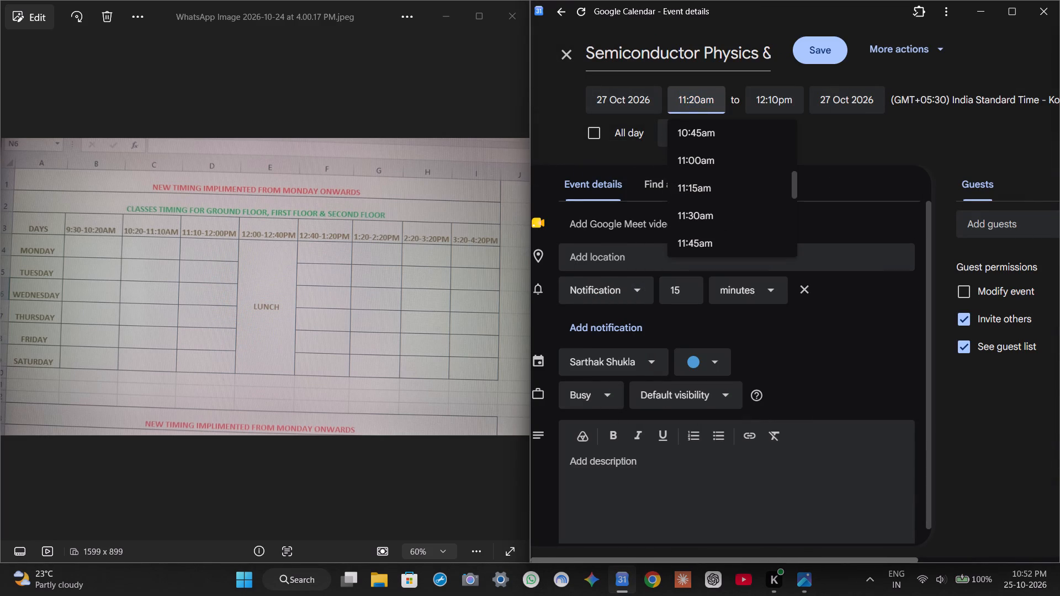
key("BackSpace")
key("1")
left_click(823, 126)
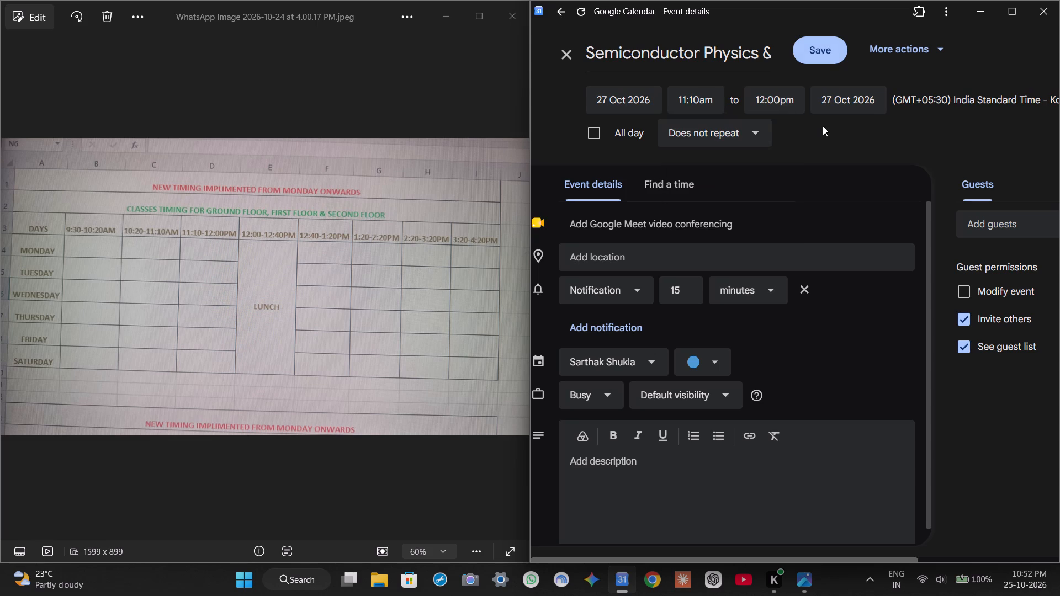
left_click(814, 56)
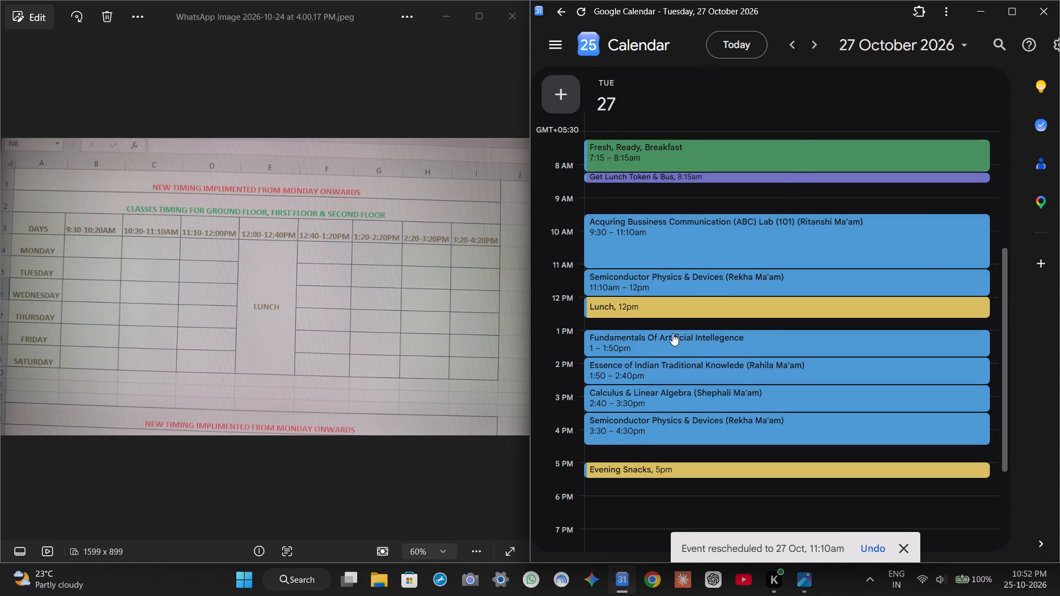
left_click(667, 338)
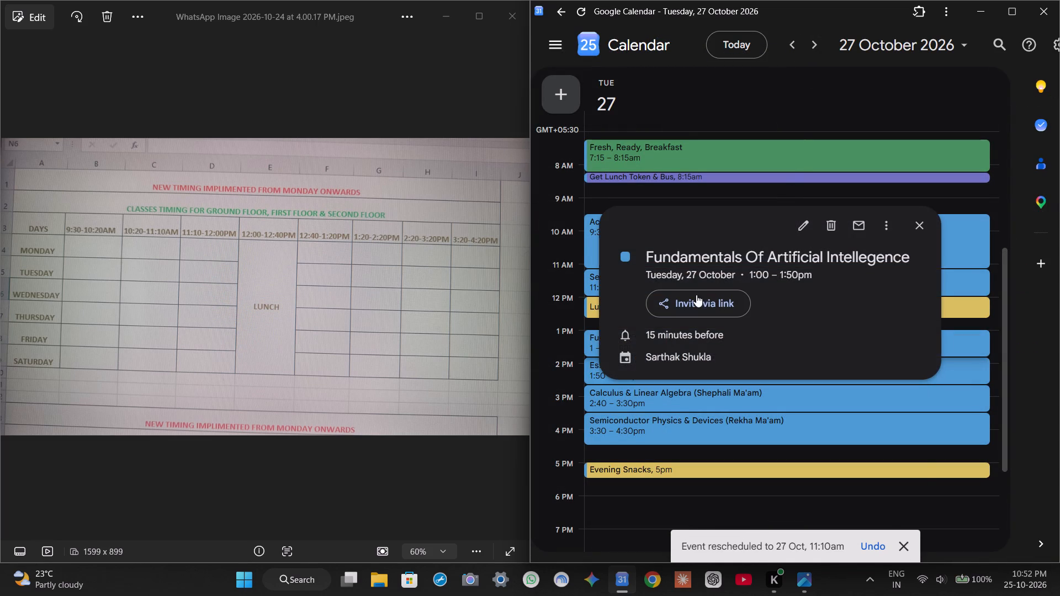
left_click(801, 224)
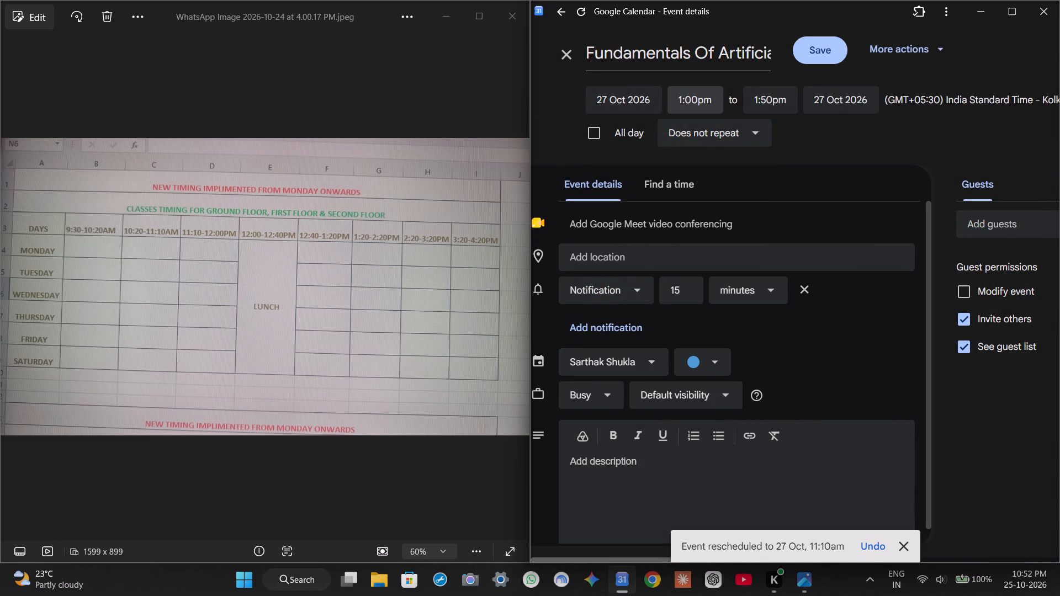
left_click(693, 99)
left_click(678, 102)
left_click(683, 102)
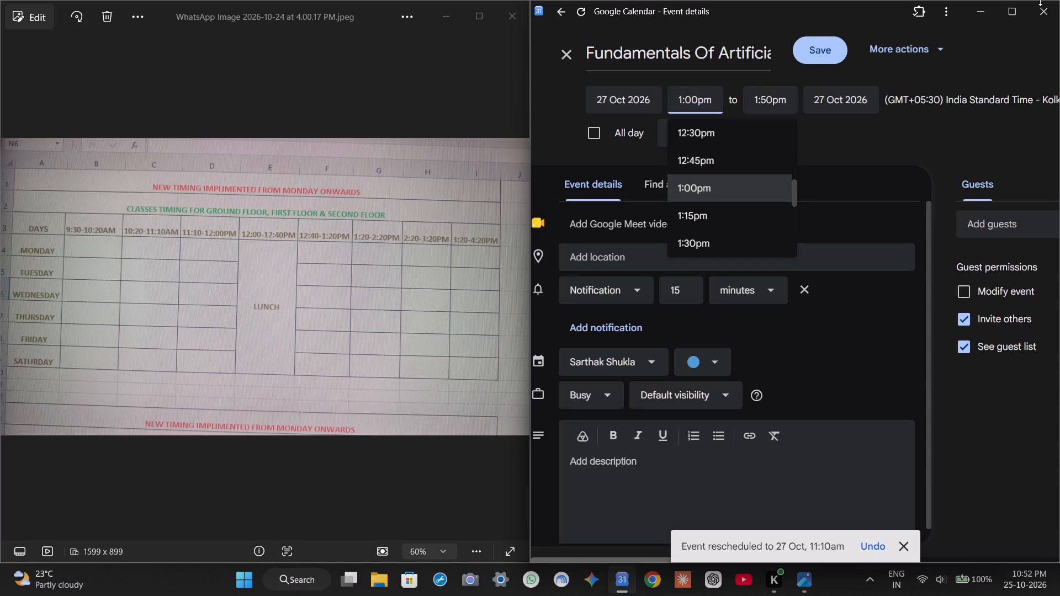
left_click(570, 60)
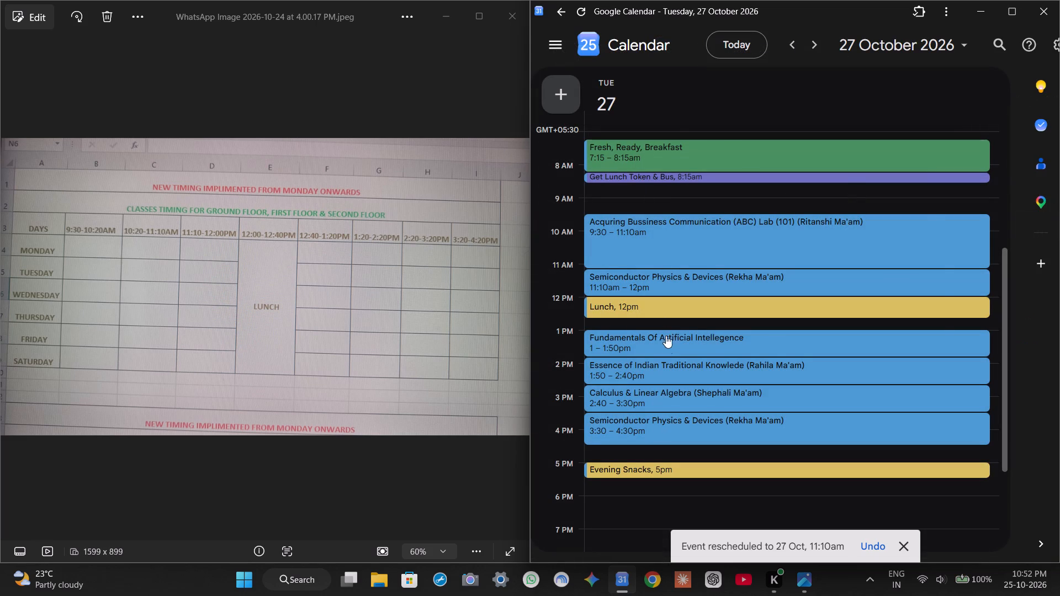
Reschedule the Fundamentals Of Artificial Intellegence event on 27 October to 12:40–1:20pm and save it.
left_click(667, 341)
left_click(803, 225)
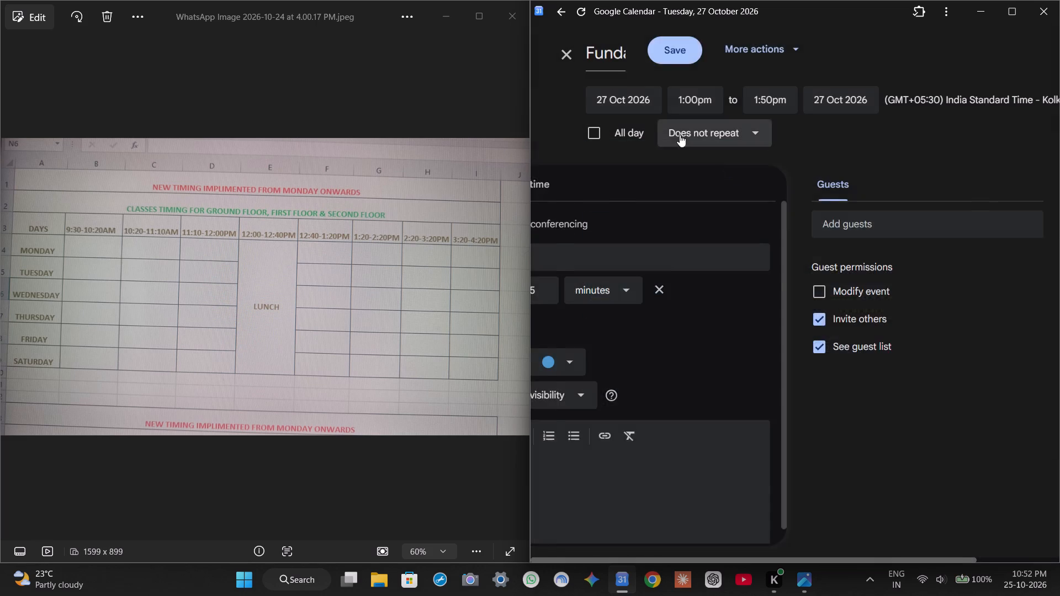
left_click(685, 103)
left_click(681, 101)
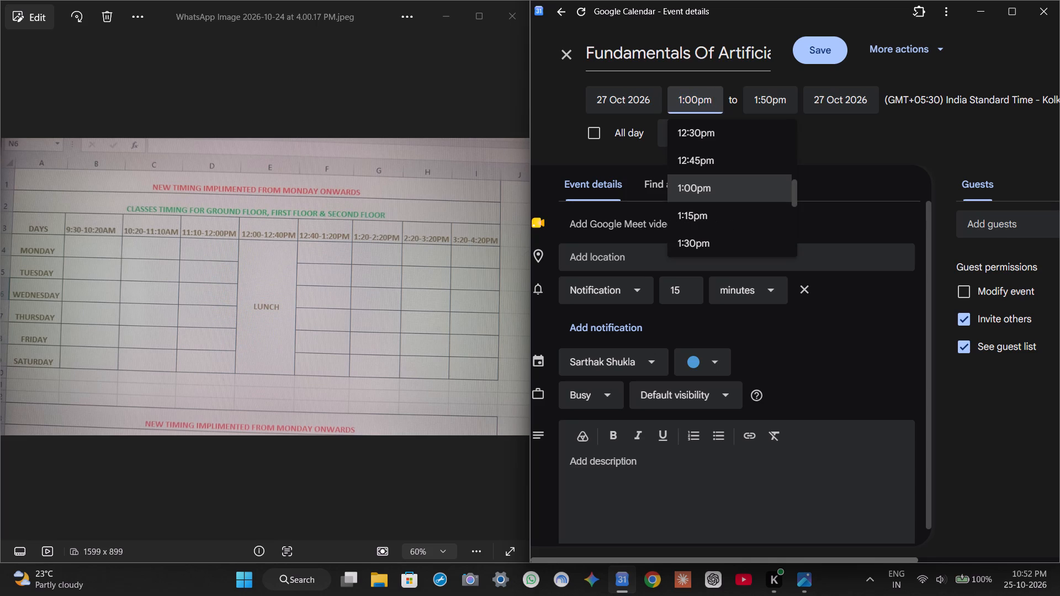
key("2")
left_click(693, 100)
key("BackSpace")
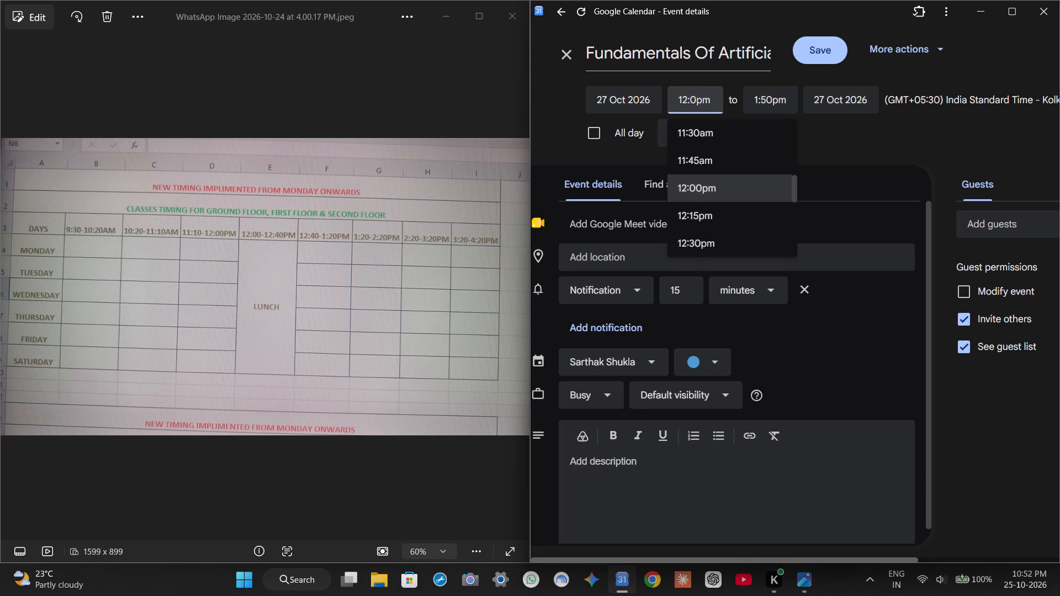
key("4")
left_click(824, 159)
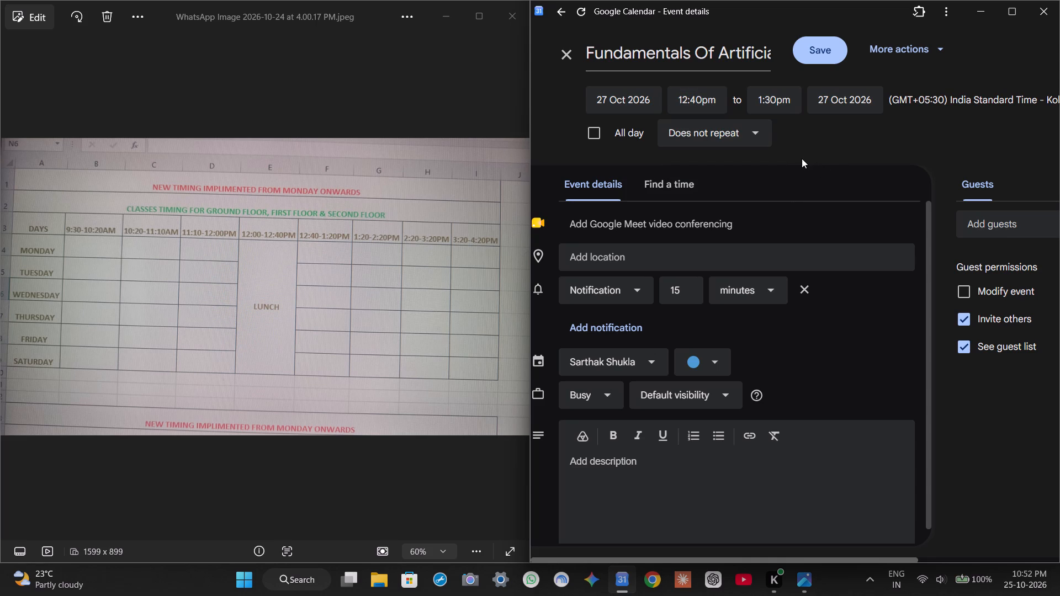
left_click(773, 95)
left_click(771, 98)
key("BackSpace")
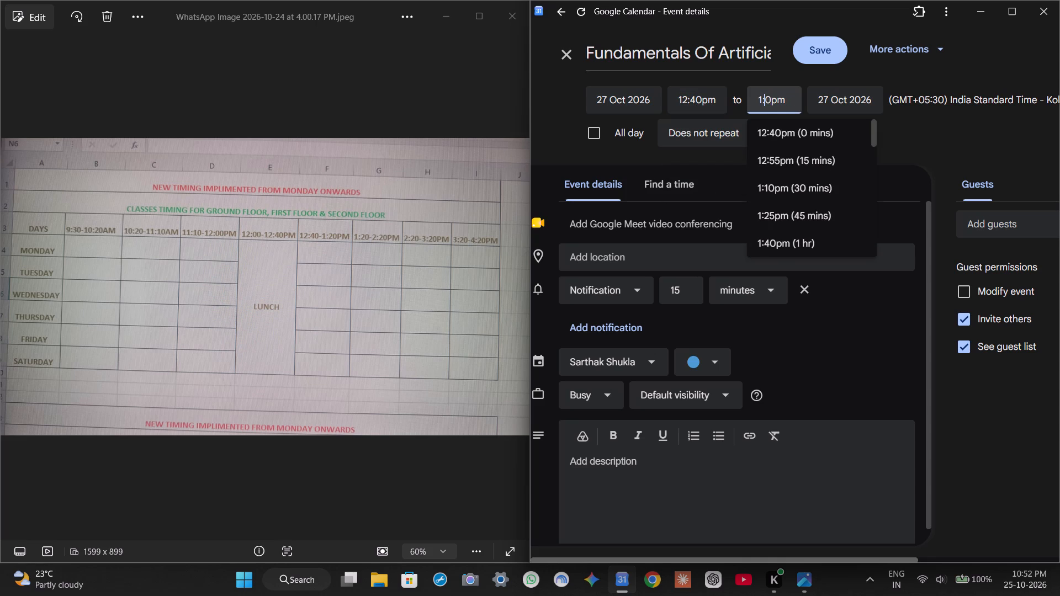
key("2")
left_click(824, 46)
Reschedule the Essence of Indian Traditional Knowlede event on 27 October to 1:20–2:20pm and save it.
left_click(707, 373)
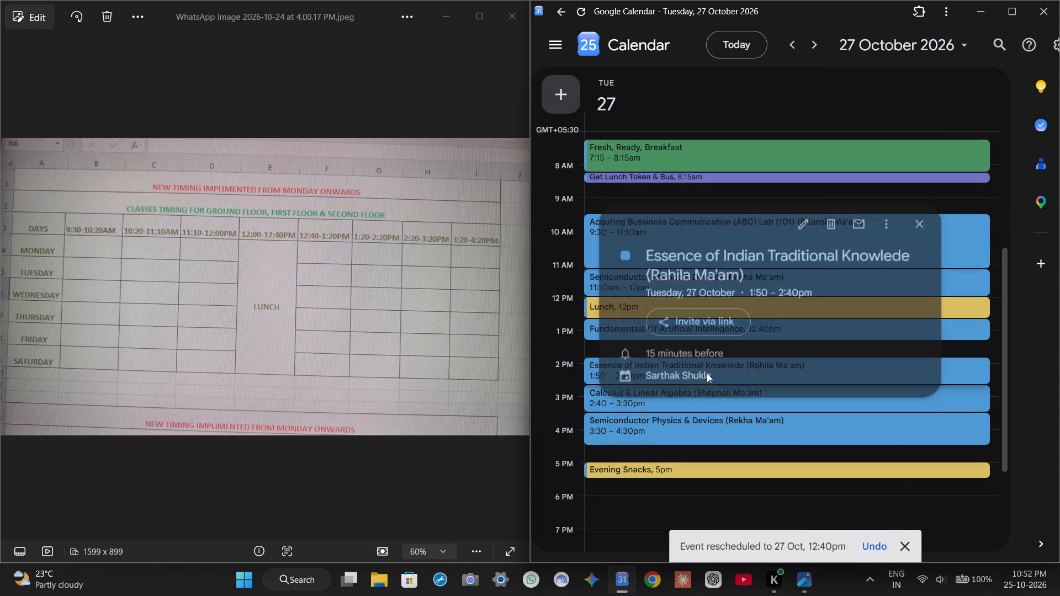
left_click(794, 213)
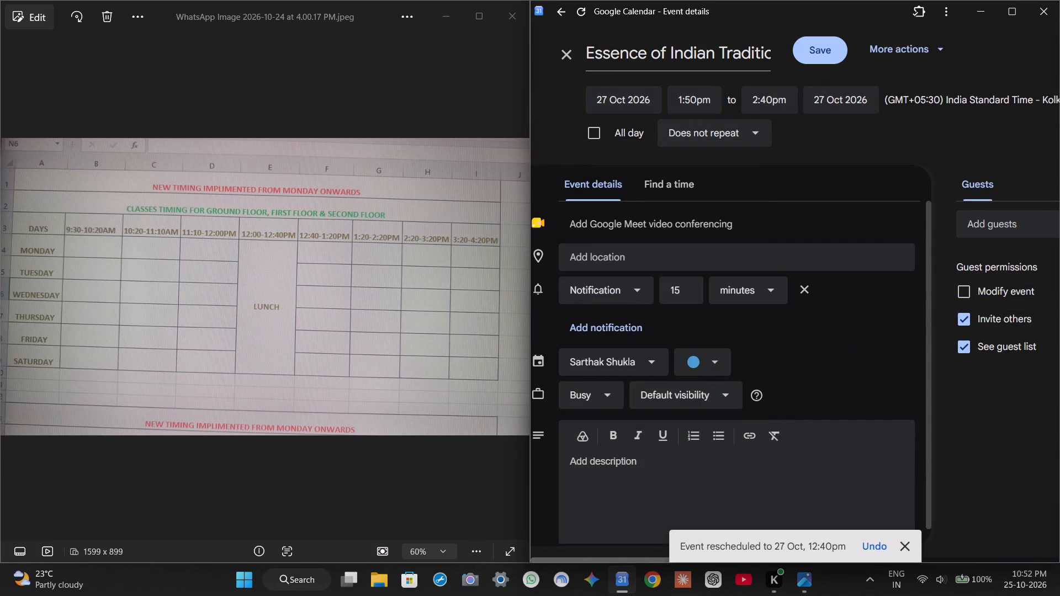
left_click(697, 102)
left_click(697, 101)
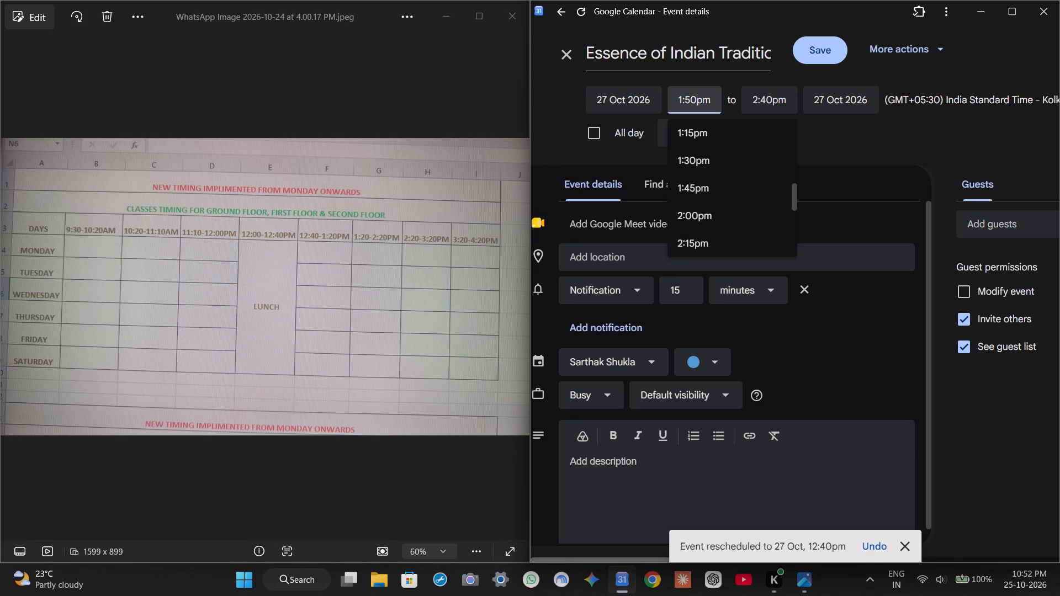
left_click(693, 101)
key("BackSpace")
key("2")
left_click(835, 158)
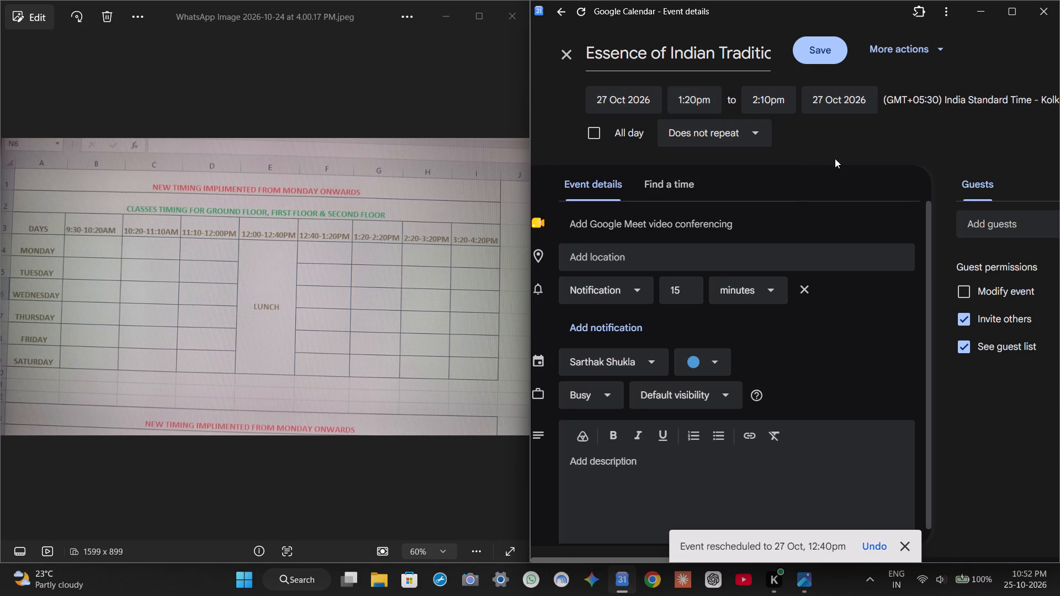
left_click(772, 97)
left_click(768, 98)
left_click(765, 98)
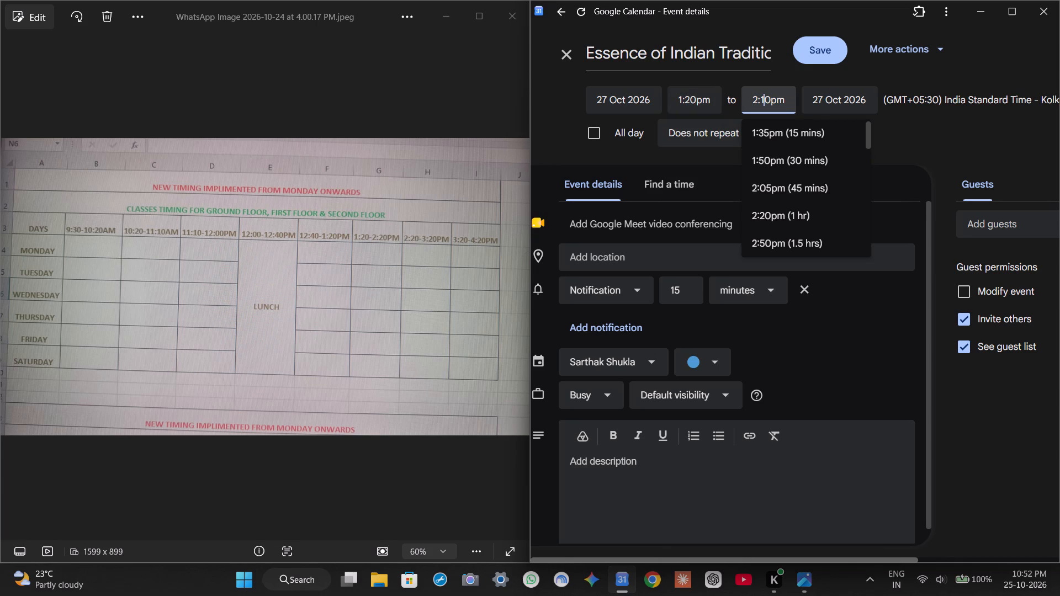
key("BackSpace")
key("2")
left_click(803, 55)
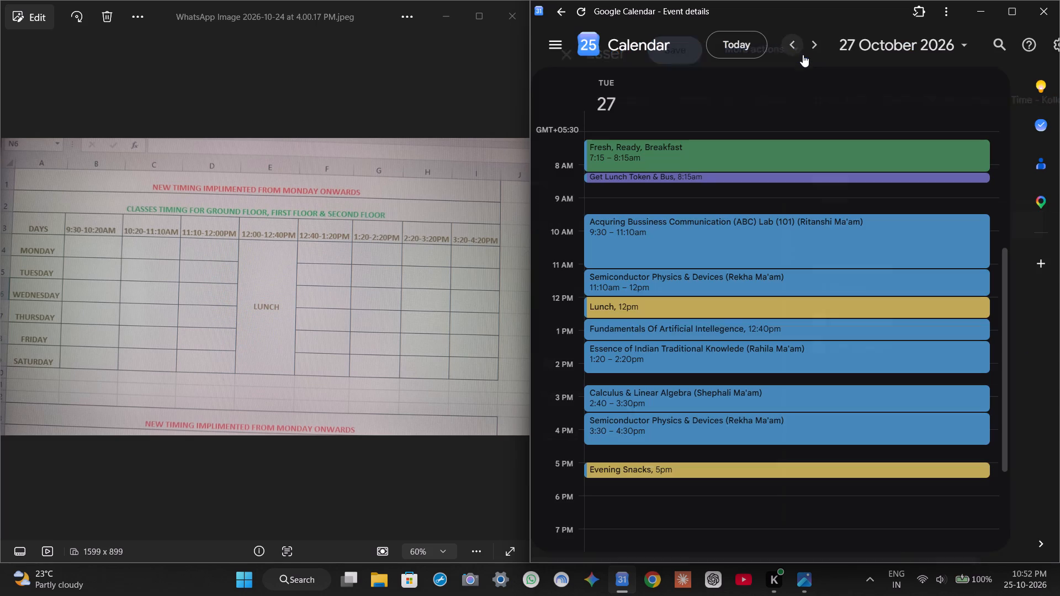
Reschedule the Calculus & Linear Algebra event on 27 October to 2:20–3:20pm and save it.
left_click(726, 406)
left_click(803, 208)
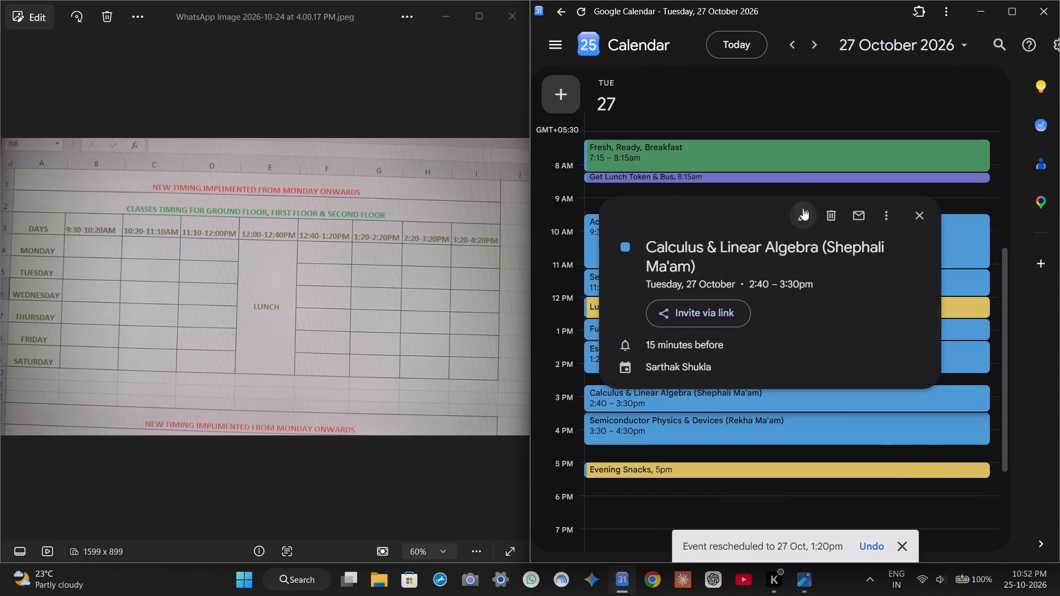
left_click(701, 98)
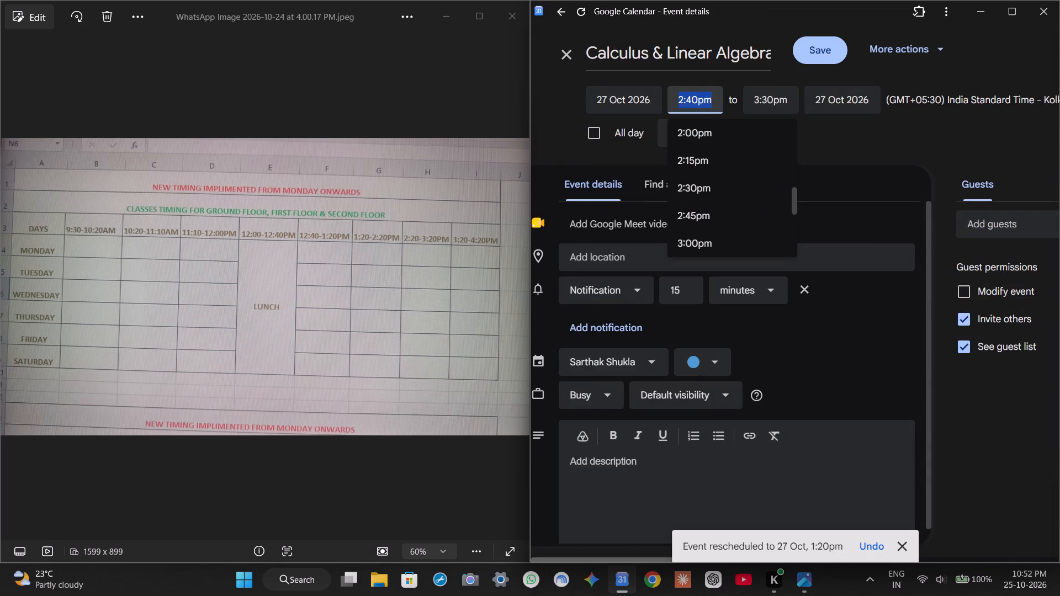
left_click(687, 97)
left_click(694, 99)
key("BackSpace")
key("2")
left_click(804, 137)
left_click(767, 100)
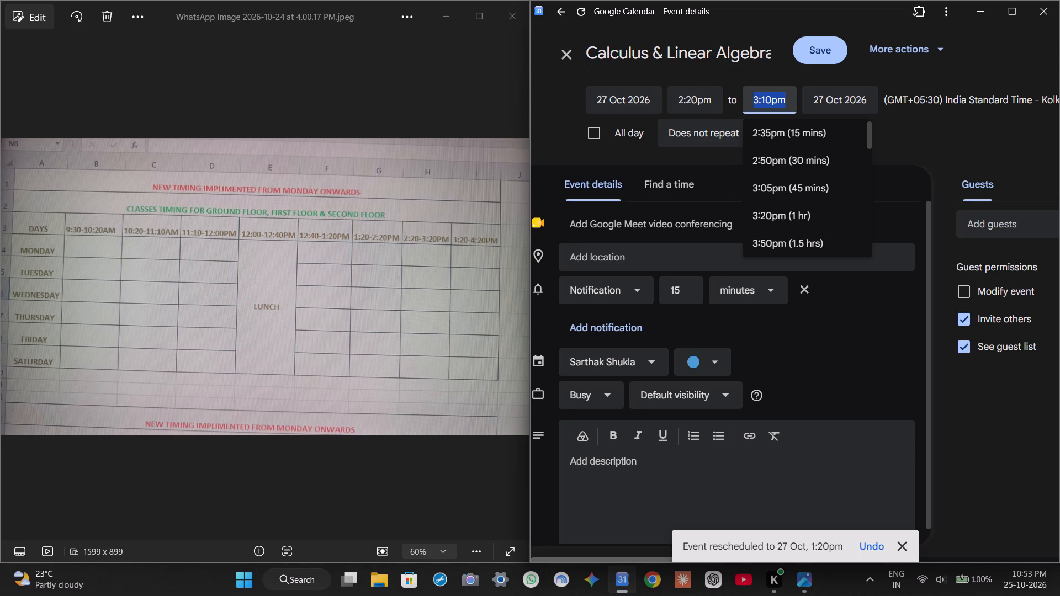
left_click(767, 100)
key("BackSpace")
key("2")
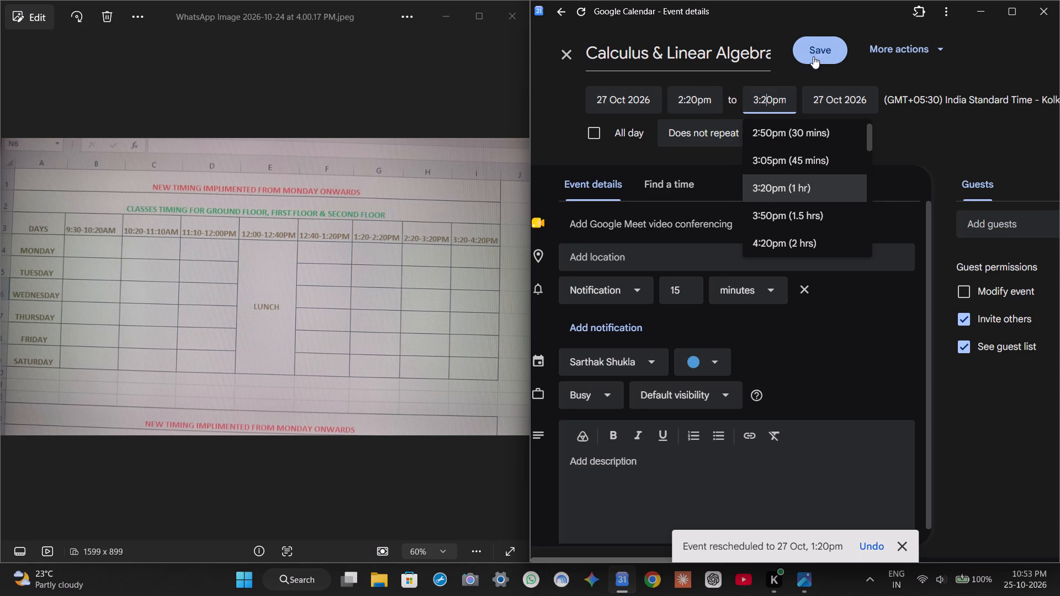
left_click(823, 52)
Reschedule the afternoon Semiconductor Physics & Devices event on 27 October to 3:20–4:20pm and save it.
left_click(770, 422)
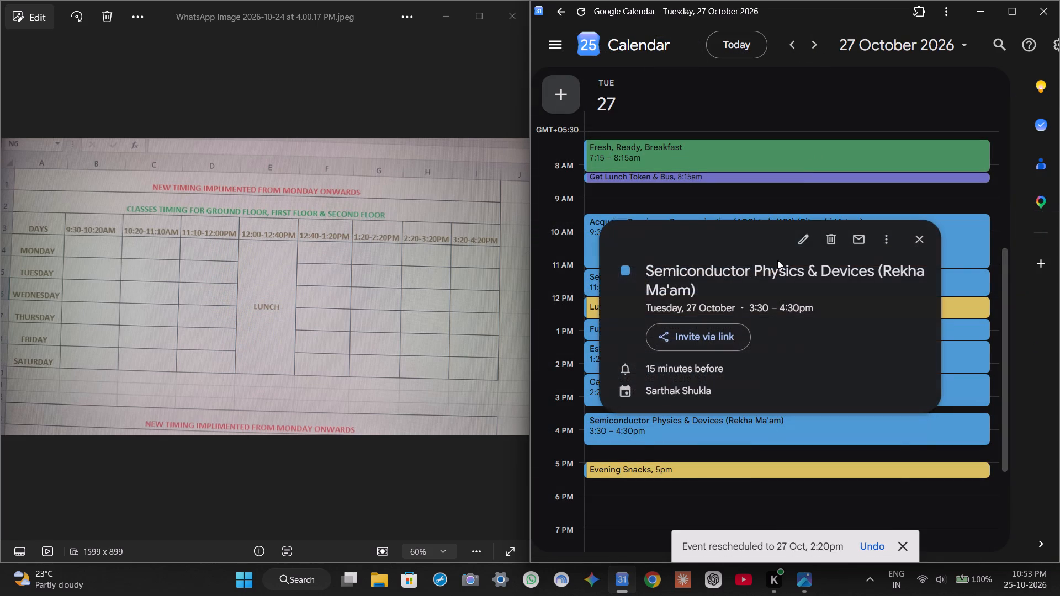
left_click(796, 234)
left_click(696, 102)
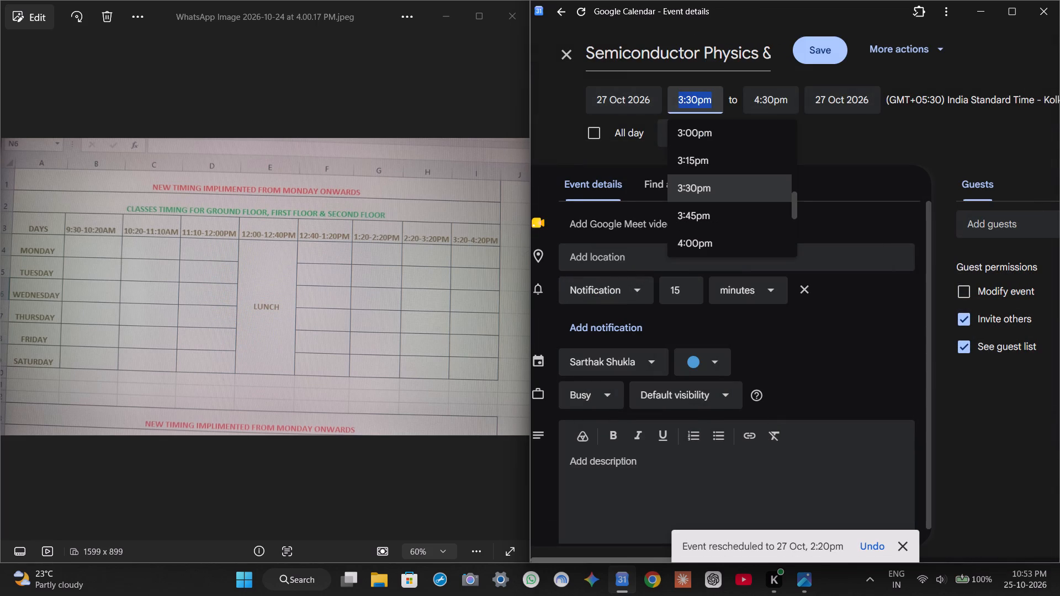
left_click(690, 100)
key("BackSpace")
key("2")
left_click(834, 152)
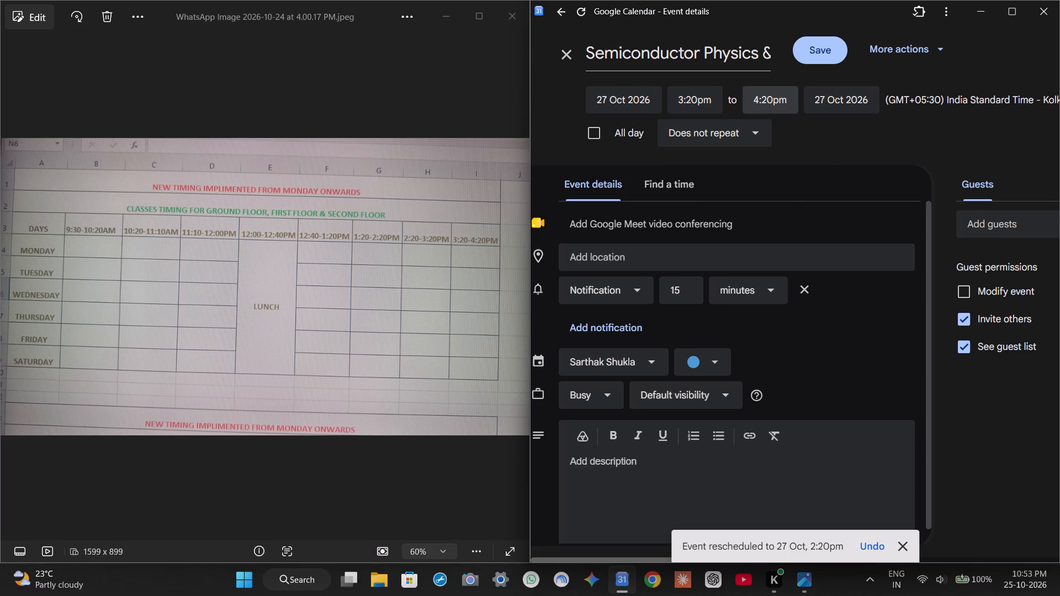
left_click(805, 54)
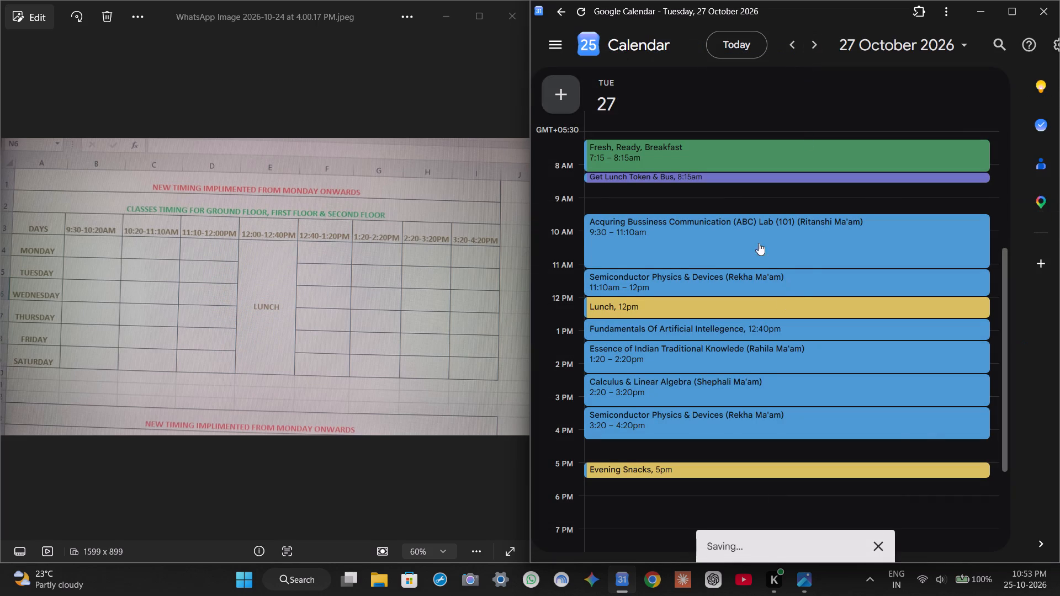
Go to 28 October, reschedule the Web Designing (Lab 102) event to 9:30–11:10am and save it.
left_click(810, 49)
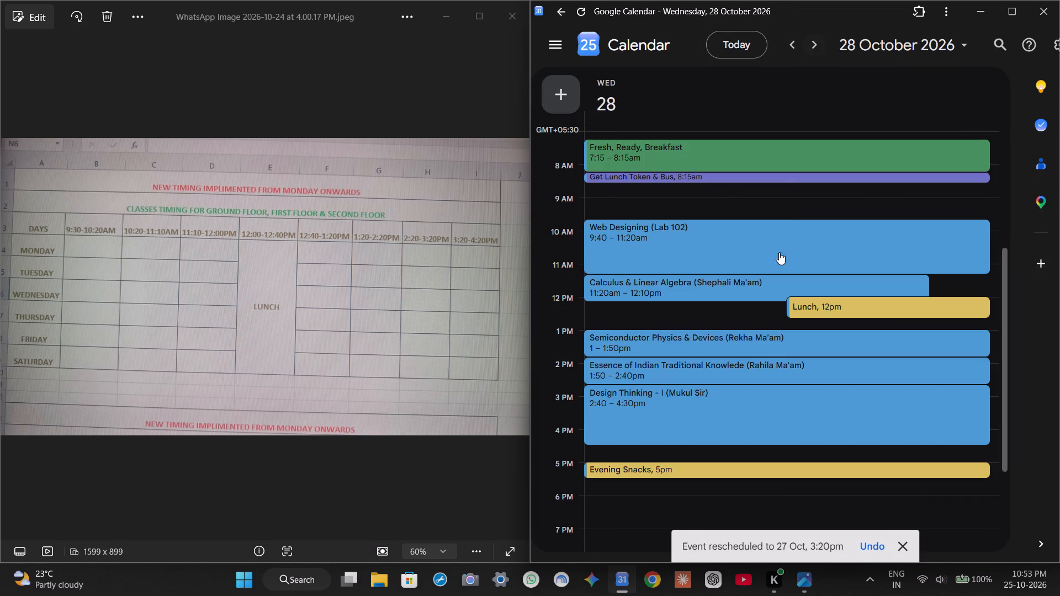
left_click(722, 243)
left_click(801, 225)
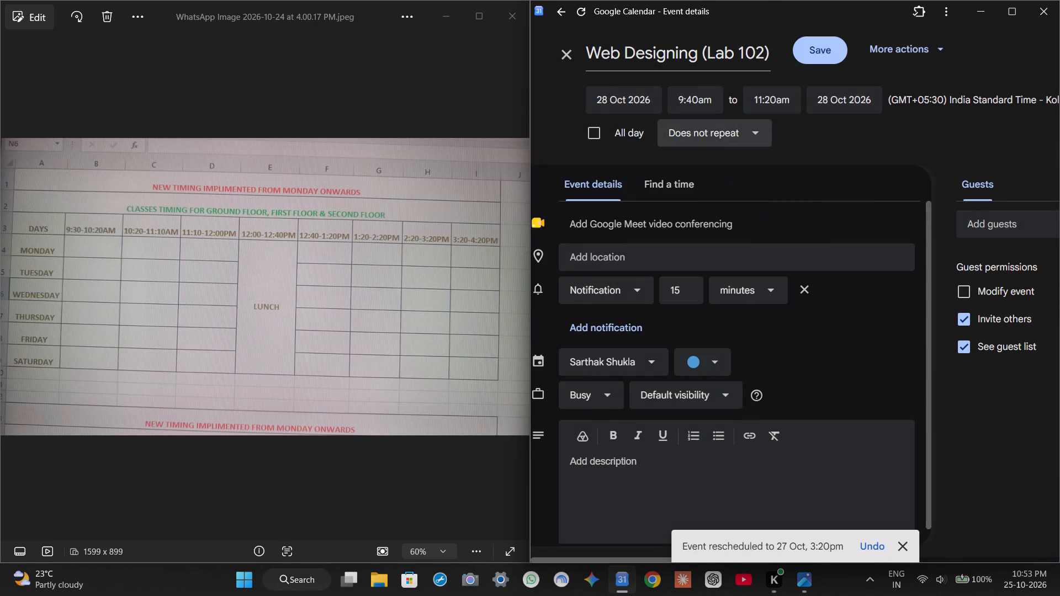
left_click(685, 102)
left_click(695, 103)
key("BackSpace")
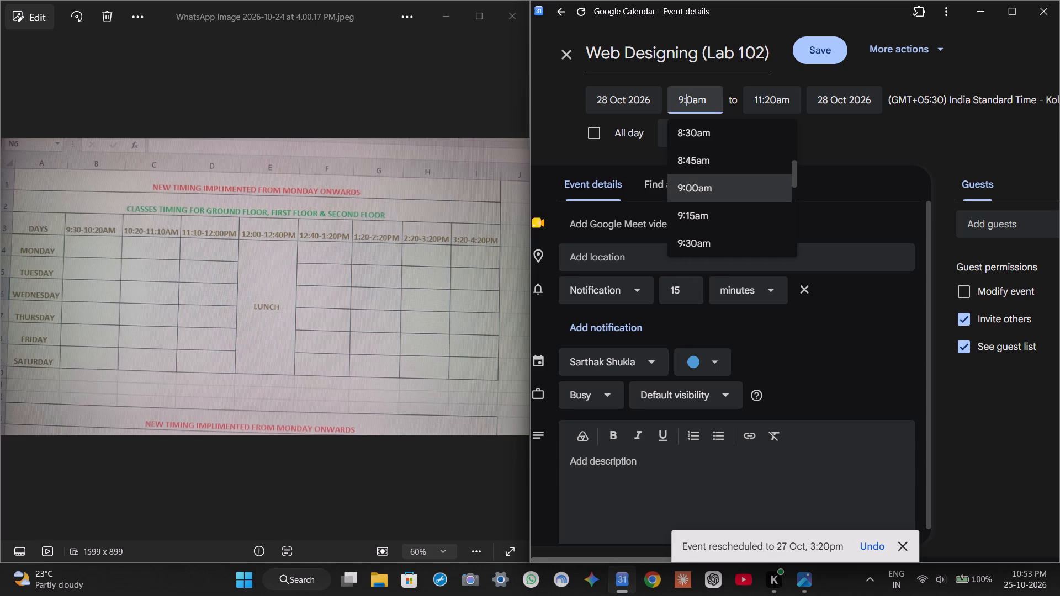
key("3")
left_click(821, 140)
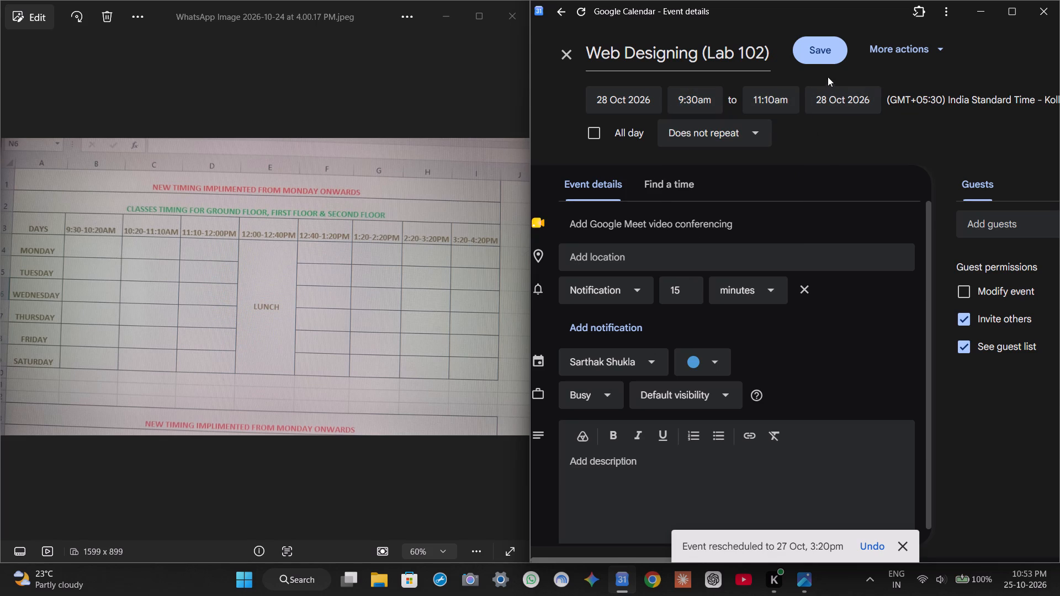
left_click(818, 57)
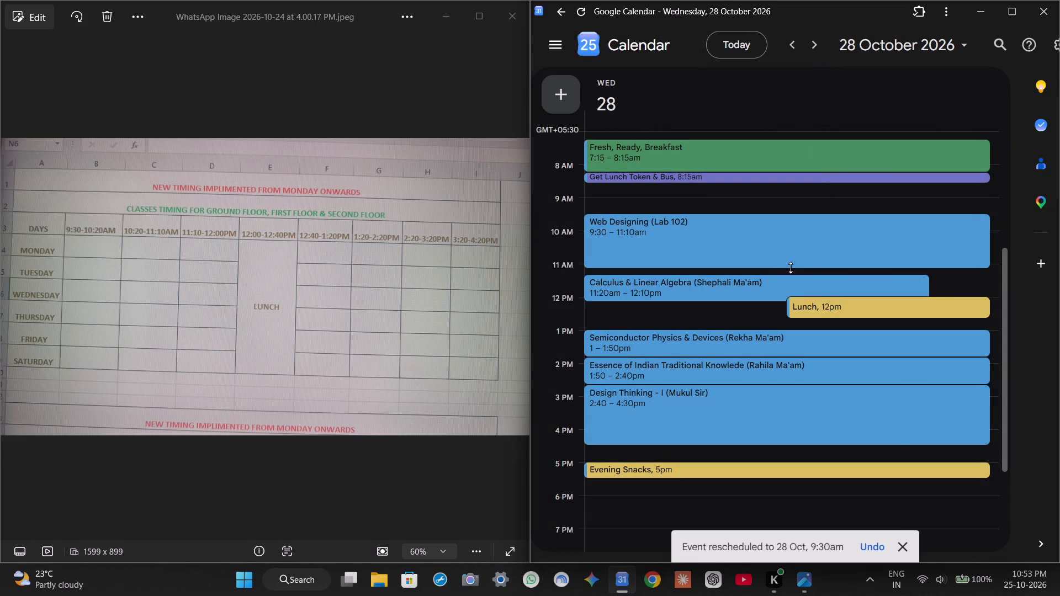
Reschedule the Calculus & Linear Algebra event on 28 October to 11:10am–12:00pm and save it.
left_click(726, 282)
left_click(805, 211)
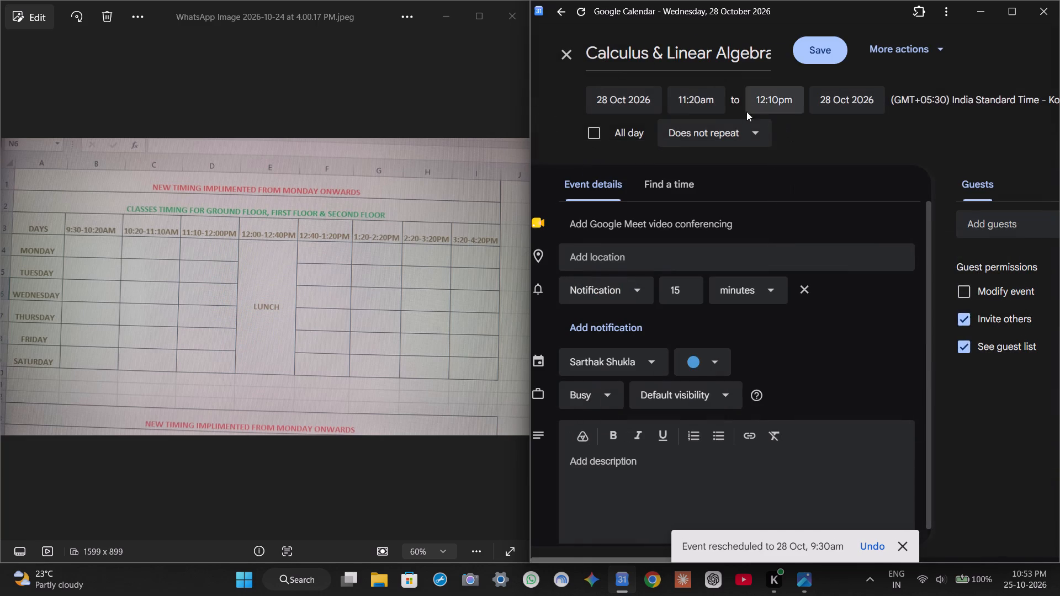
left_click(690, 103)
left_click(690, 100)
double_click(695, 100)
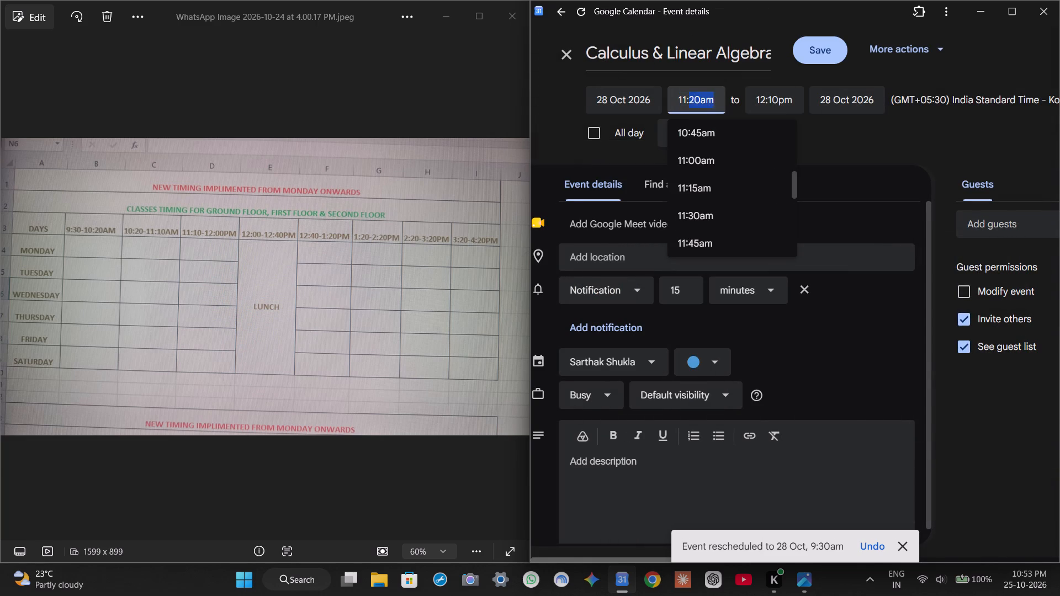
key("BackSpace")
key("1")
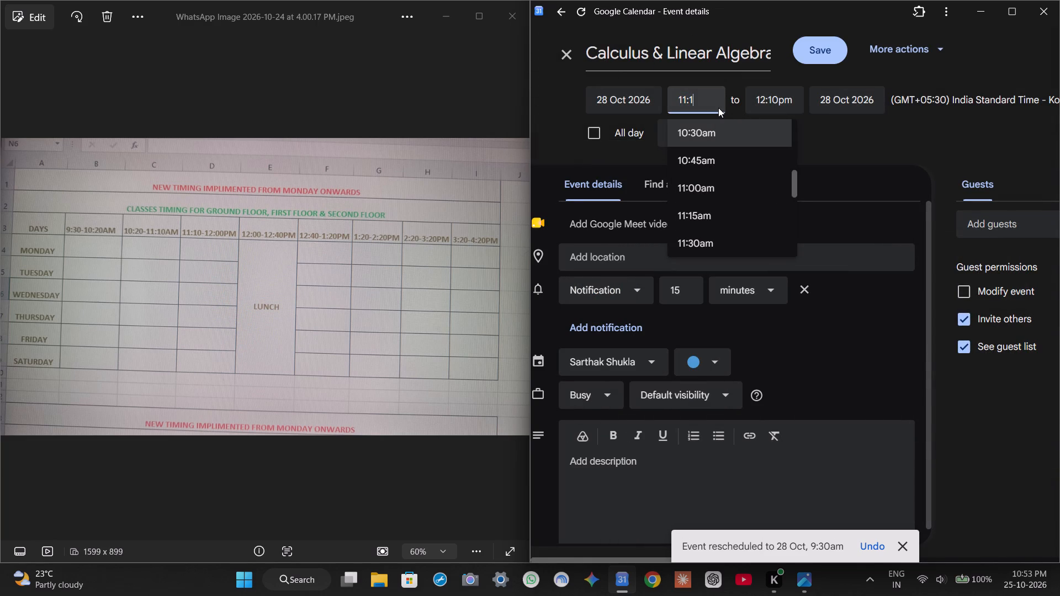
key("0")
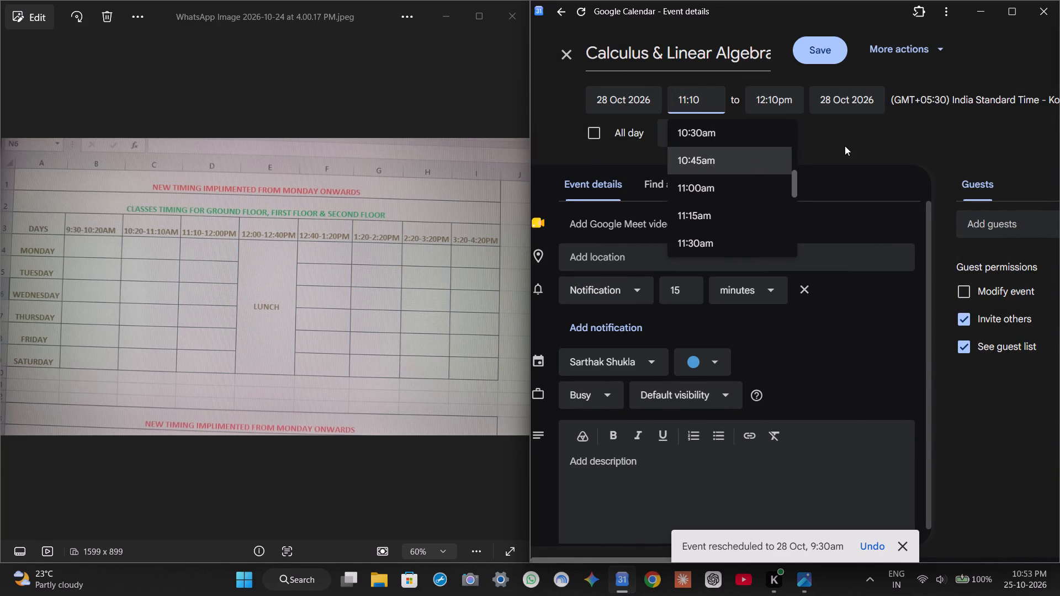
left_click(845, 146)
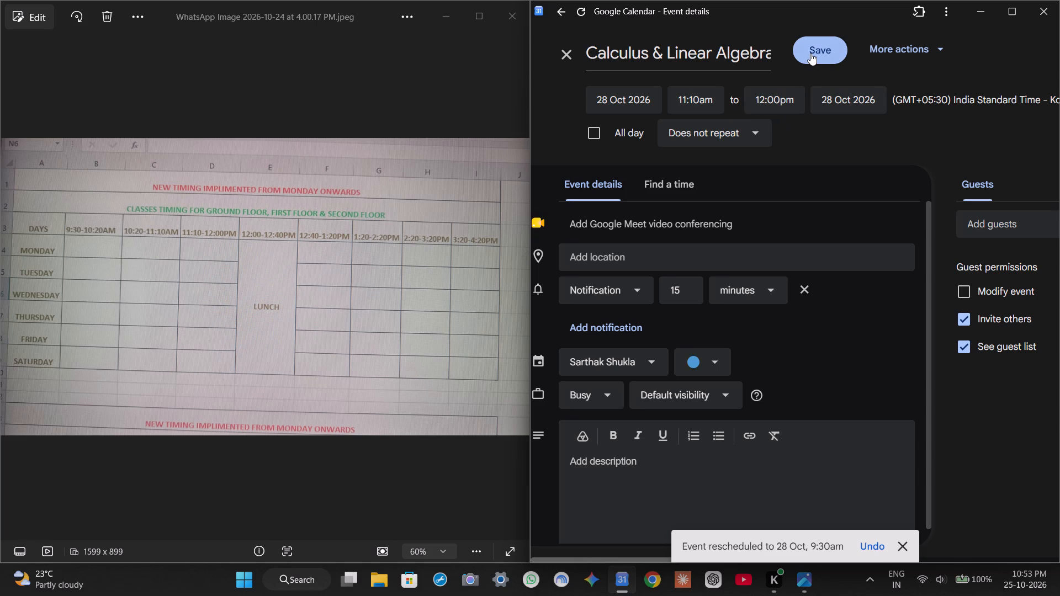
left_click(810, 53)
Reschedule the Semiconductor Physics & Devices event on 28 October to 12:40–1:20pm and save it.
left_click(742, 336)
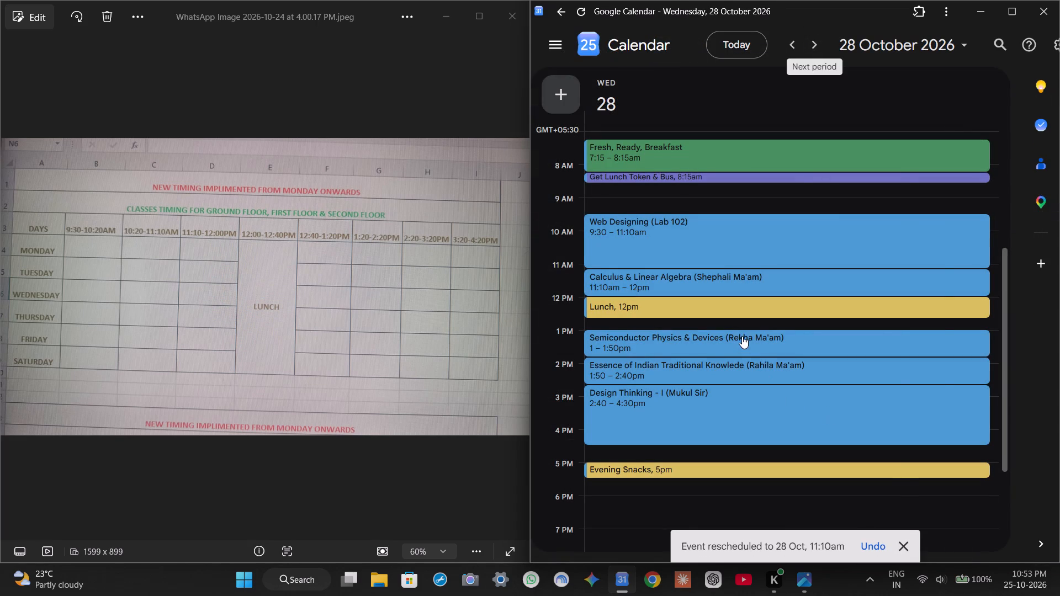
left_click(802, 212)
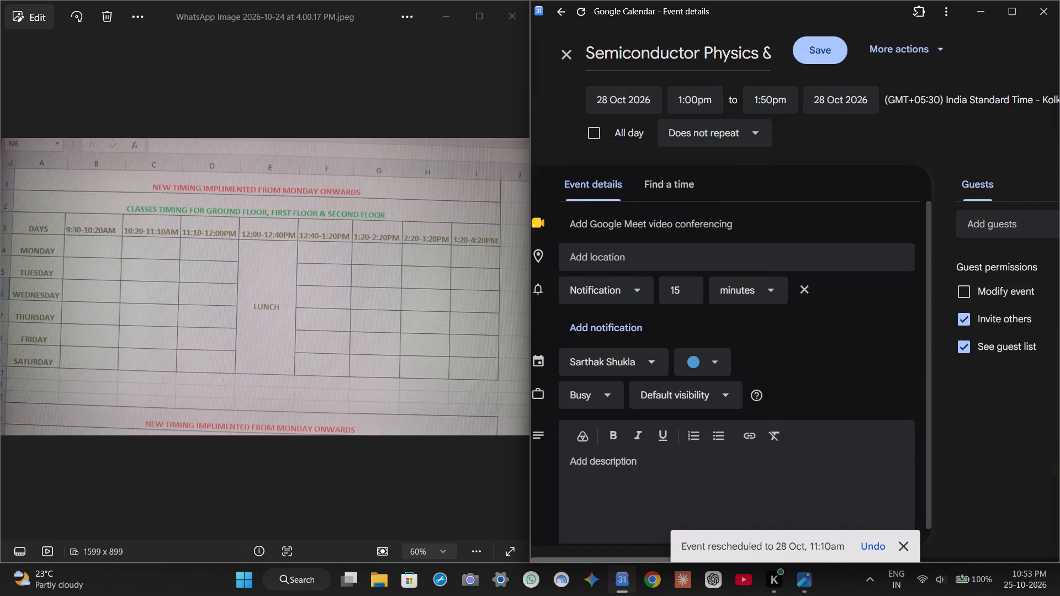
left_click(691, 104)
left_click(682, 99)
left_click(682, 99)
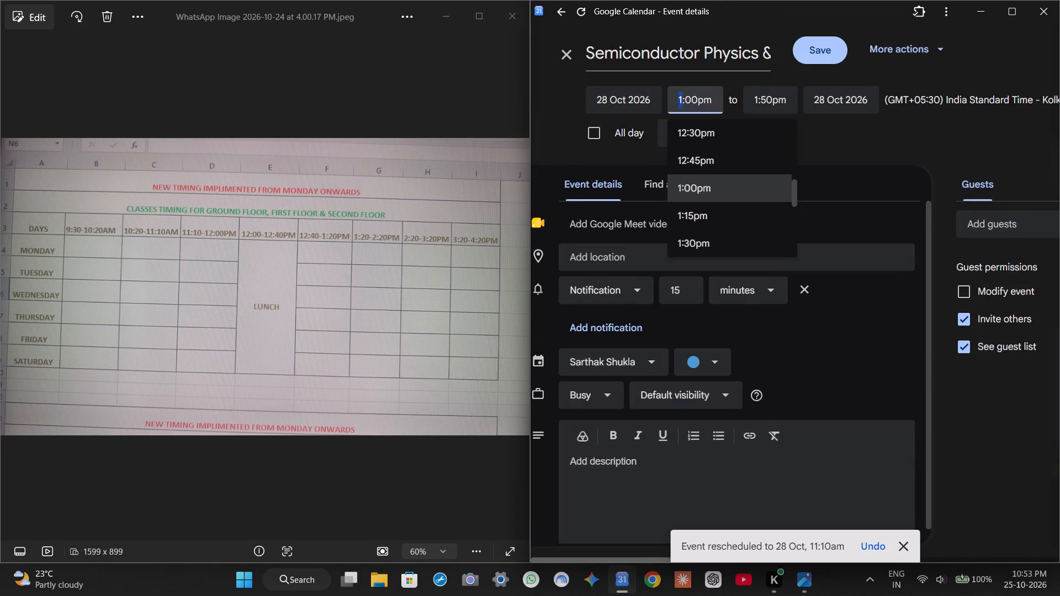
type("12")
left_click(694, 99)
key("BackSpace")
key("4")
left_click(841, 148)
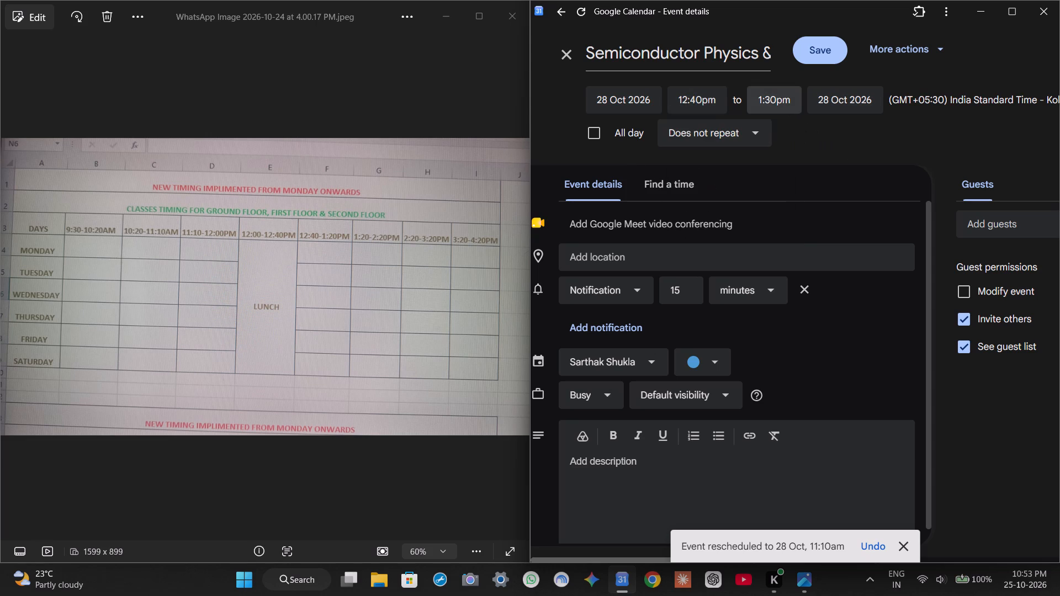
left_click(774, 100)
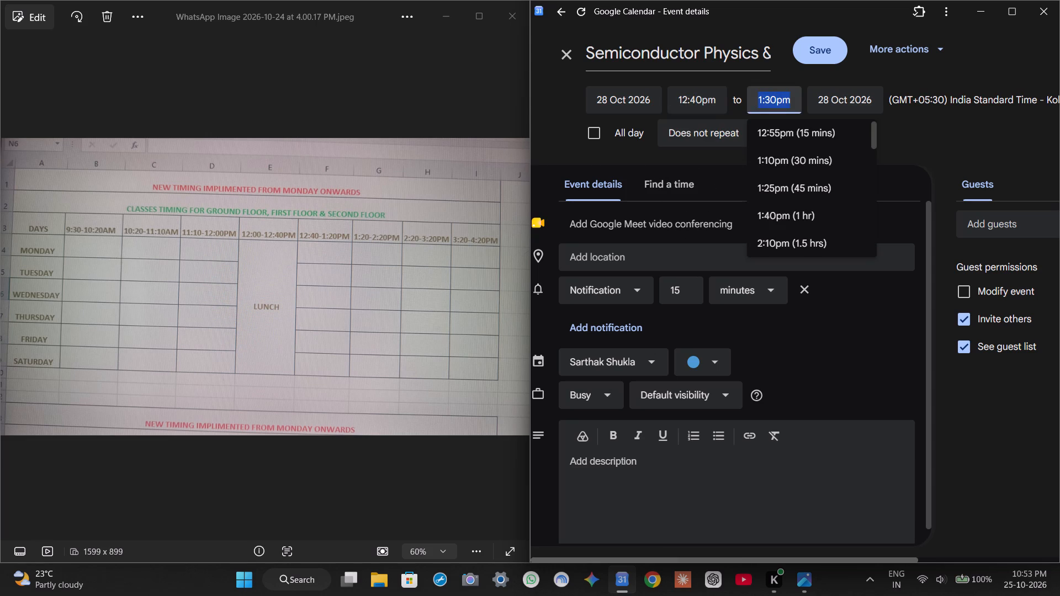
left_click(769, 100)
key("BackSpace")
key("2")
left_click(944, 150)
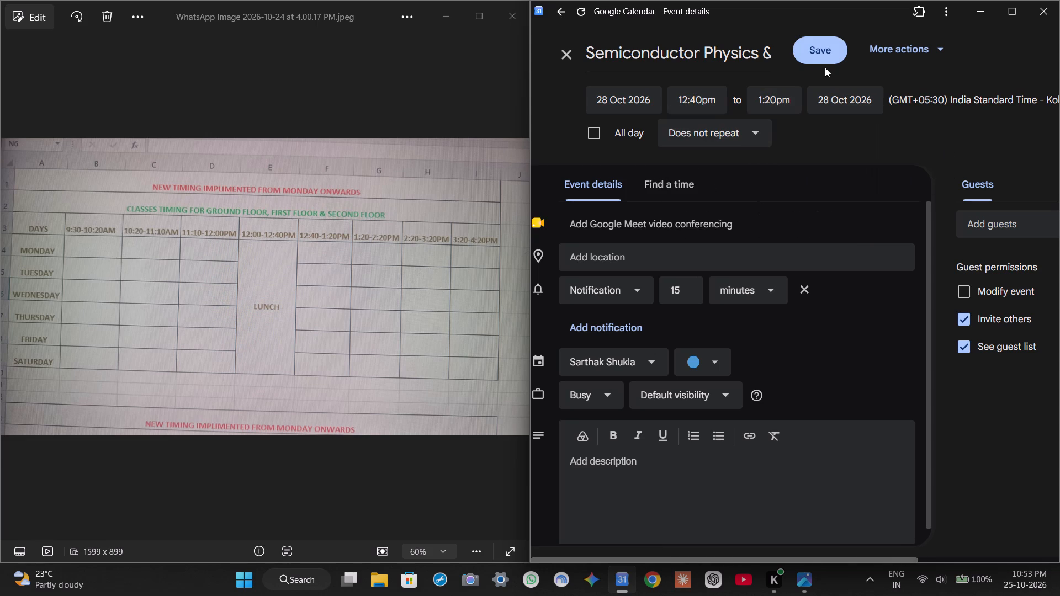
left_click(817, 58)
Reschedule the Essence of Indian Traditional Knowlede event on 28 October to 1:20–2:20pm and save it.
left_click(770, 370)
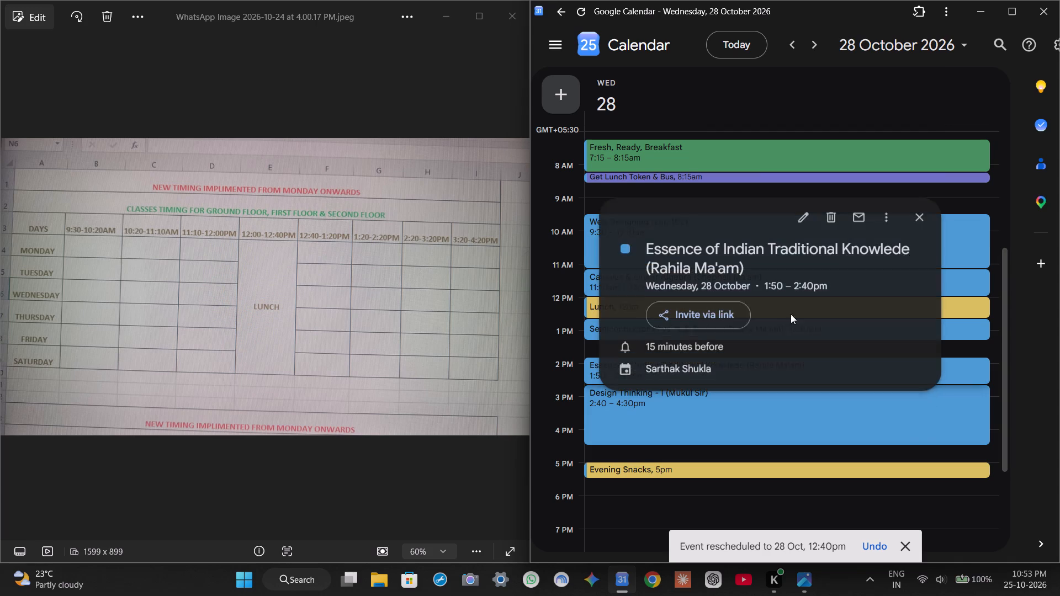
left_click(798, 224)
left_click(686, 89)
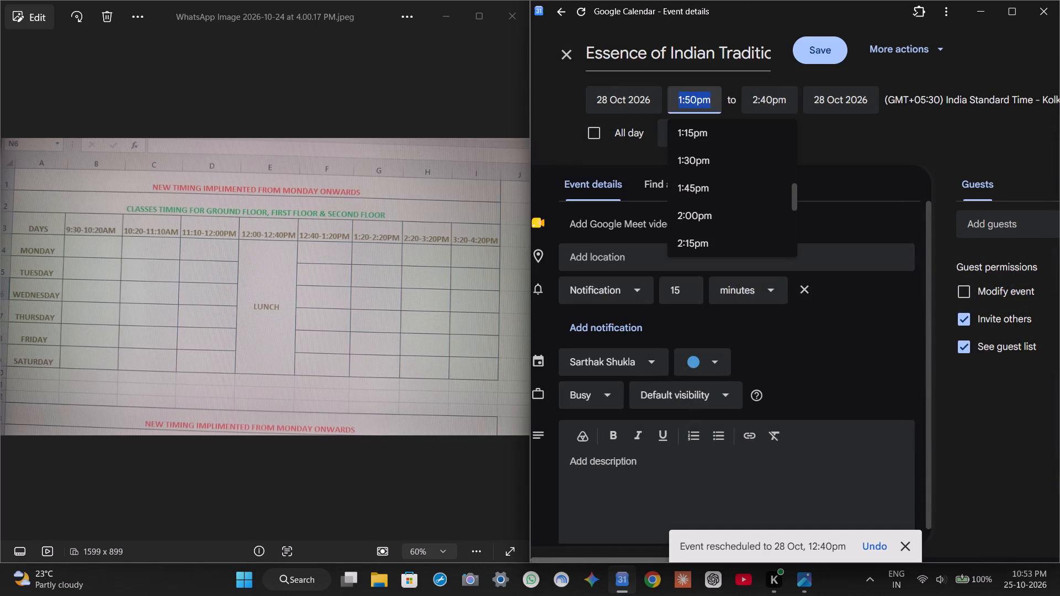
left_click(694, 95)
left_click(693, 97)
key("BackSpace")
key("2")
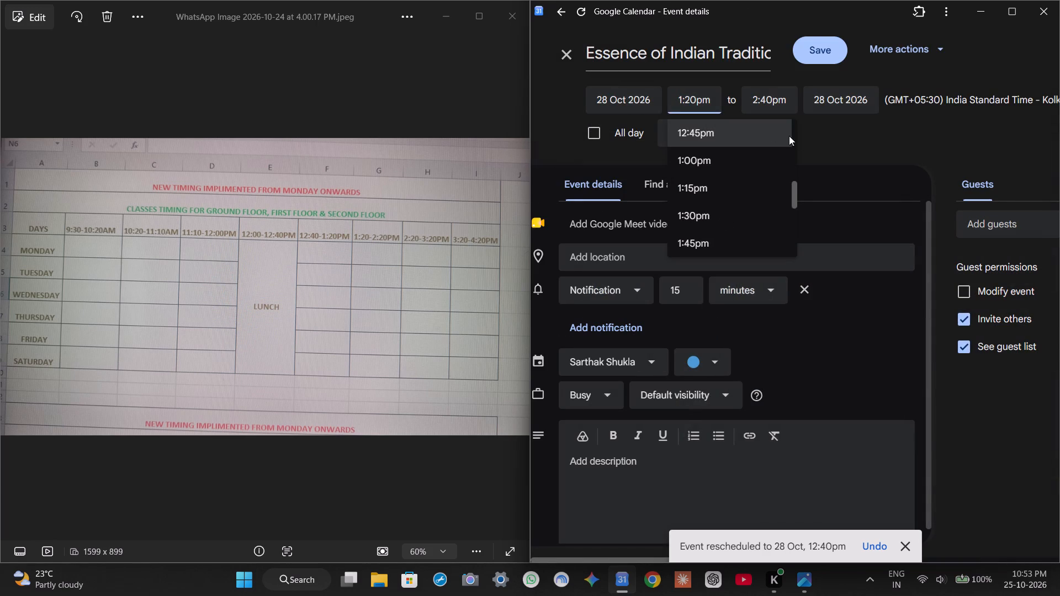
left_click(827, 143)
left_click(770, 99)
left_click(767, 99)
key("BackSpace")
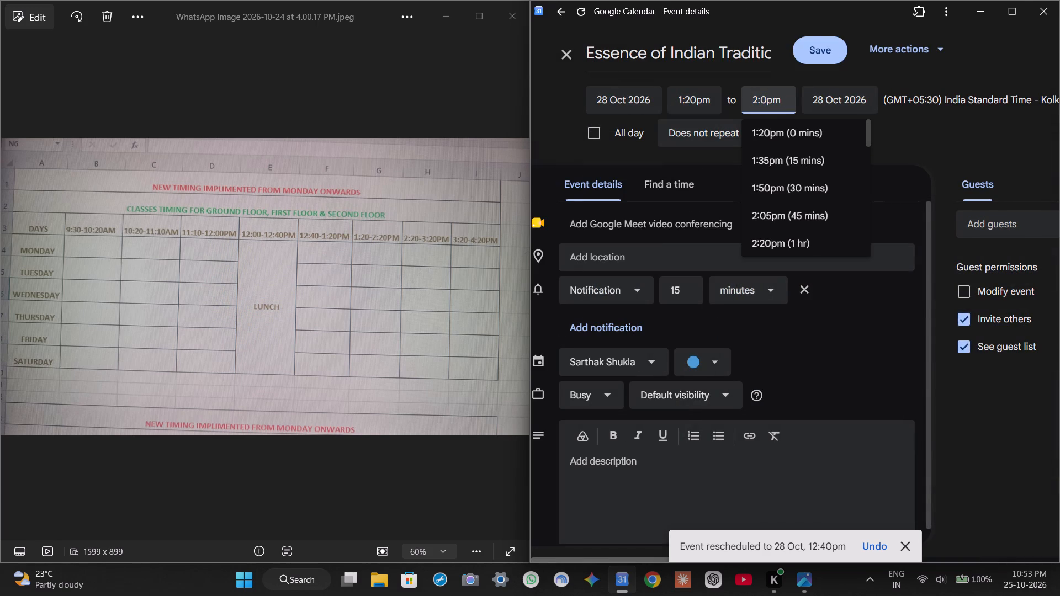
key("2")
left_click(821, 55)
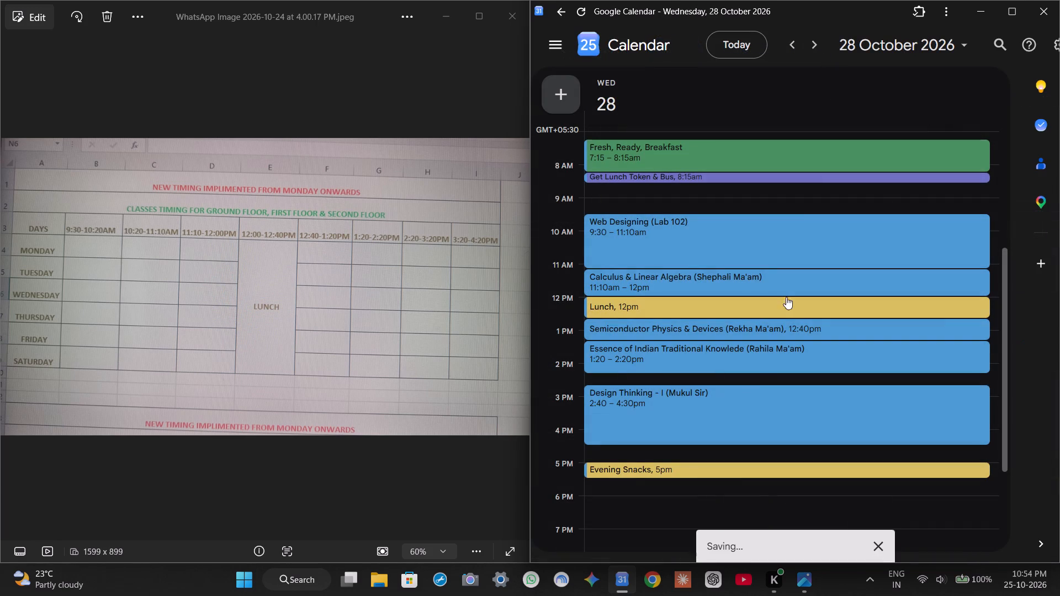
Reschedule the Design Thinking - I event on 28 October to 2:20–4:20pm and save it.
left_click(762, 418)
left_click(803, 234)
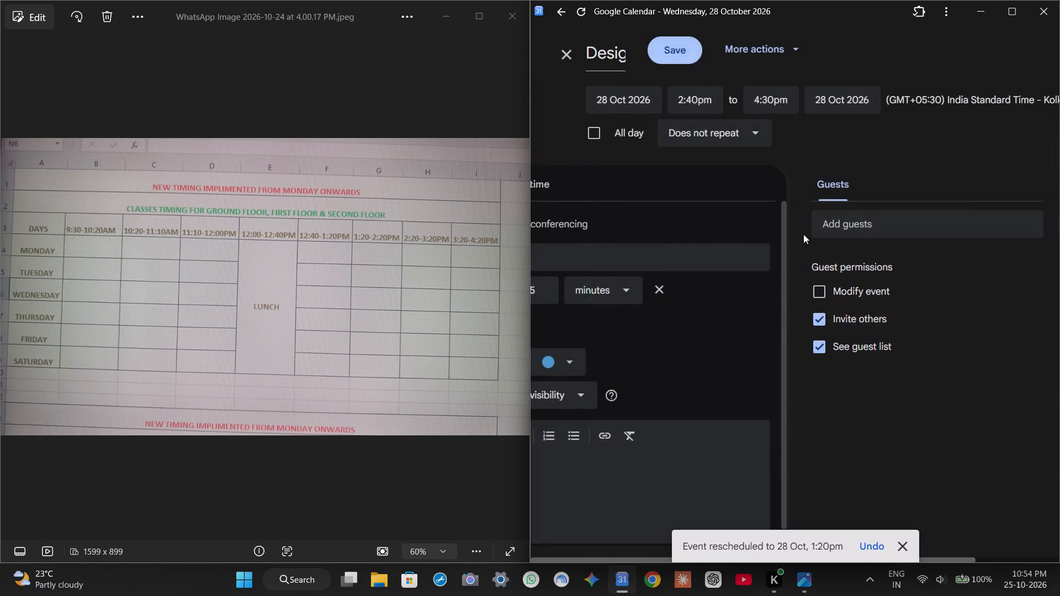
left_click(694, 104)
left_click(694, 104)
left_click(690, 100)
key("BackSpace")
key("2")
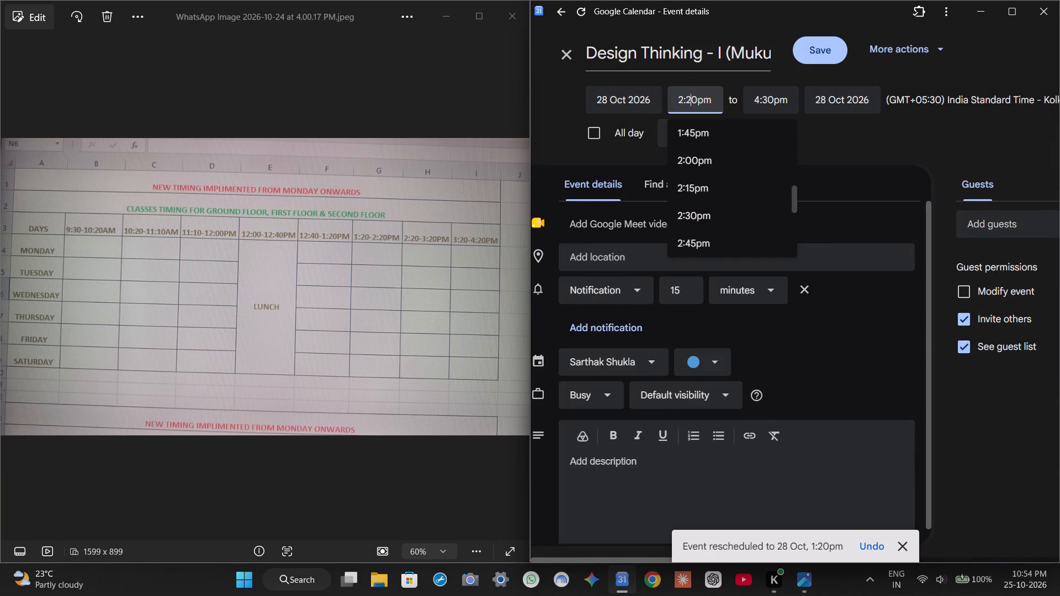
left_click(838, 153)
left_click(764, 103)
left_click(766, 103)
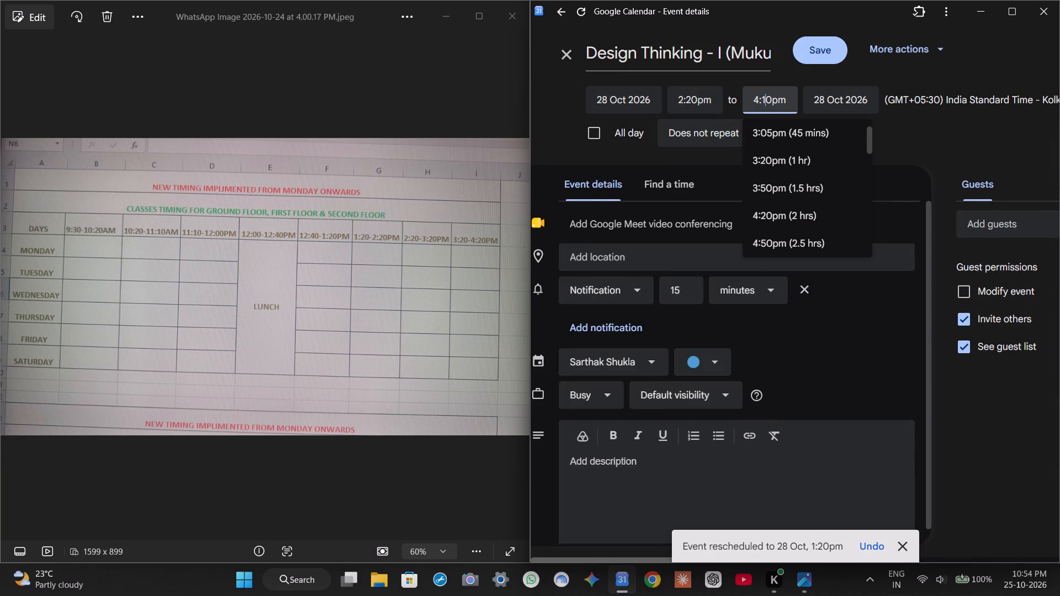
key("BackSpace")
key("2")
left_click(817, 54)
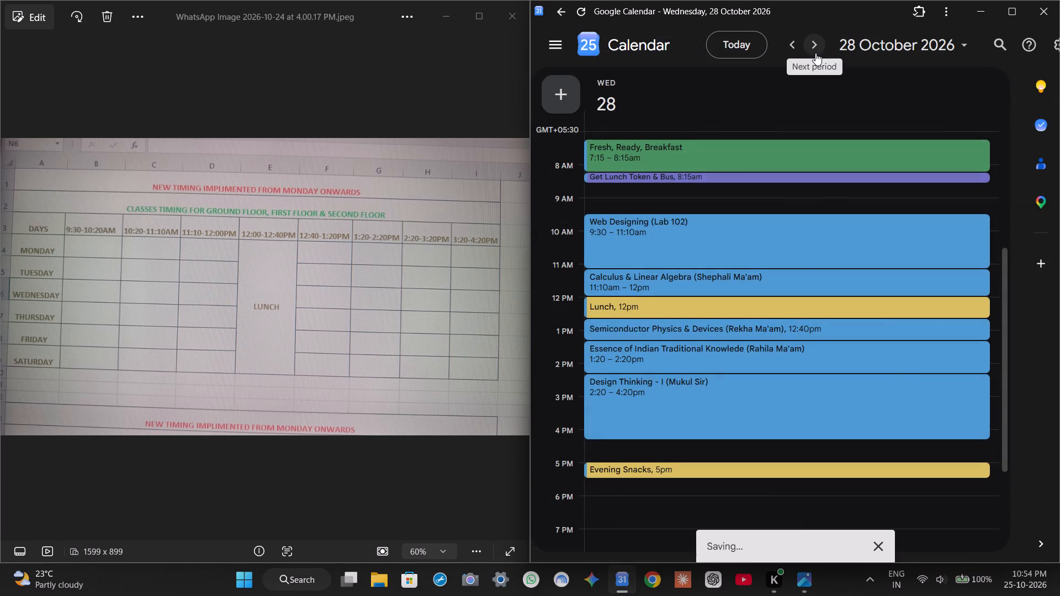
Go to 29 October, reschedule the Semiconductor Physics & Devices (Lab 117) event to 9:20–11:10am and save it.
left_click(816, 50)
left_click(723, 236)
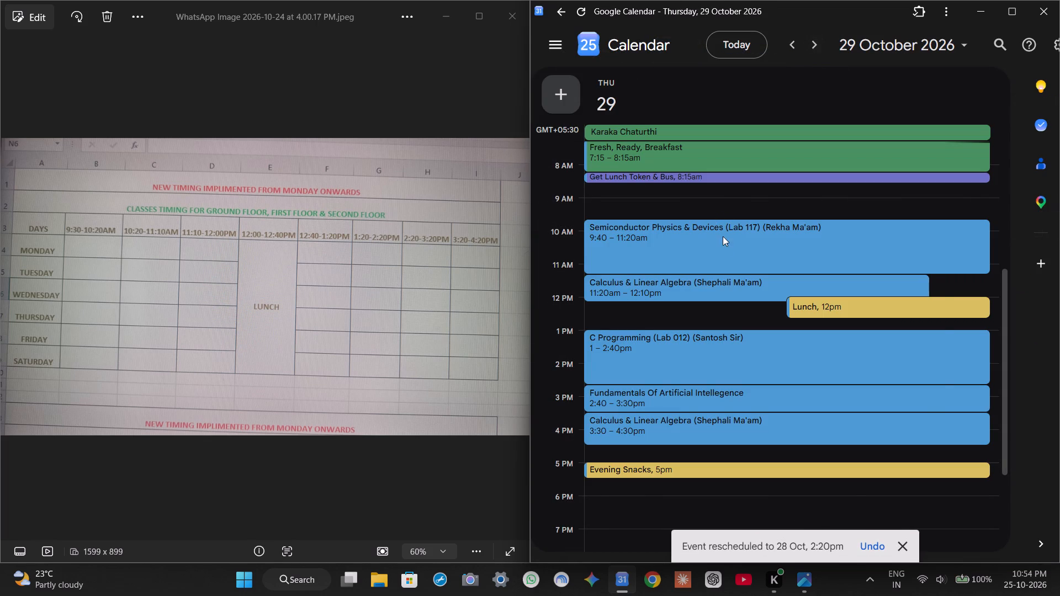
left_click(796, 221)
left_click(639, 107)
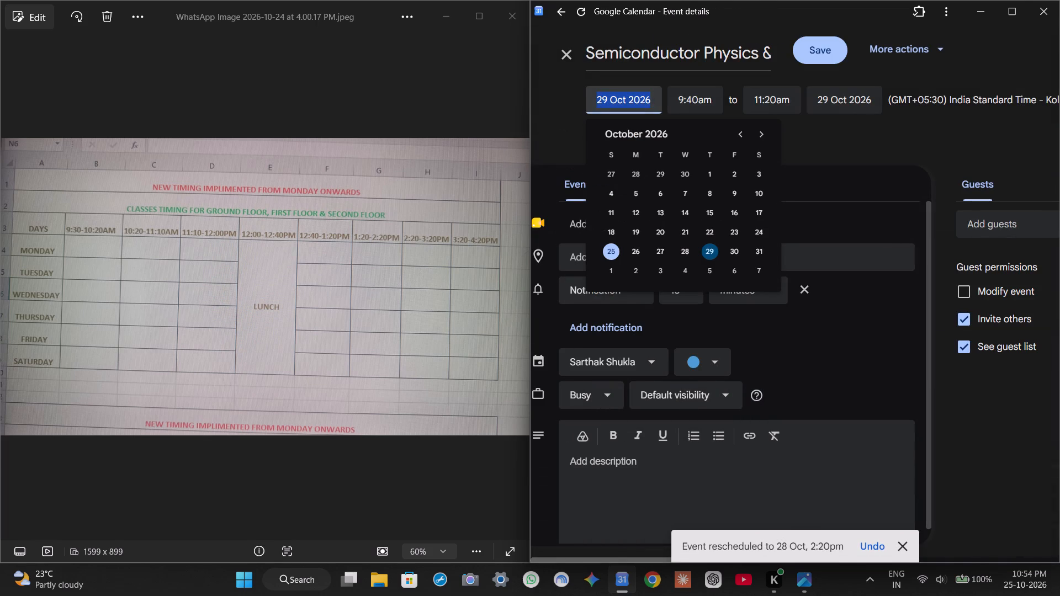
left_click(682, 101)
left_click(695, 102)
key("BackSpace")
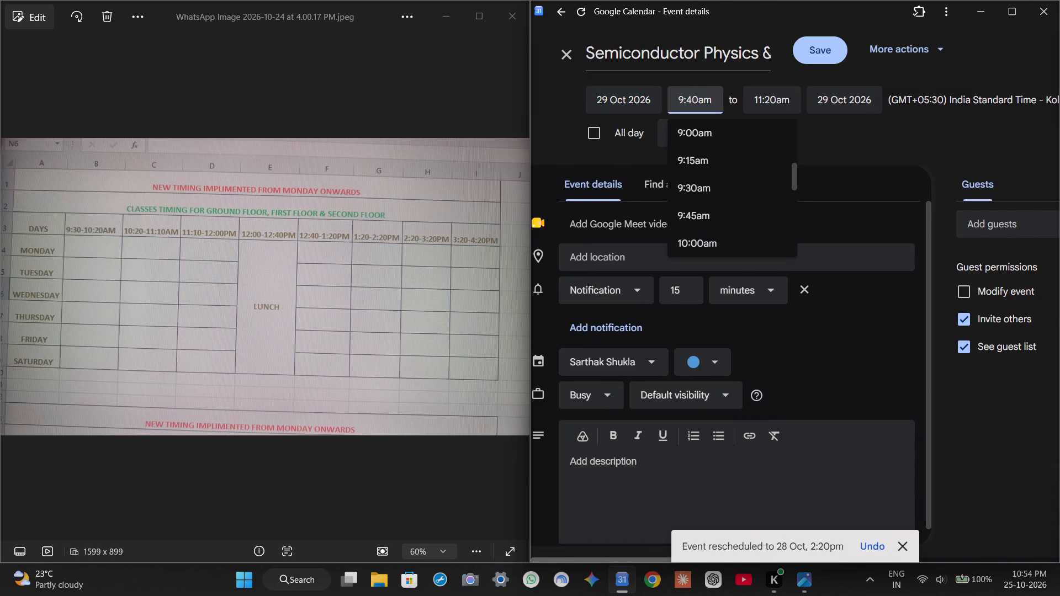
key("2")
left_click(876, 187)
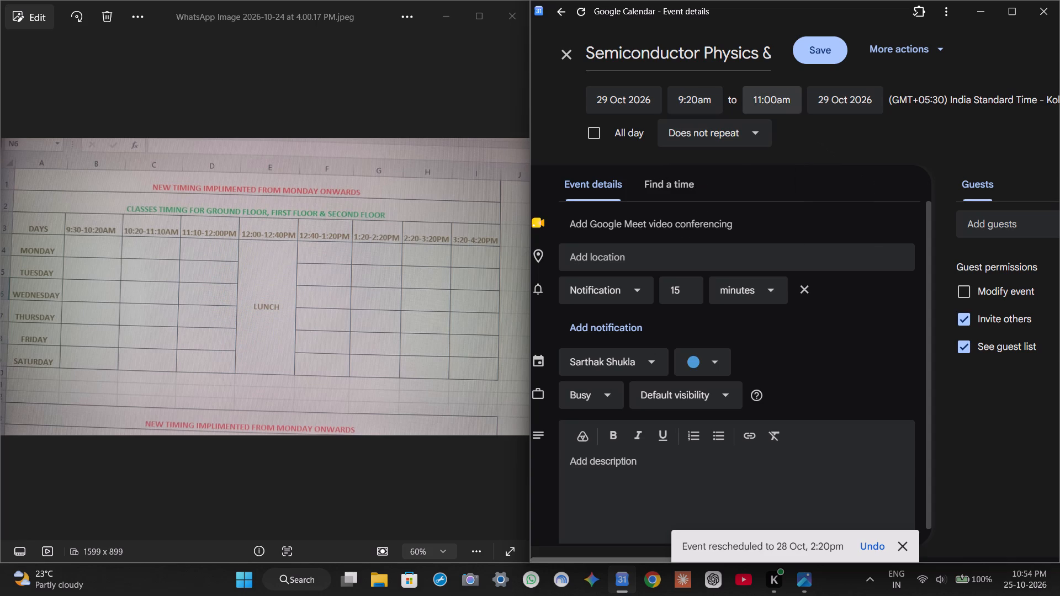
left_click(775, 99)
left_click(768, 99)
key("BackSpace")
key("2")
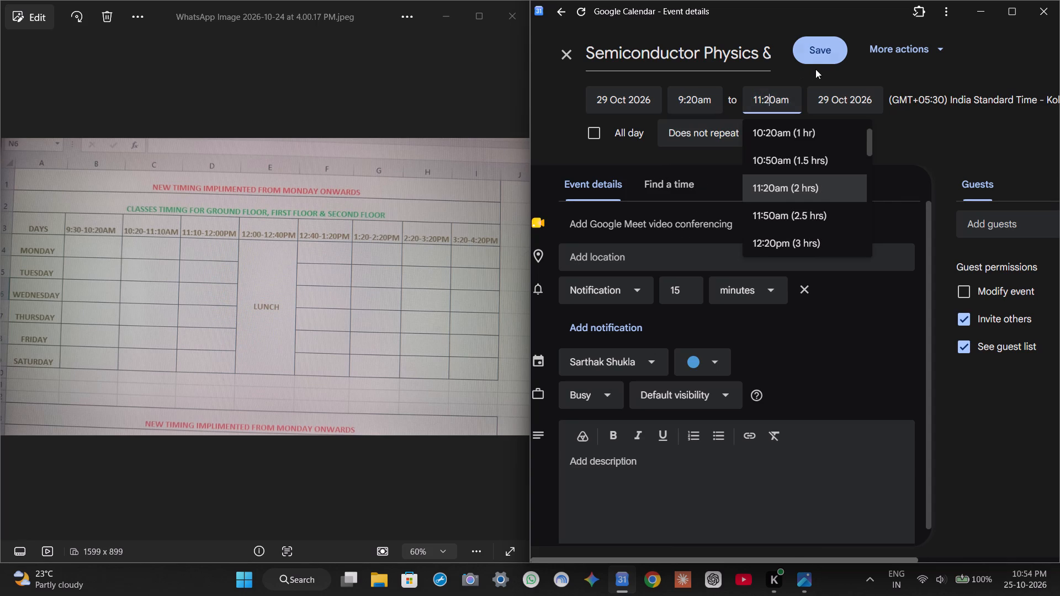
key("BackSpace")
key("1")
left_click(815, 51)
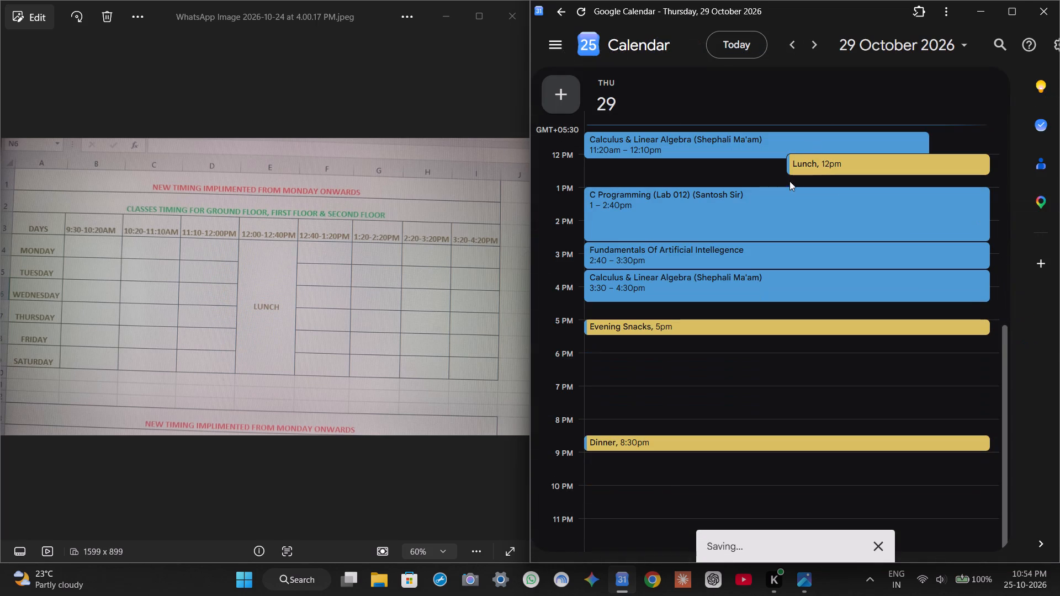
Reschedule the late-morning Calculus & Linear Algebra event on 29 October to 11:10am–12:00pm and save it.
scroll(757, 196, "up", 2)
left_click(737, 277)
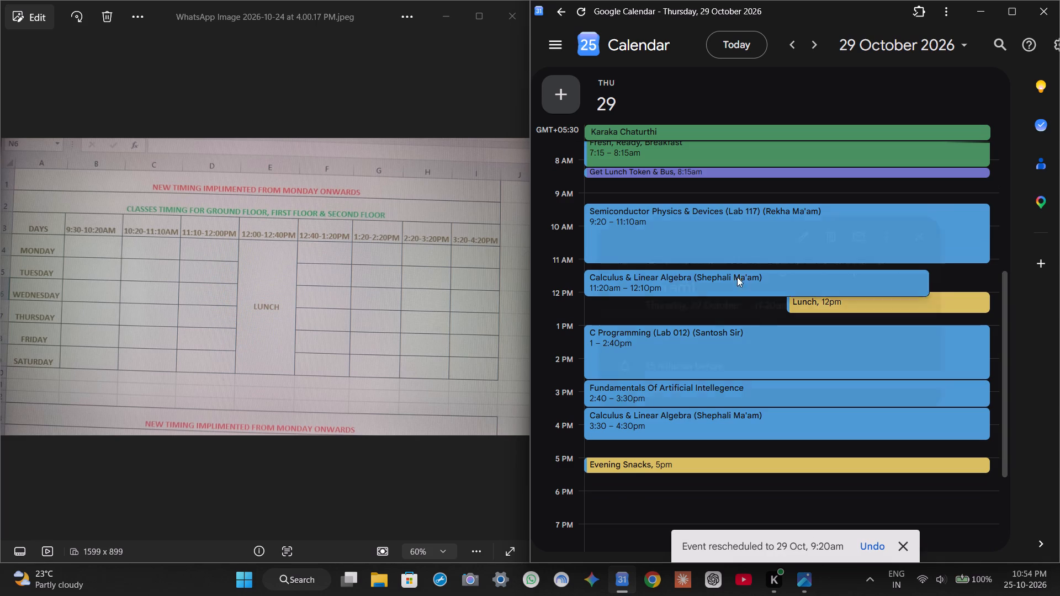
left_click(804, 214)
left_click(682, 103)
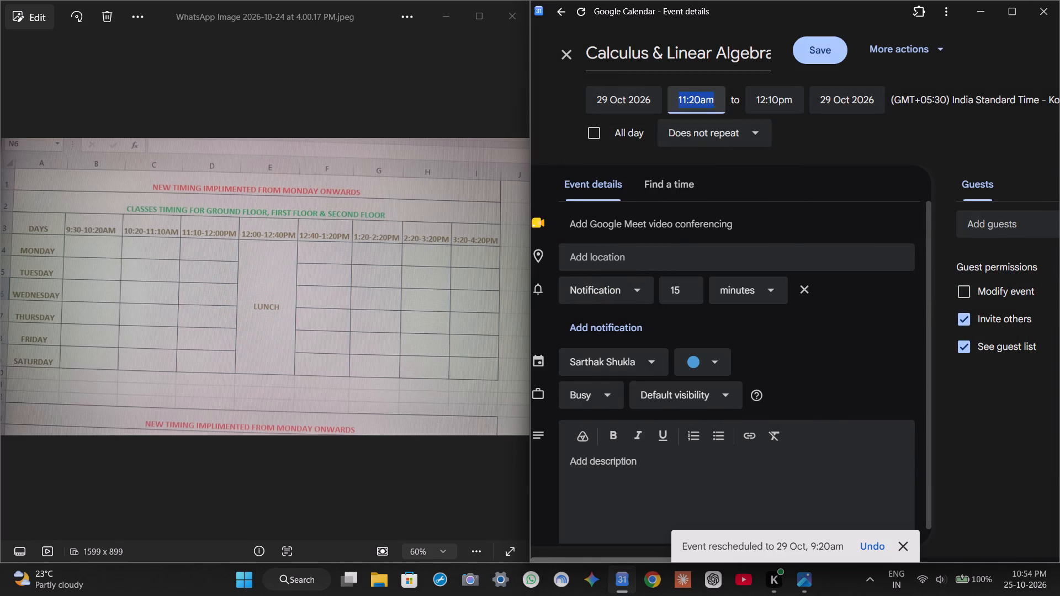
left_click(696, 102)
key("BackSpace")
key("2")
key("BackSpace")
key("1")
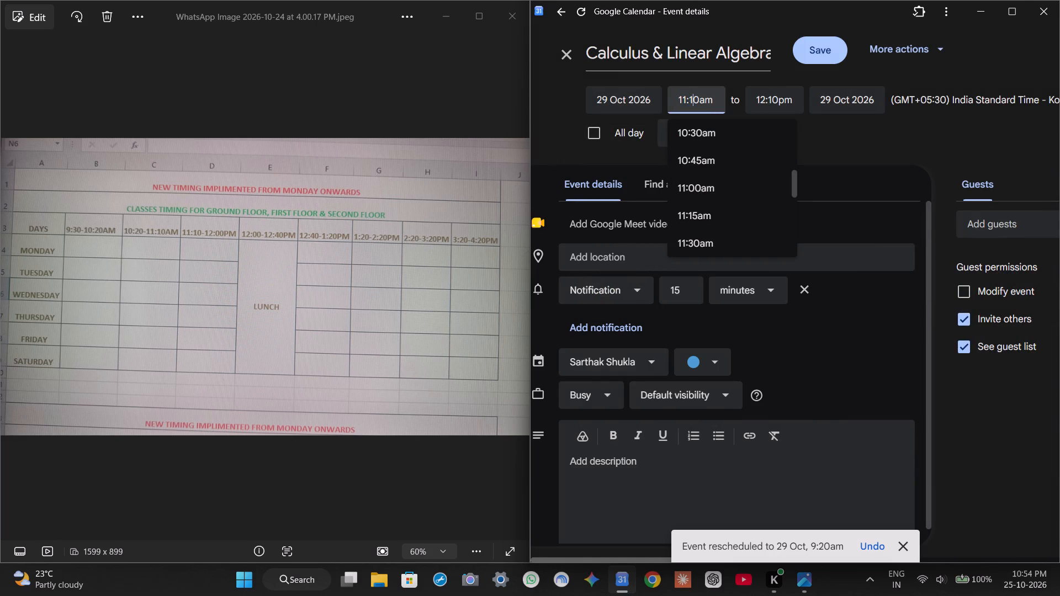
left_click(849, 145)
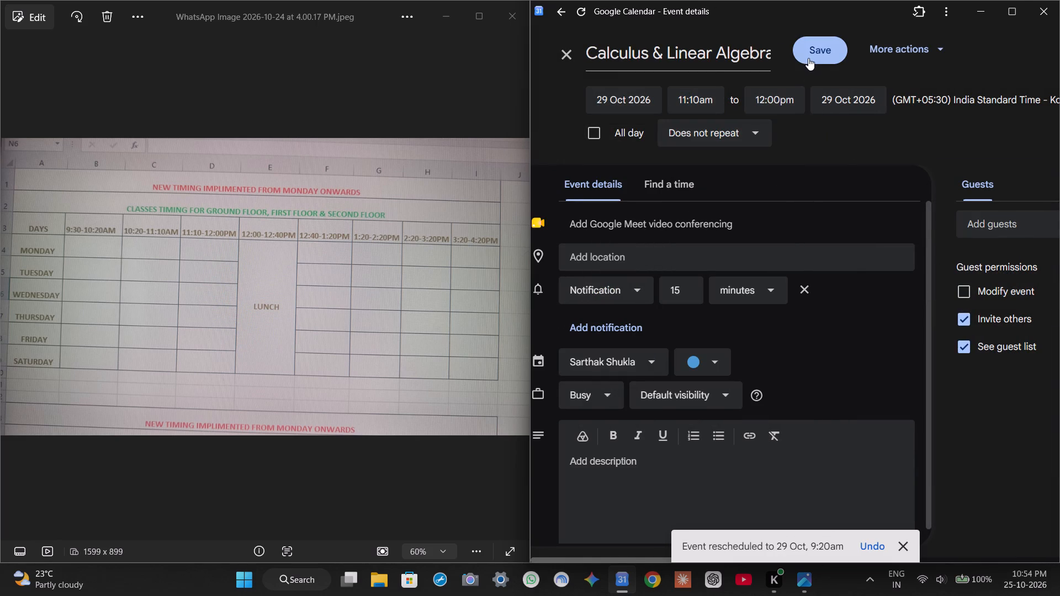
left_click(810, 56)
Reschedule the C Programming (Lab 012) event on 29 October to 12:40–1:20pm and save it.
left_click(724, 201)
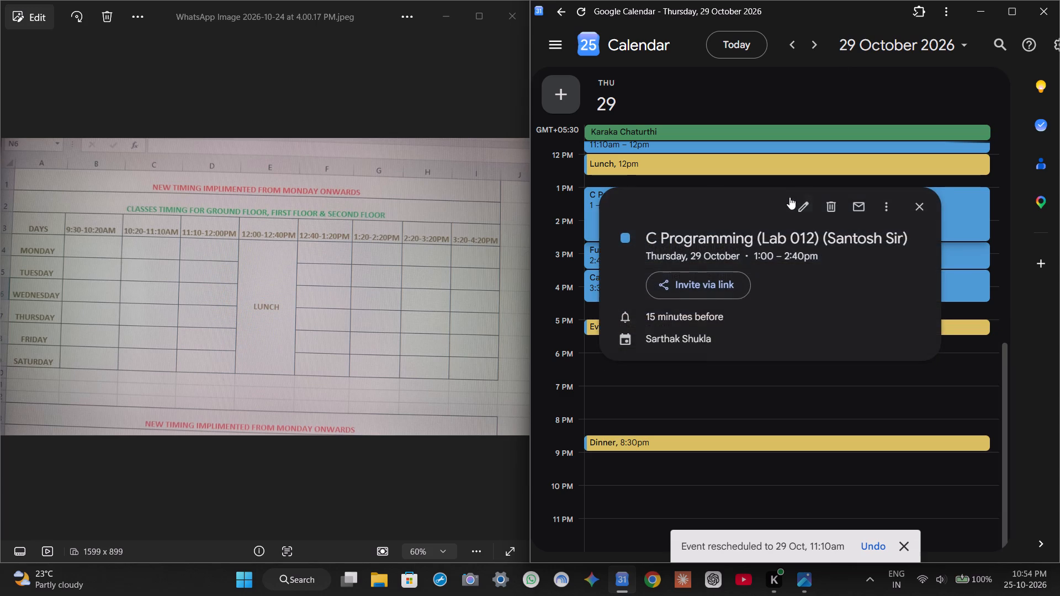
left_click(801, 203)
left_click(694, 98)
left_click(683, 98)
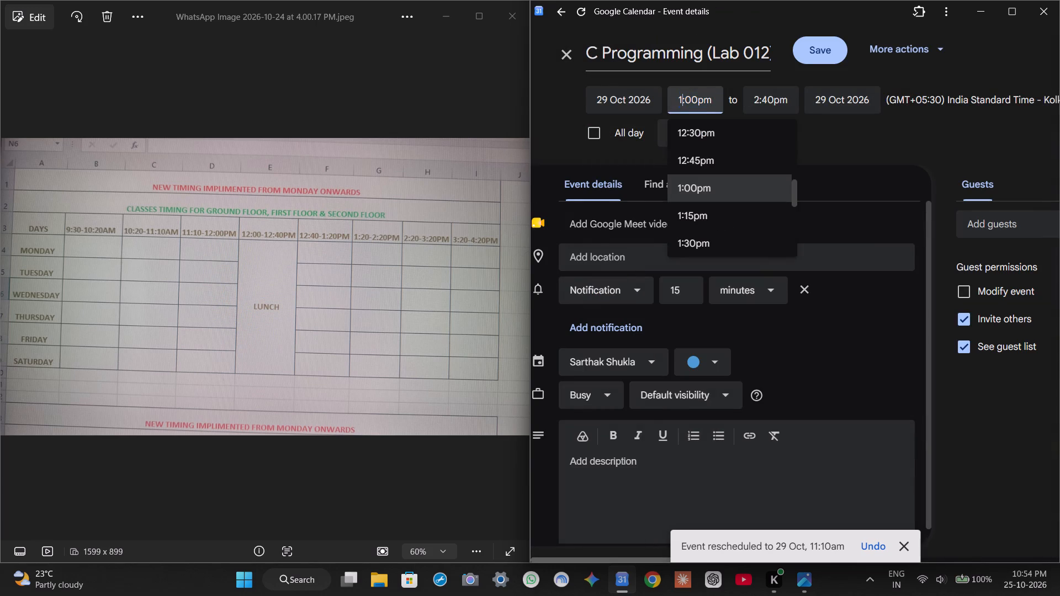
key("2")
left_click(697, 99)
key("BackSpace")
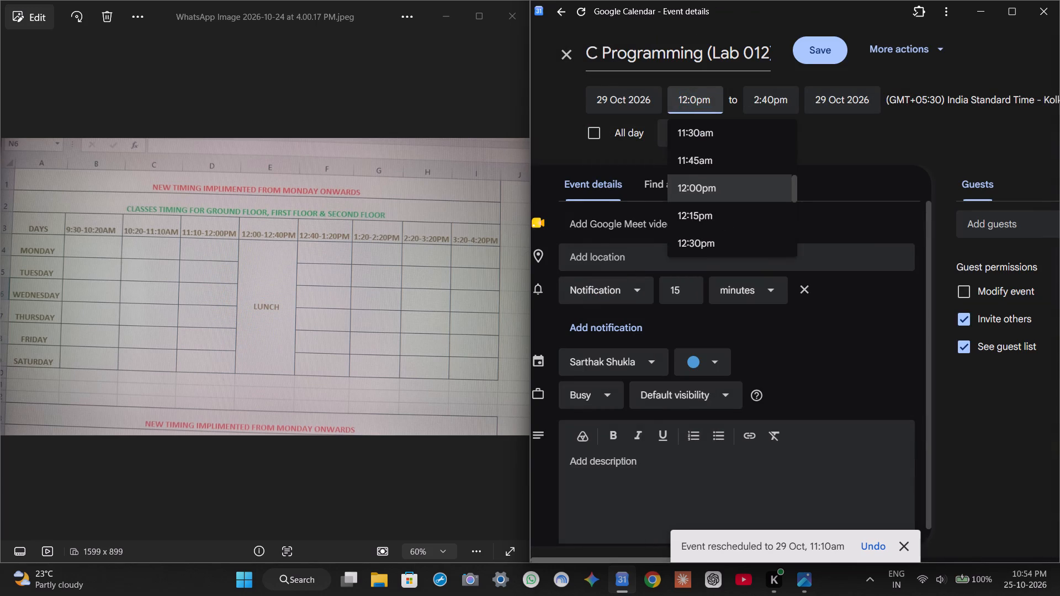
key("4")
left_click(845, 148)
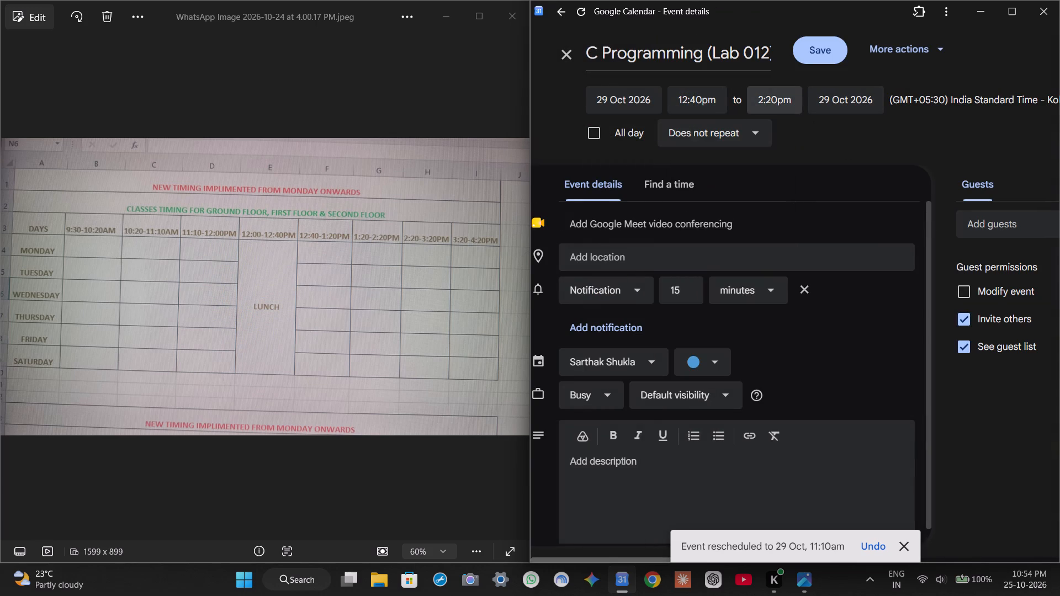
left_click(764, 102)
key("BackSpace")
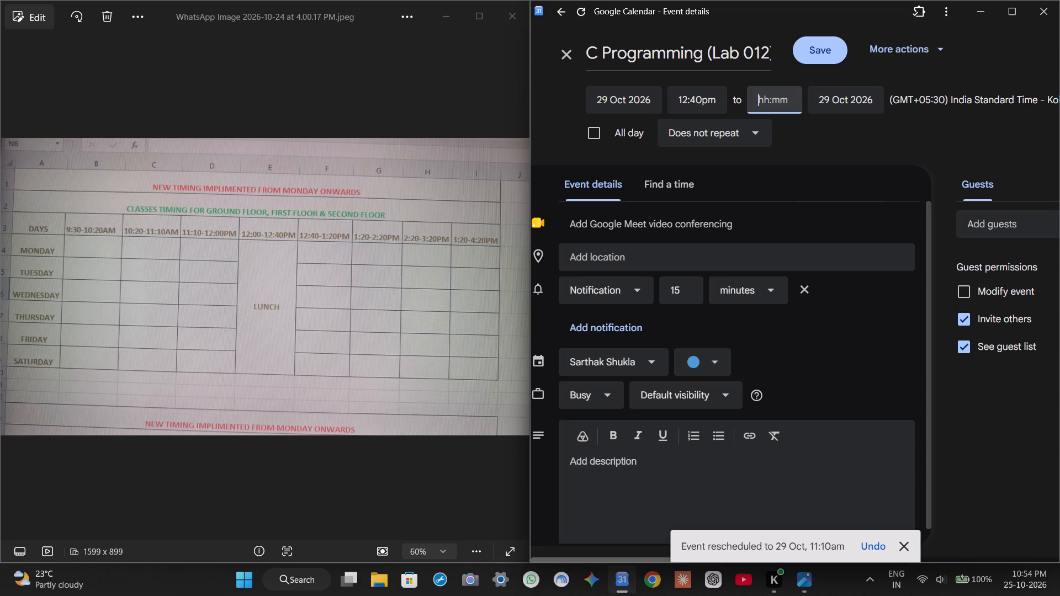
left_click(850, 155)
left_click(762, 97)
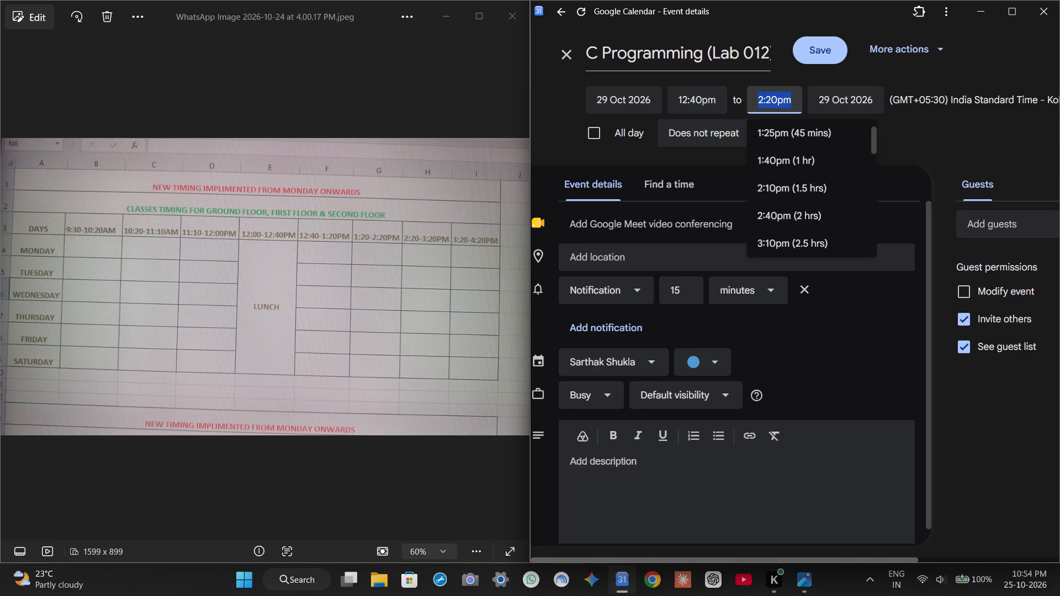
left_click(761, 97)
key("BackSpace")
key("1")
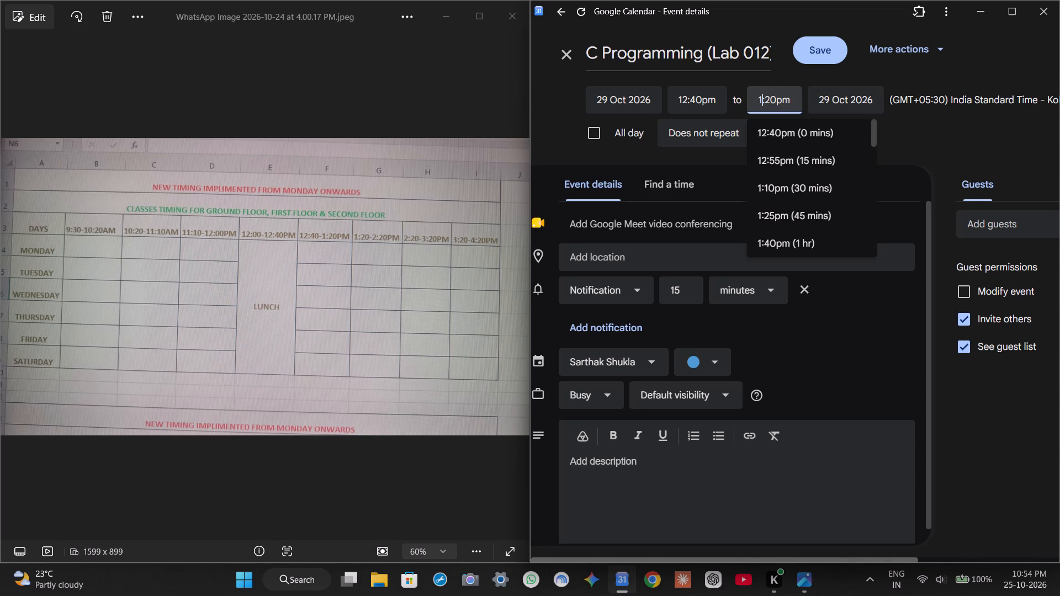
left_click(819, 56)
Set the end time of the C Programming (Lab 012) event on 29 October to 2:20pm and save it.
scroll(761, 210, "up", 1)
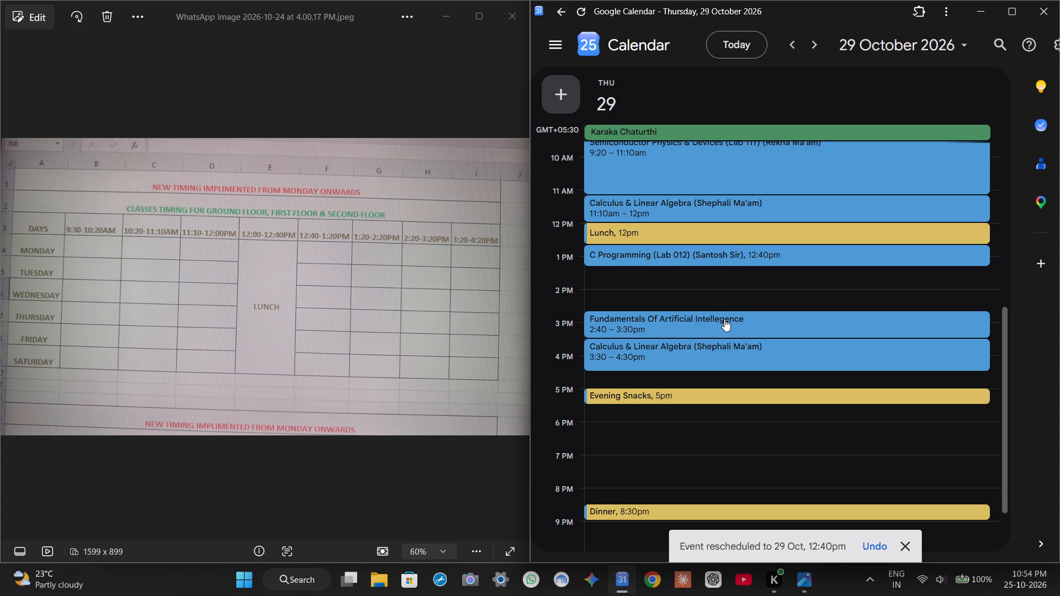
scroll(724, 319, "up", 2)
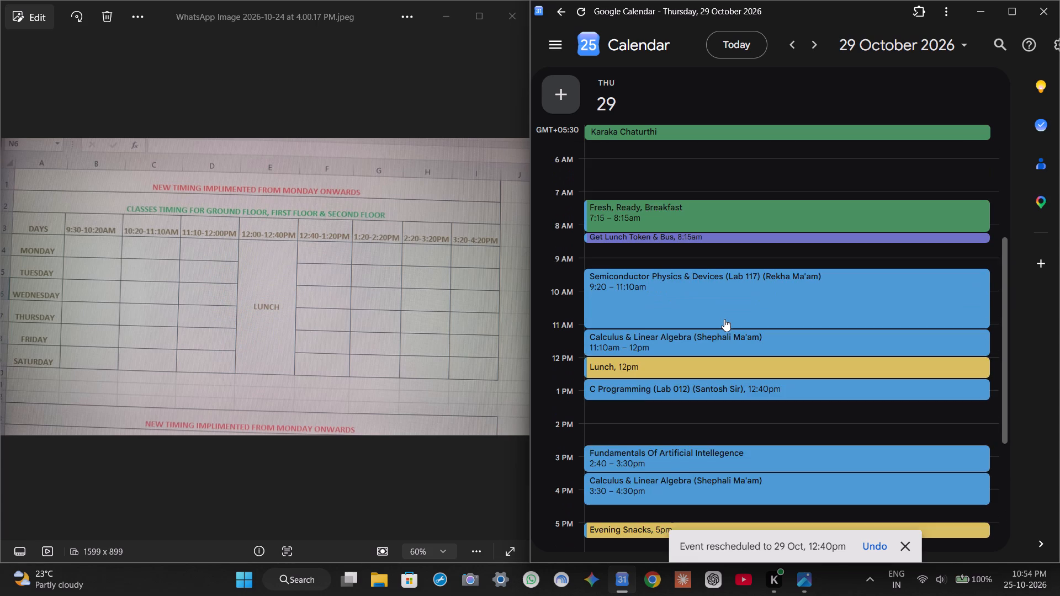
scroll(724, 319, "down", 4)
scroll(724, 319, "up", 2)
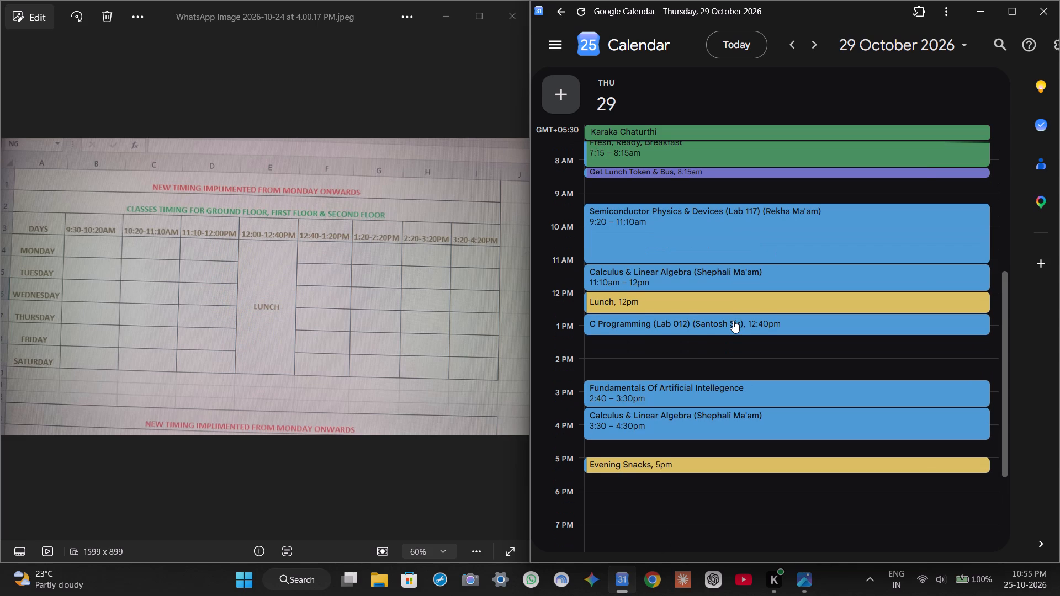
left_click(733, 321)
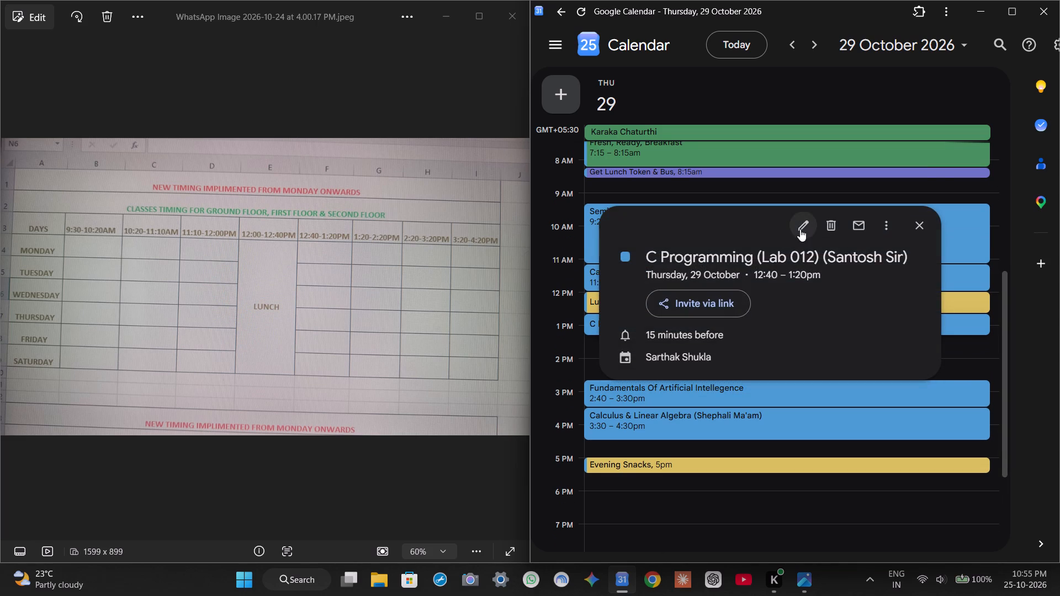
left_click(800, 229)
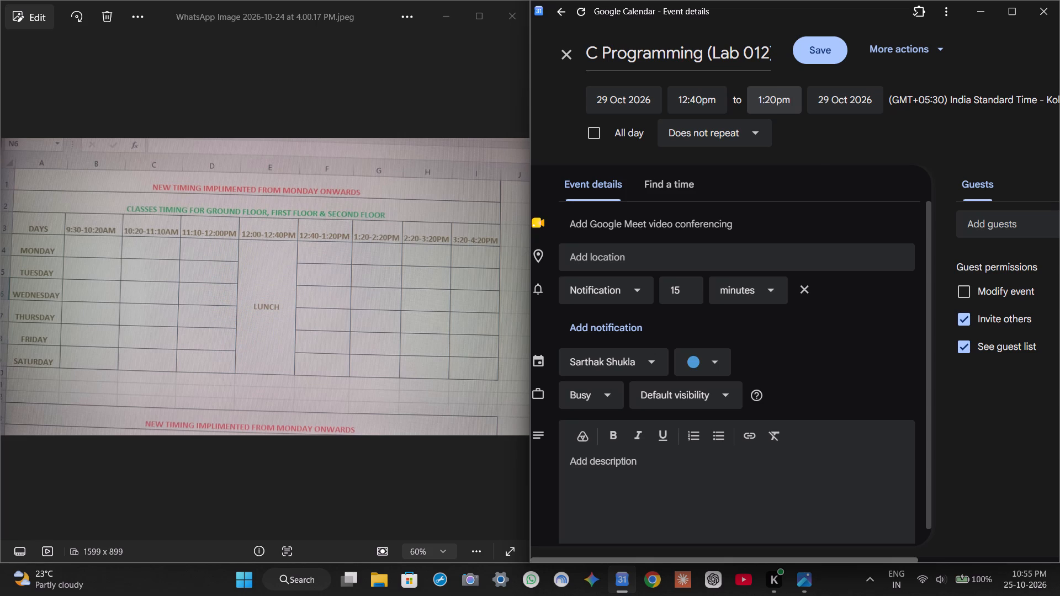
left_click(764, 103)
left_click(761, 101)
key("BackSpace")
key("2")
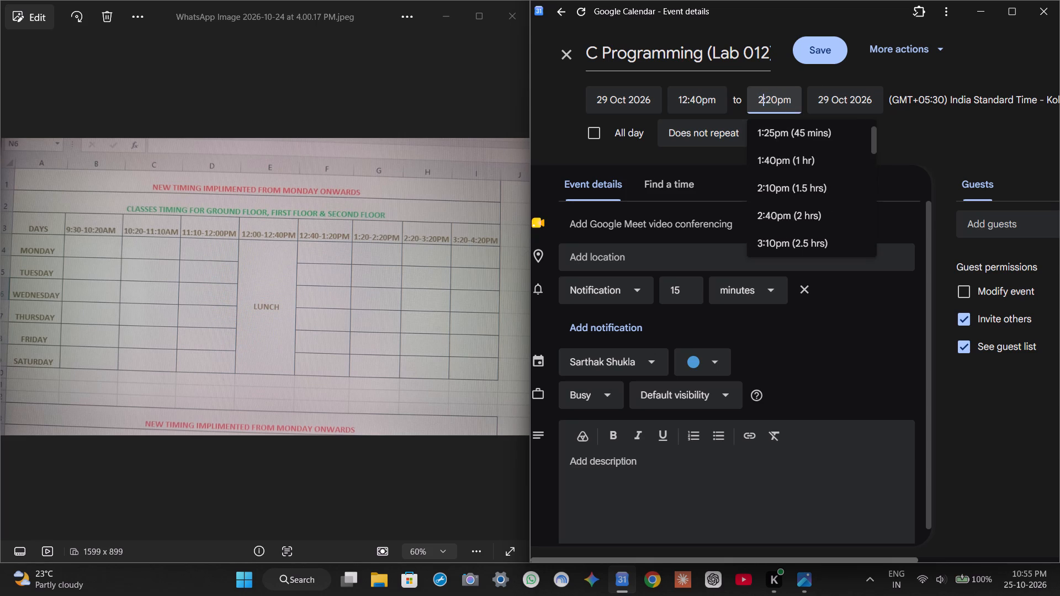
left_click(832, 44)
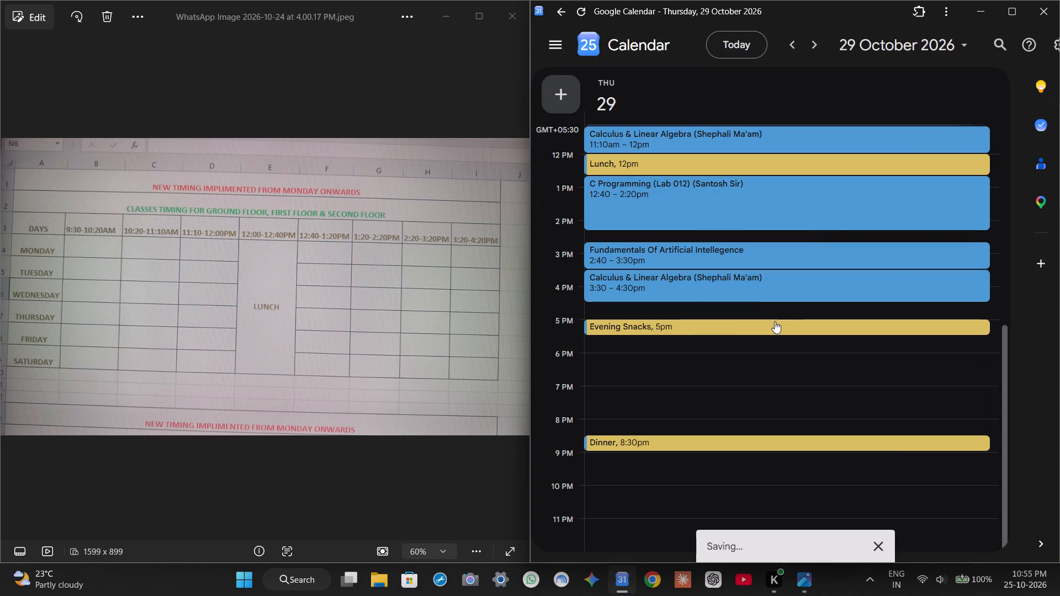
Reschedule the Fundamentals Of Artificial Intelligence event on 29 October to 2:20–3:20pm and save it.
left_click(713, 253)
left_click(809, 225)
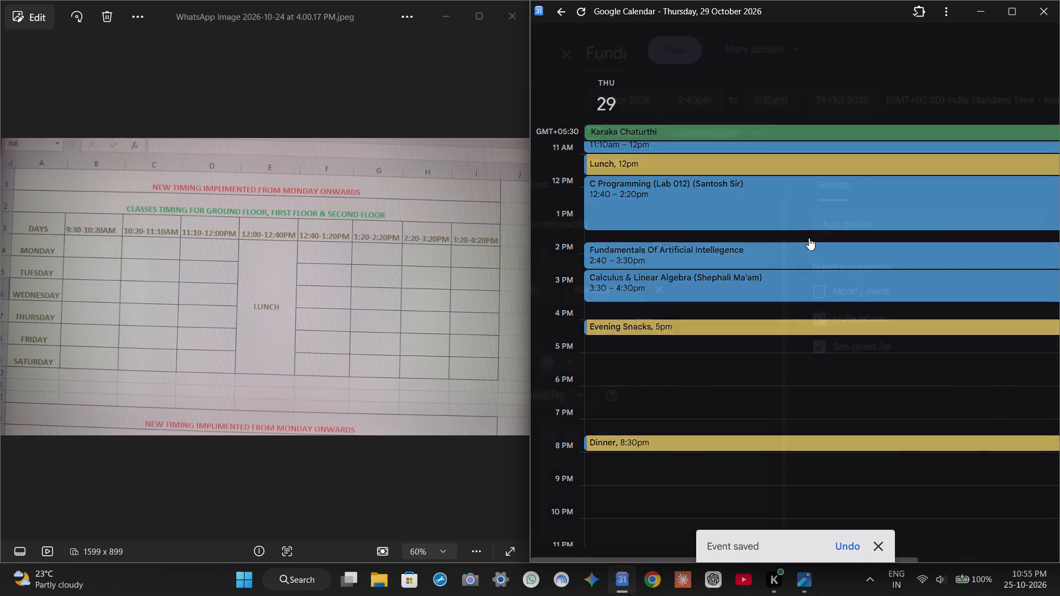
double_click(686, 99)
left_click(694, 100)
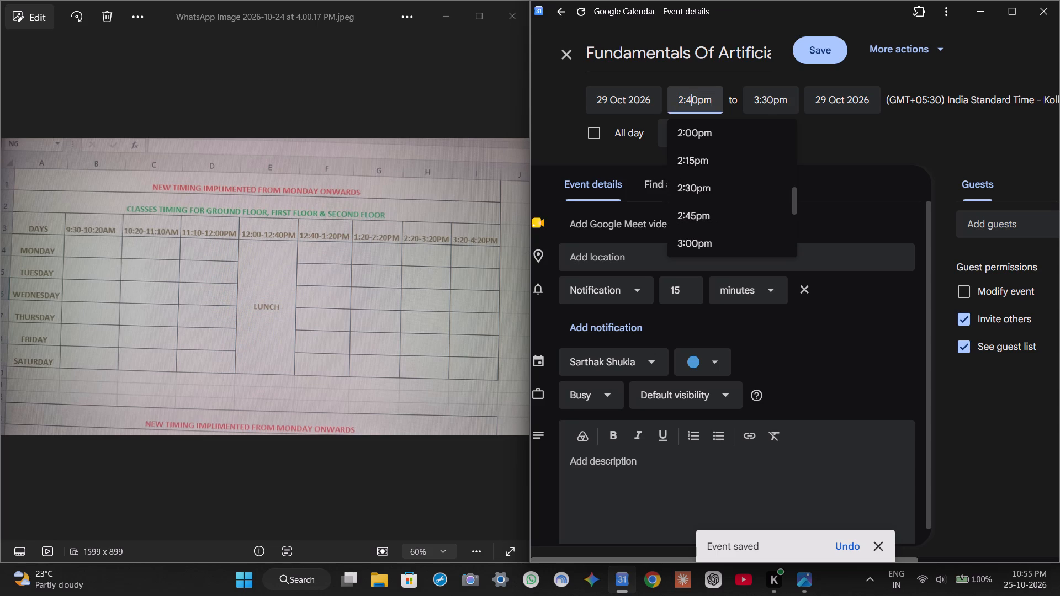
key("BackSpace")
key("2")
left_click(856, 159)
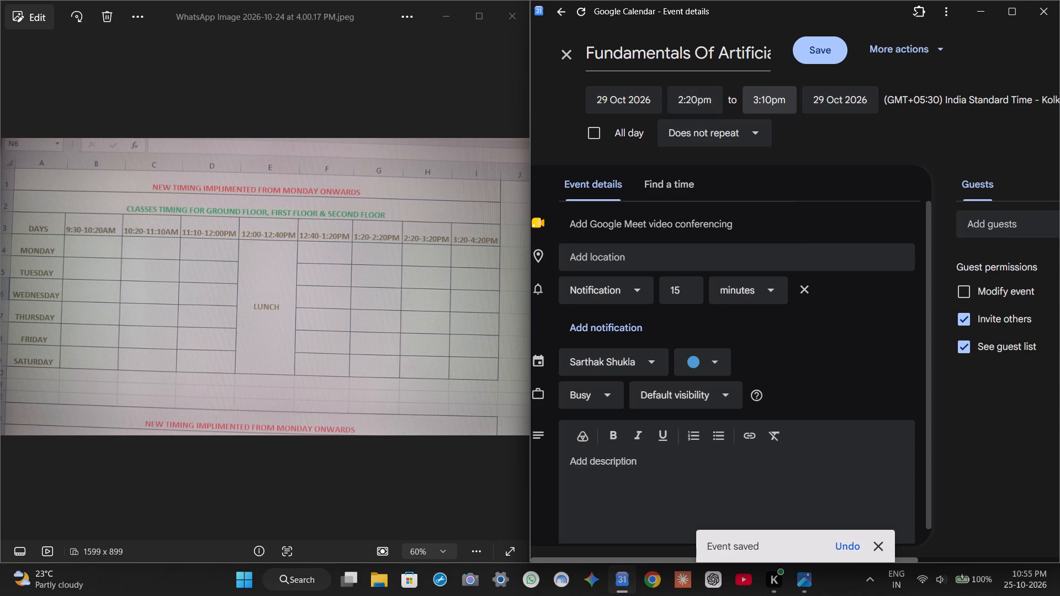
left_click(767, 98)
left_click(767, 98)
left_click(765, 101)
key("BackSpace")
key("2")
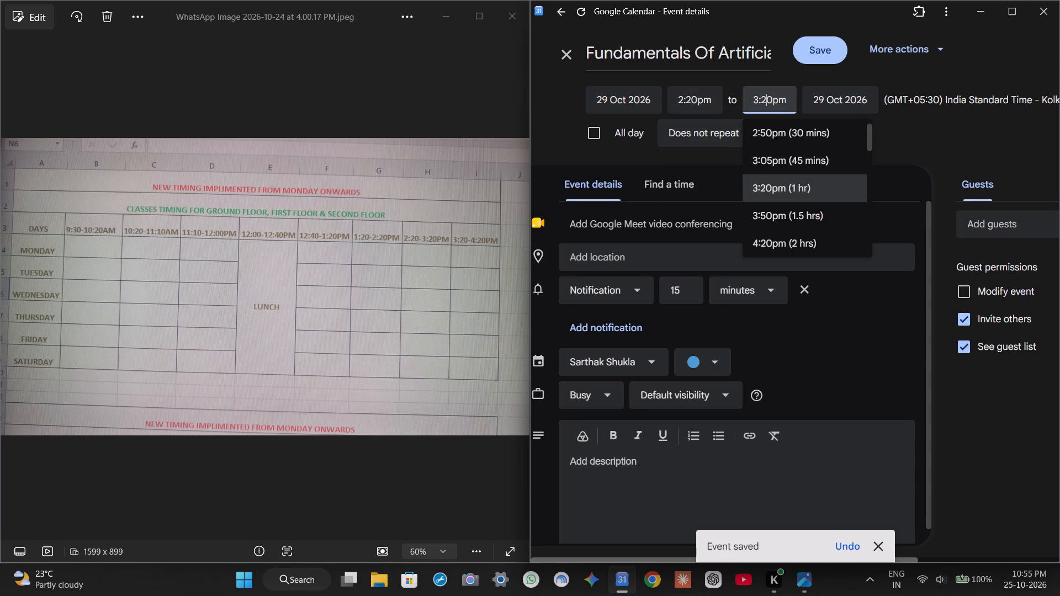
left_click(830, 45)
Reschedule the late-afternoon Calculus & Linear Algebra event on 29 October to 3:20–4:20pm and save it.
left_click(786, 272)
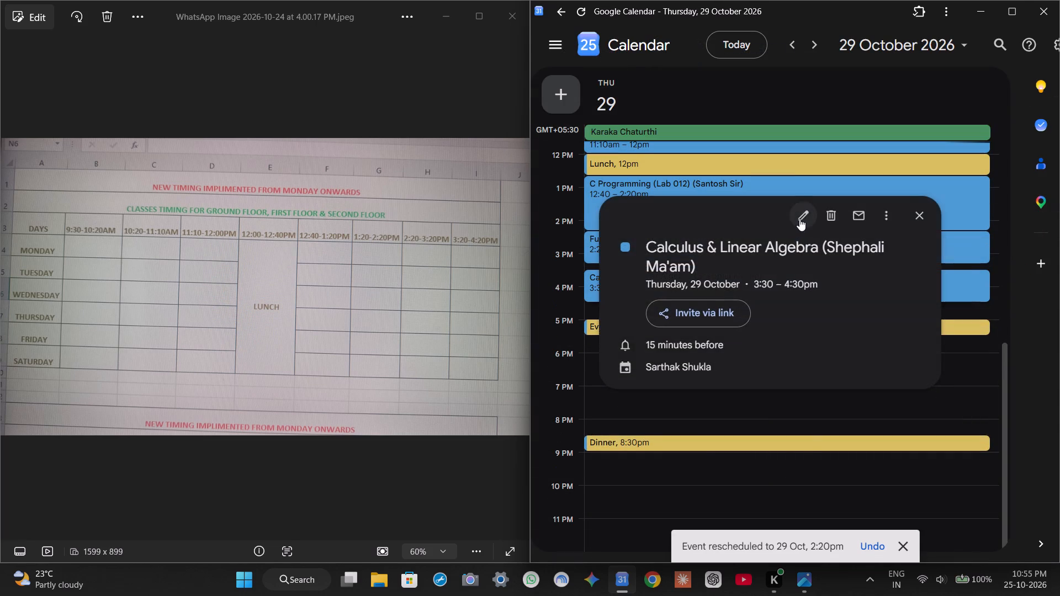
left_click(799, 219)
left_click(690, 100)
left_click(692, 98)
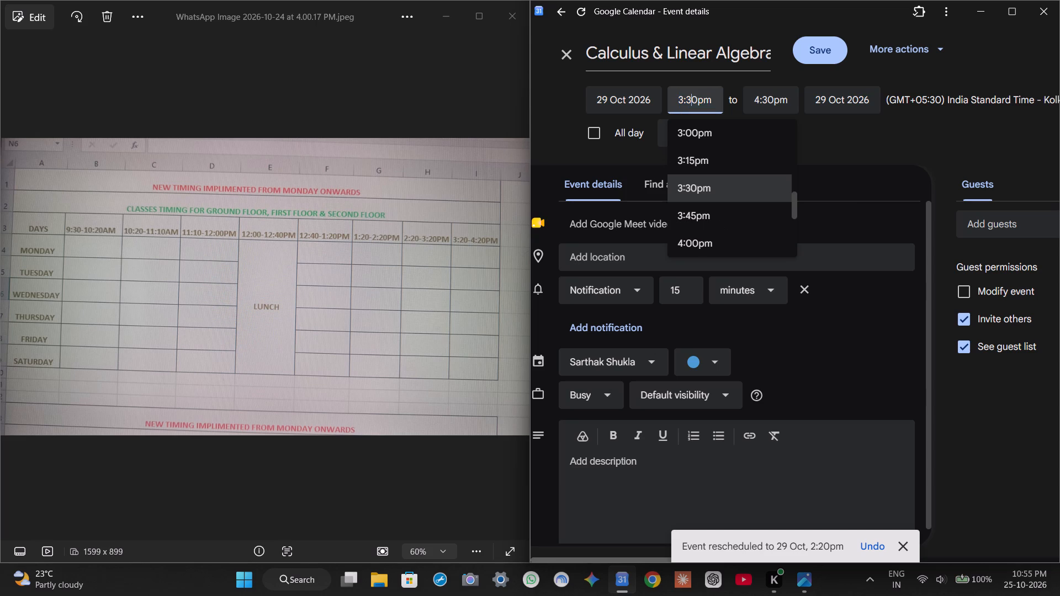
key("BackSpace")
key("2")
left_click(872, 162)
left_click(828, 55)
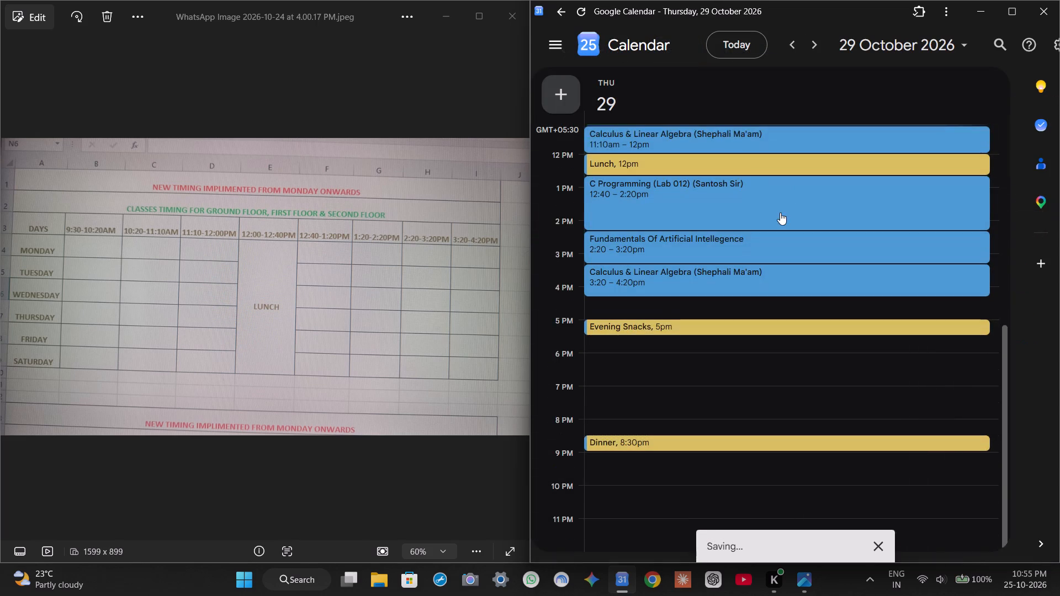
Go to 30 October, reschedule the C Programming (Lab 302) event to 9:20–11:10am and save it.
scroll(780, 212, "up", 2)
left_click(808, 39)
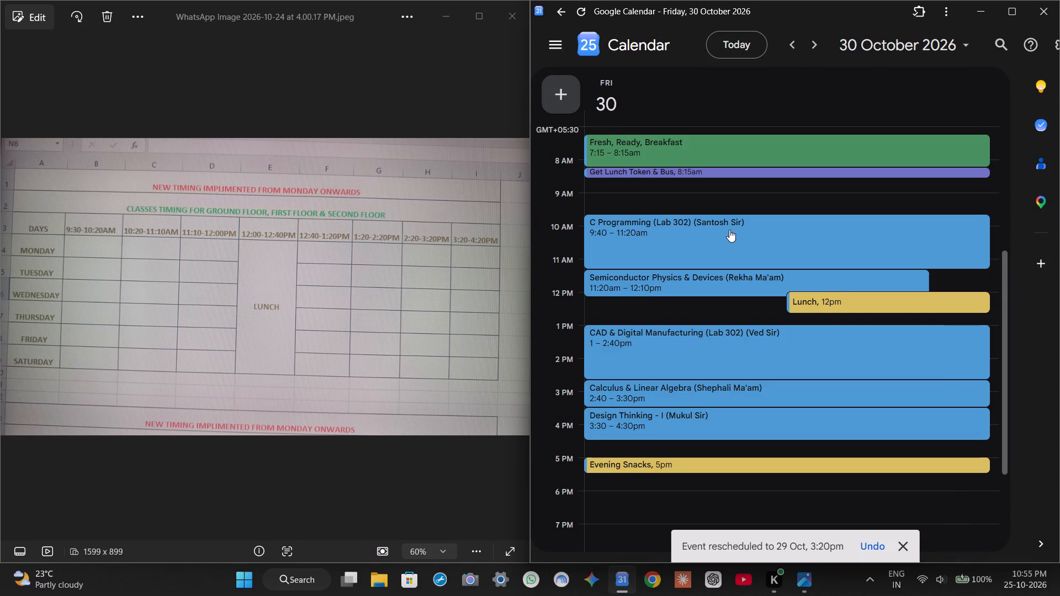
left_click(725, 224)
left_click(798, 221)
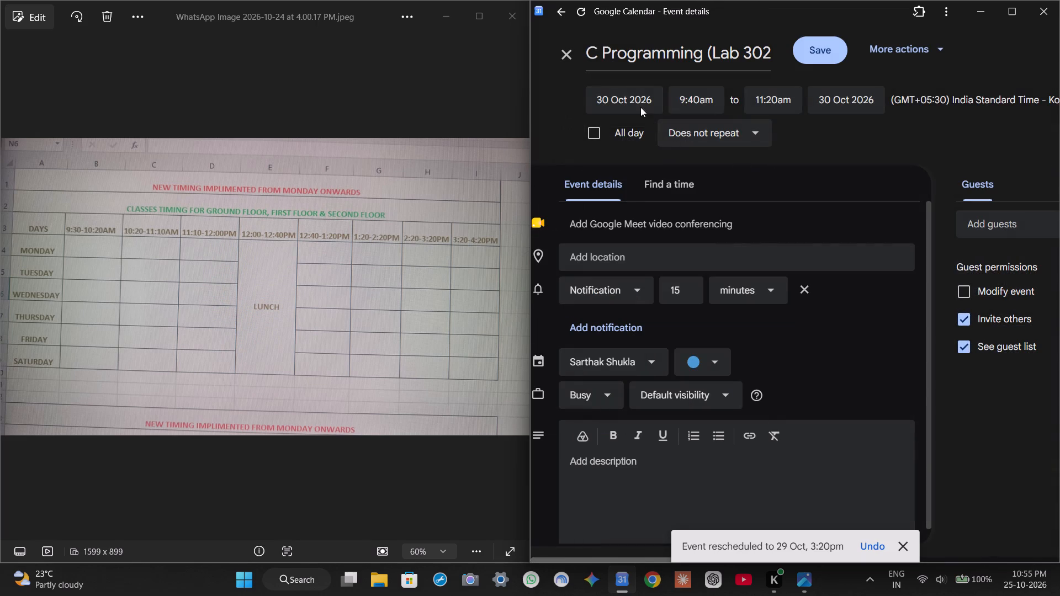
left_click(688, 106)
left_click(696, 100)
key("BackSpace")
key("2")
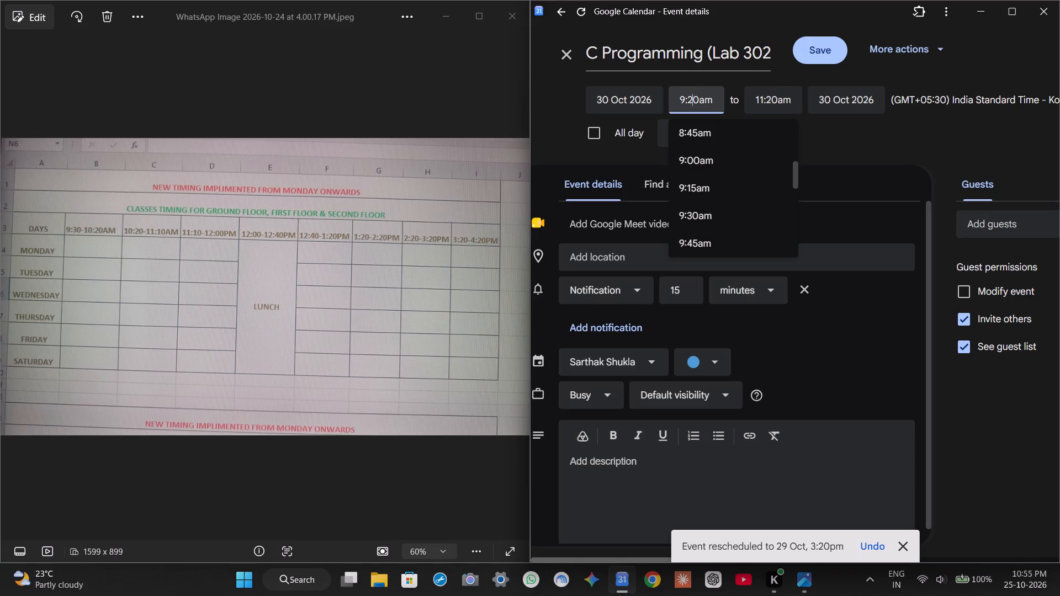
left_click(845, 140)
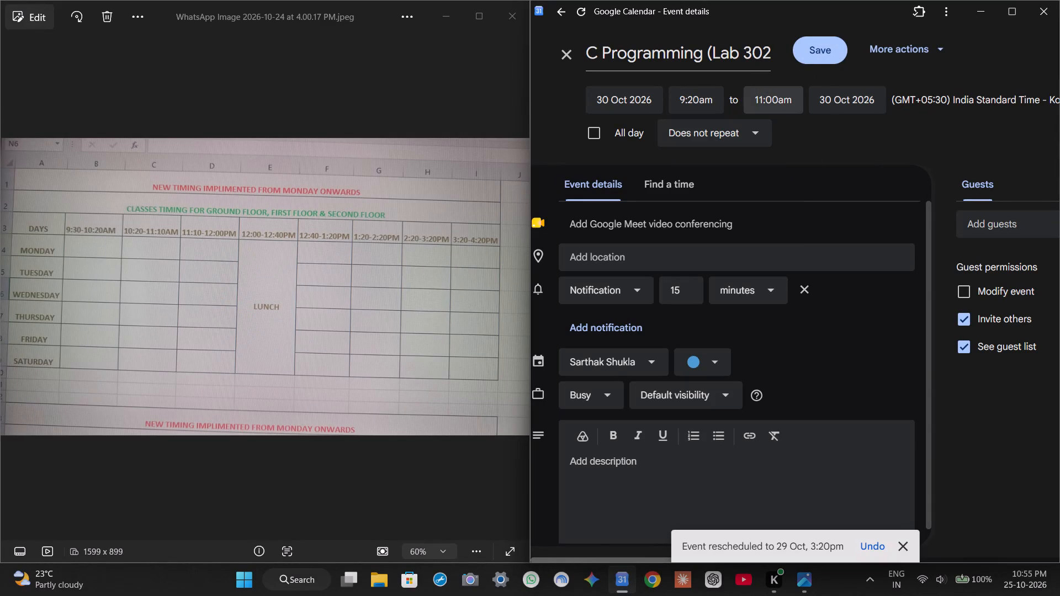
left_click(774, 100)
left_click(774, 105)
key("BackSpace")
key("2")
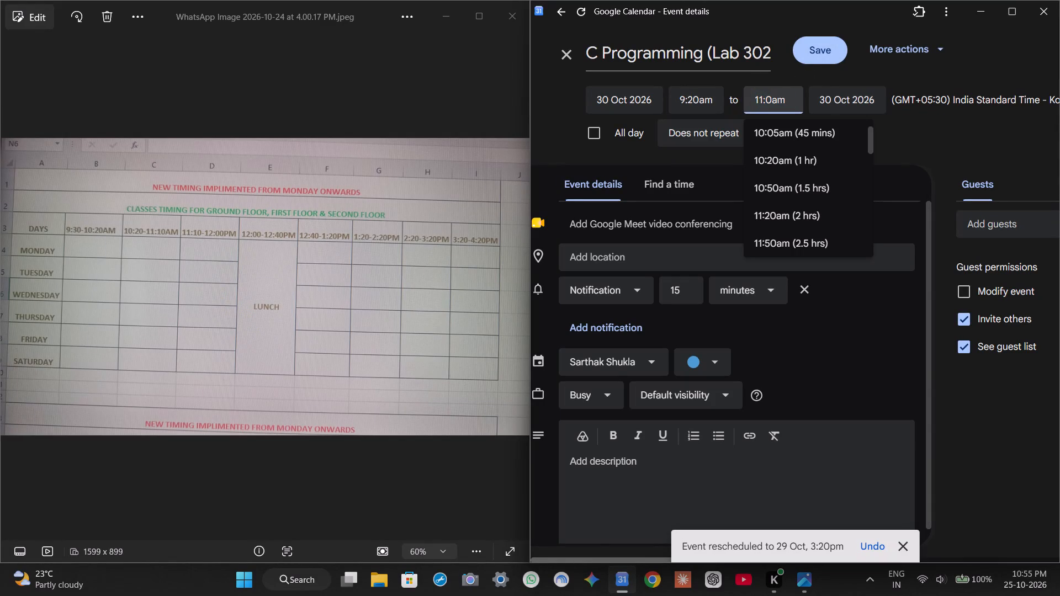
key("BackSpace")
key("1")
left_click(810, 53)
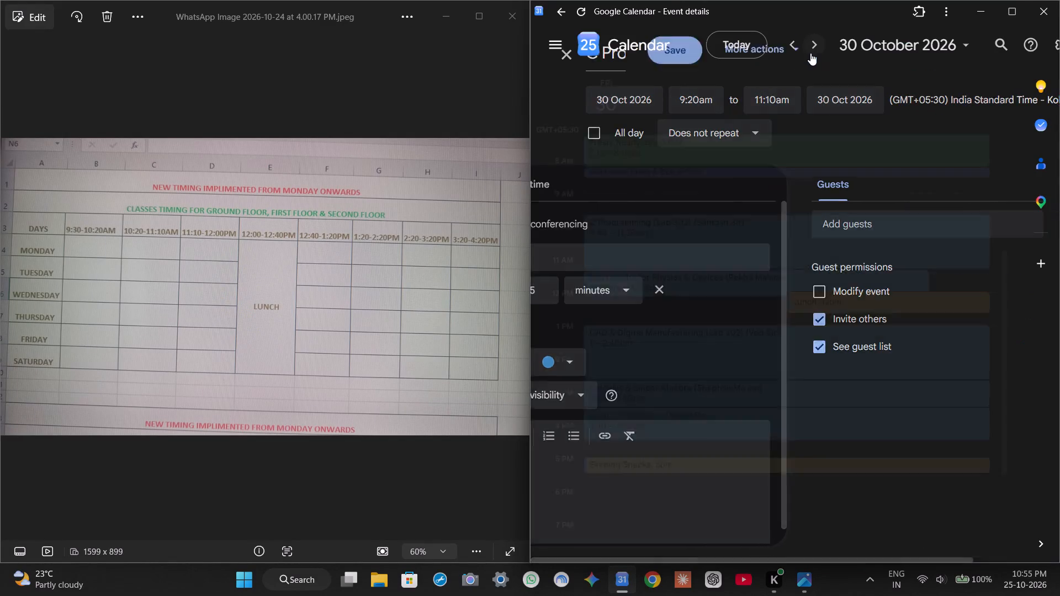
Reschedule the Semiconductor Physics & Devices event on 30 October to 11:10am–12:00pm and save it.
left_click(722, 277)
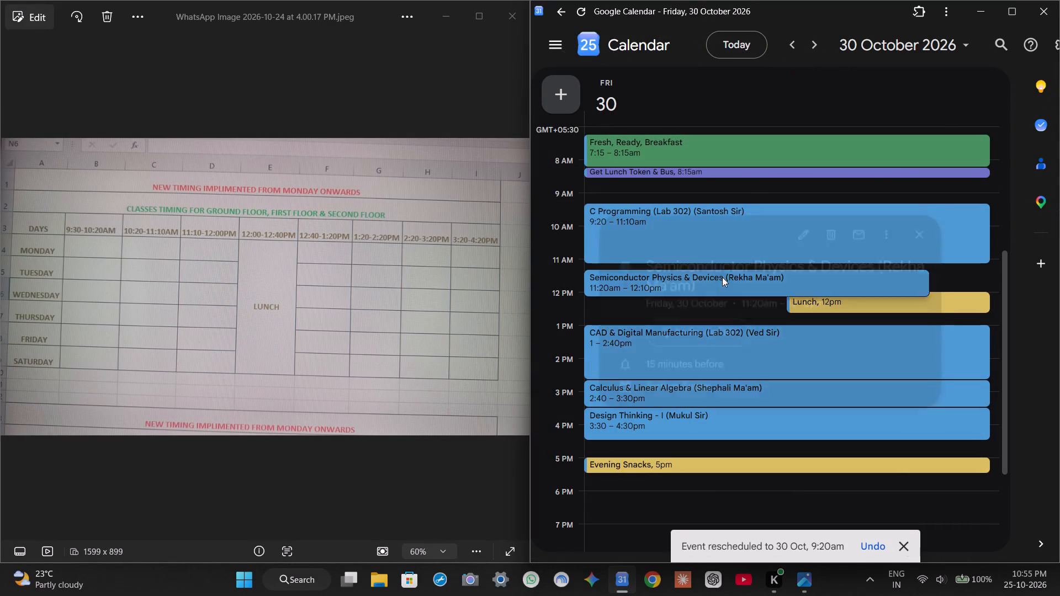
left_click(801, 211)
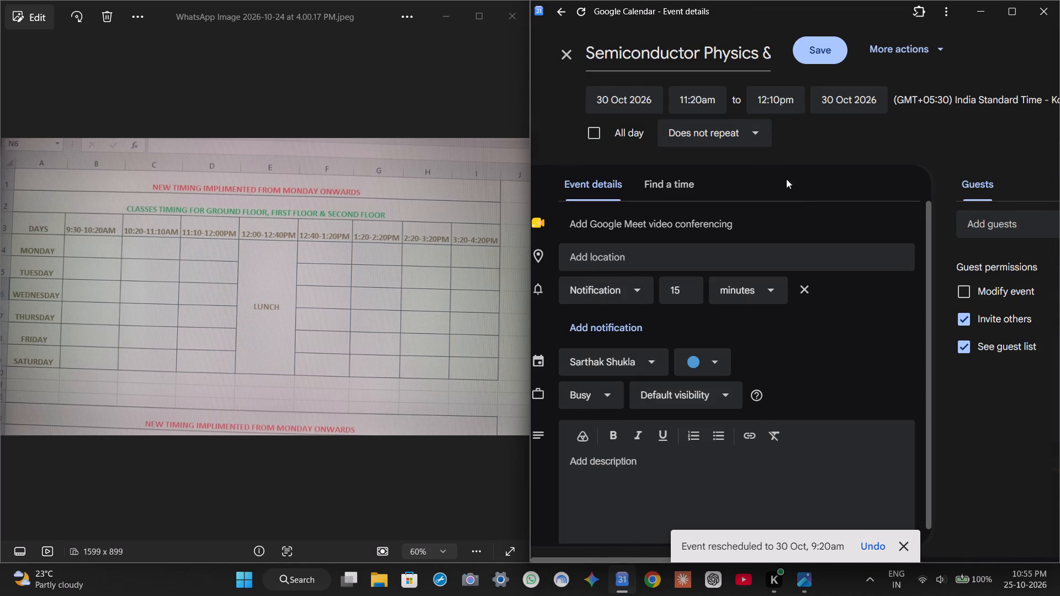
left_click(703, 98)
left_click(697, 98)
key("BackSpace")
key("1")
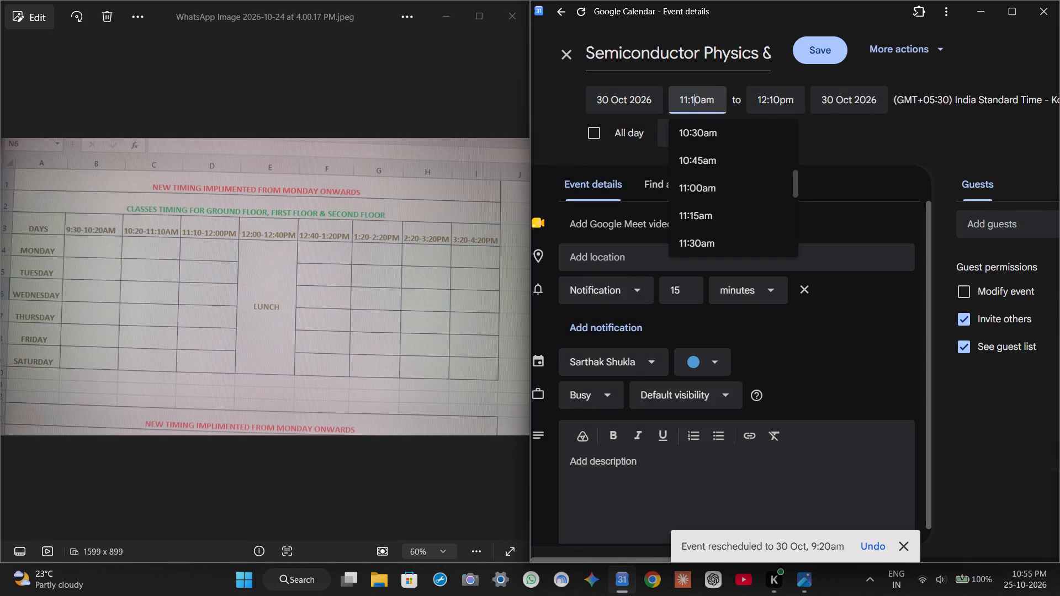
left_click(805, 137)
left_click(812, 54)
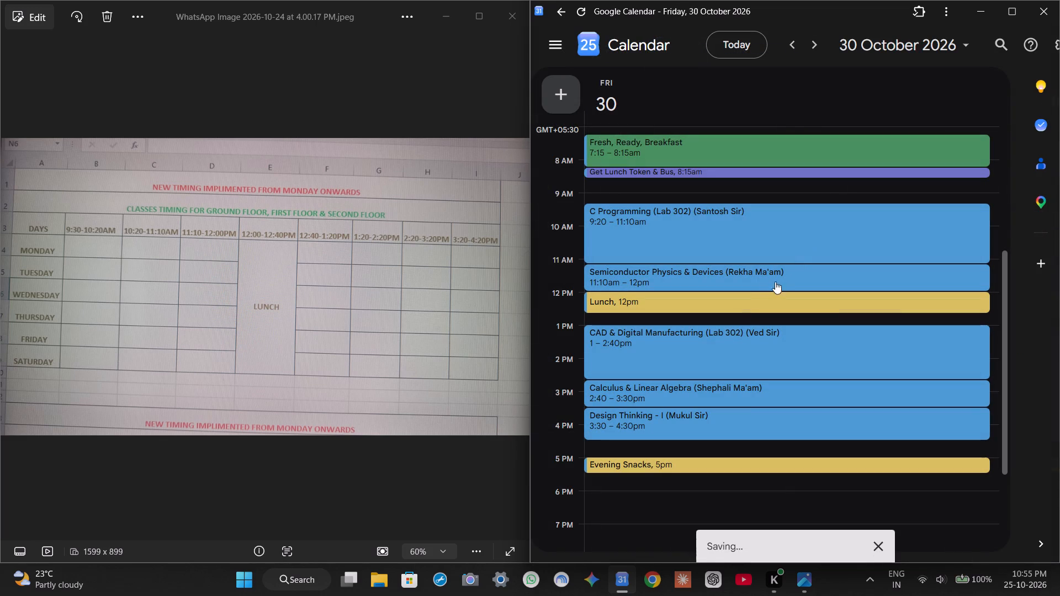
Reschedule the CAD & Digital Manufacturing (Lab 302) event on 30 October to 12:40–2:20pm and save it.
left_click(740, 348)
left_click(764, 337)
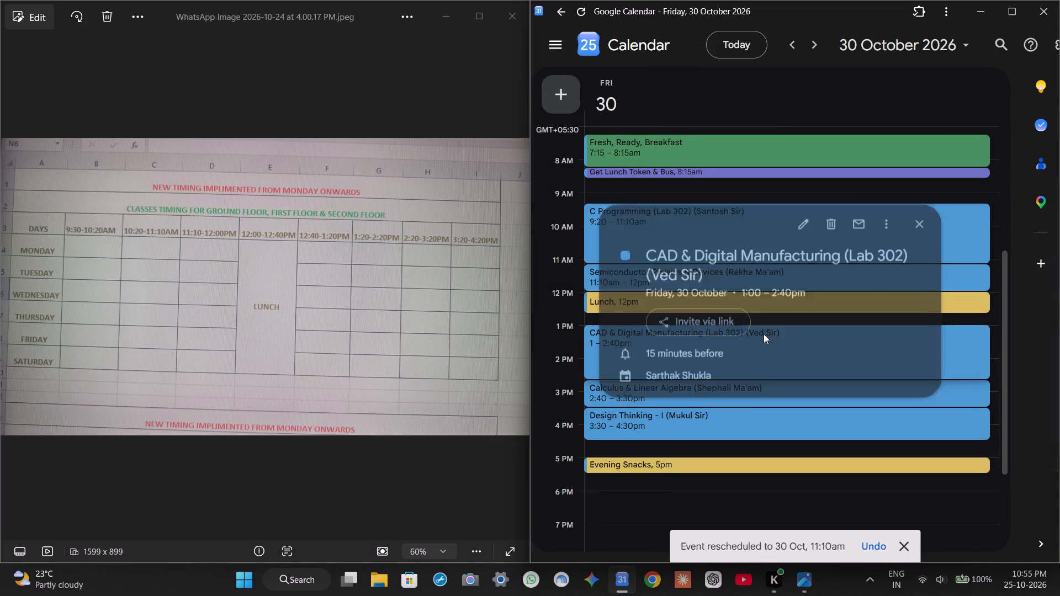
left_click(802, 215)
left_click(685, 97)
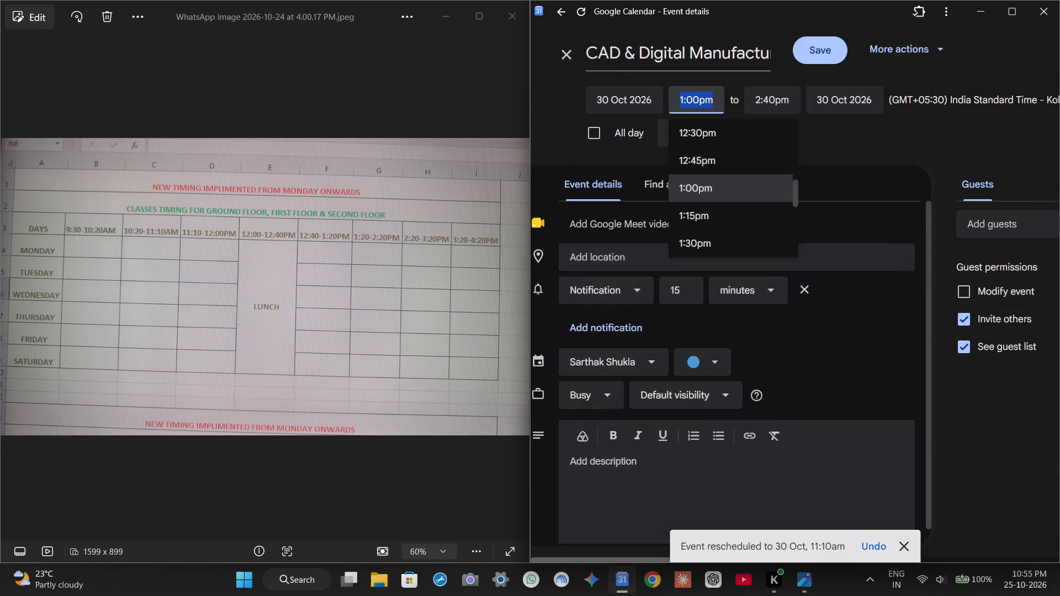
left_click(683, 97)
key("2")
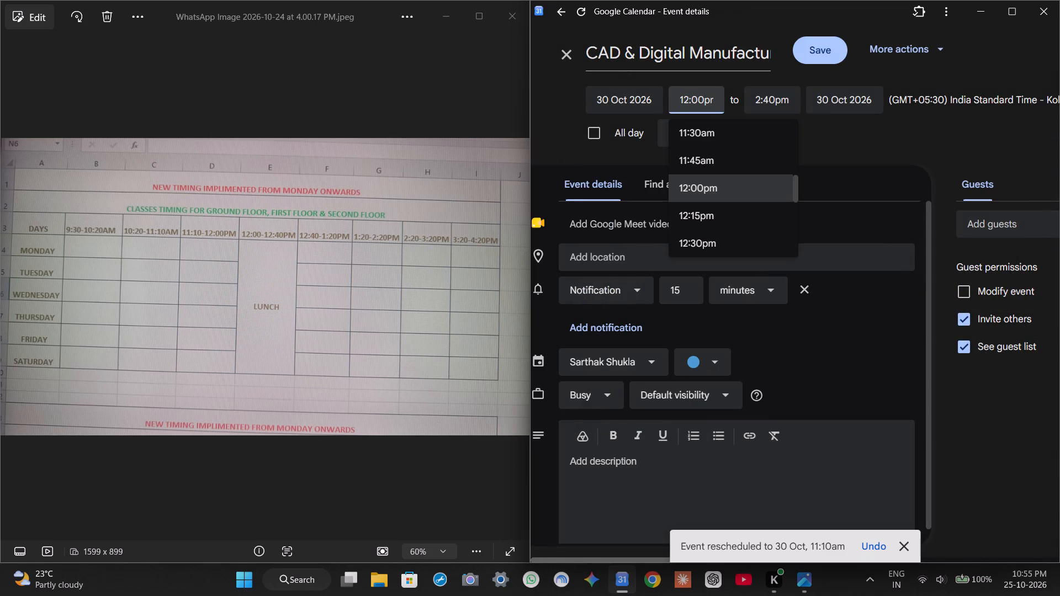
left_click(697, 104)
key("BackSpace")
key("4")
left_click(772, 100)
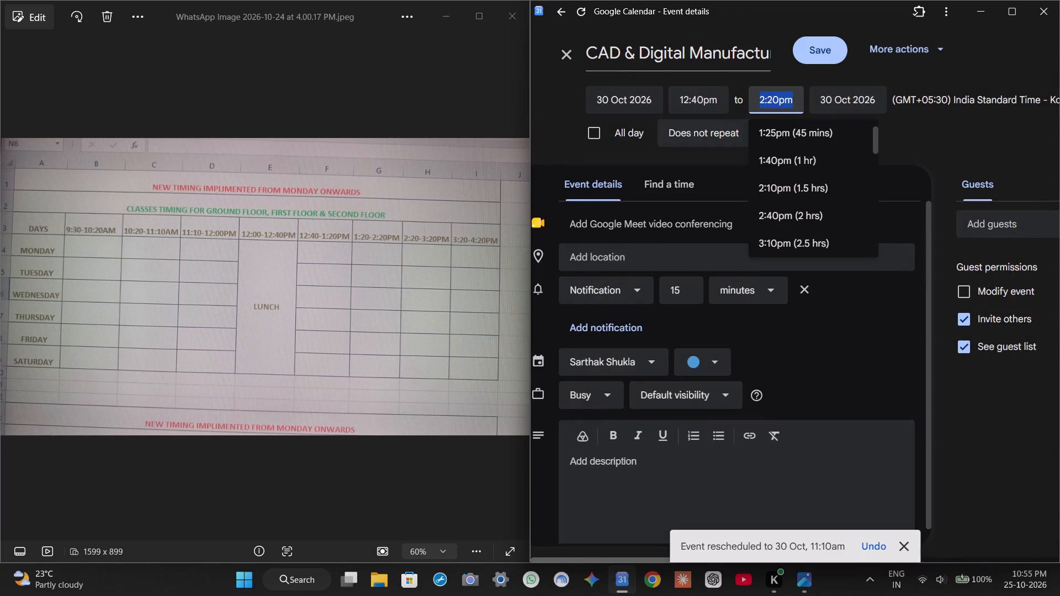
left_click(812, 45)
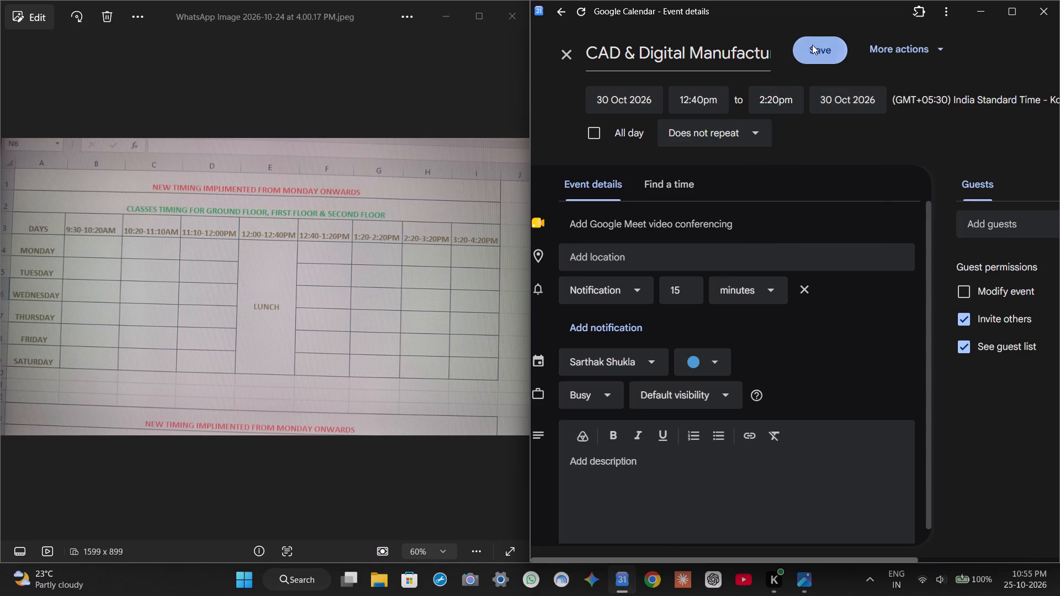
Reschedule the Calculus & Linear Algebra event on 30 October to 2:20–3:20pm and save it.
left_click(756, 399)
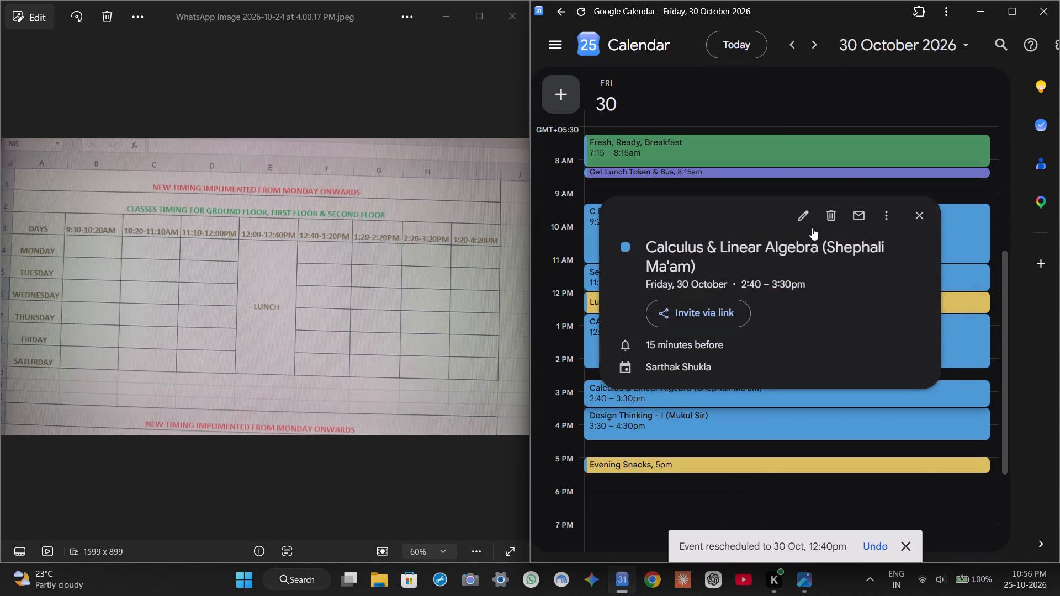
left_click(807, 214)
double_click(693, 102)
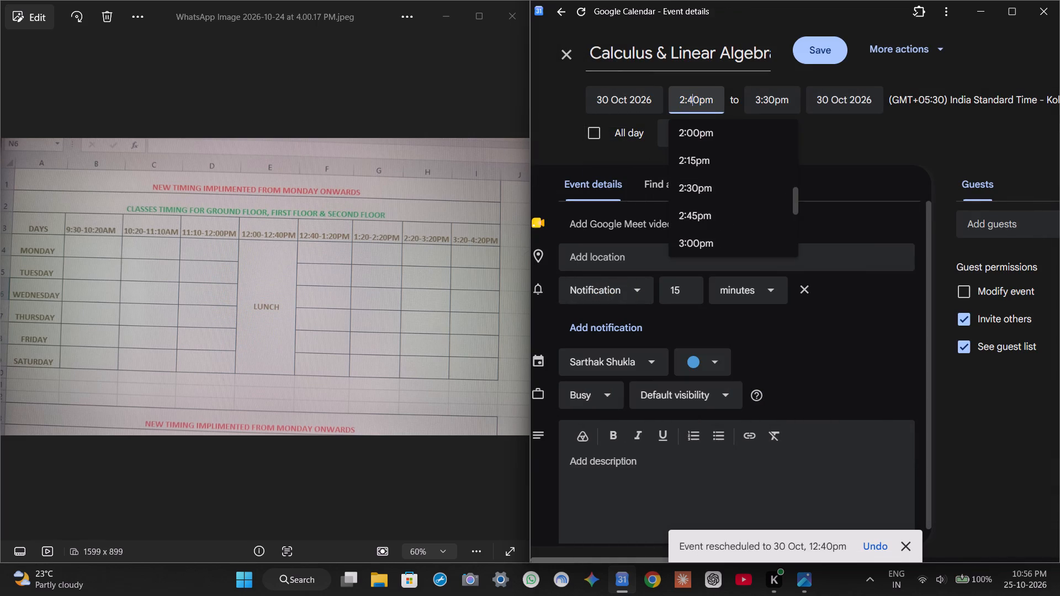
key("BackSpace")
key("2")
left_click(841, 155)
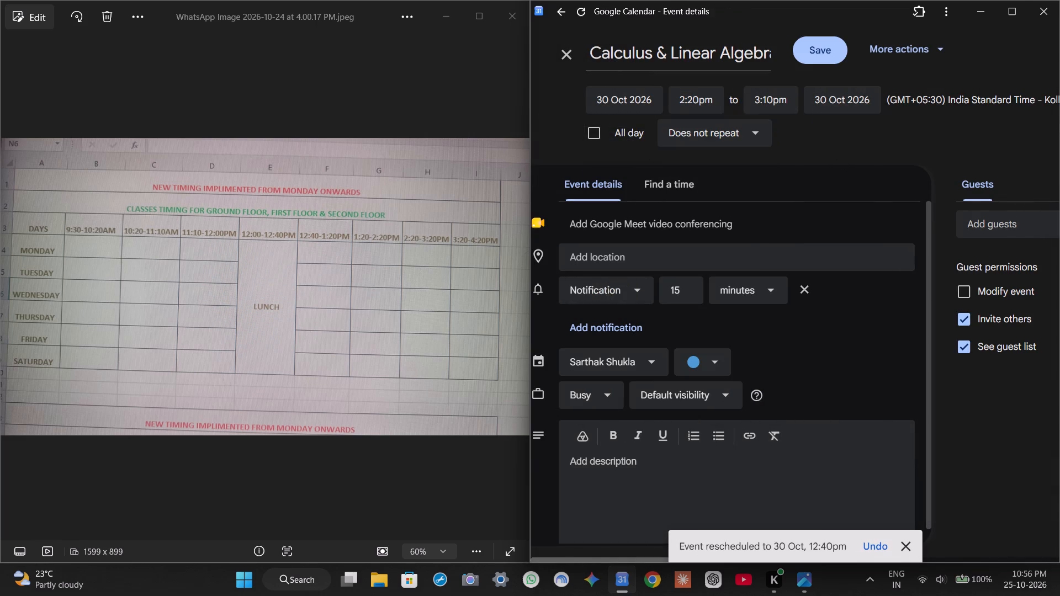
left_click(771, 100)
left_click(766, 100)
key("BackSpace")
key("2")
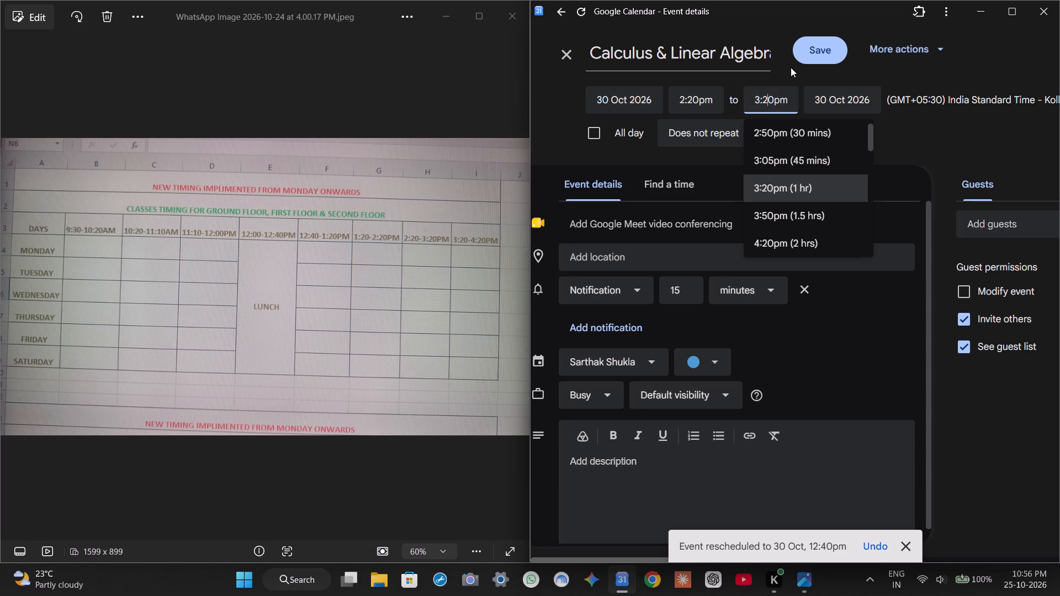
left_click(811, 56)
Reschedule the Design Thinking - I event on 30 October to 3:20–4:20pm and save it.
left_click(758, 413)
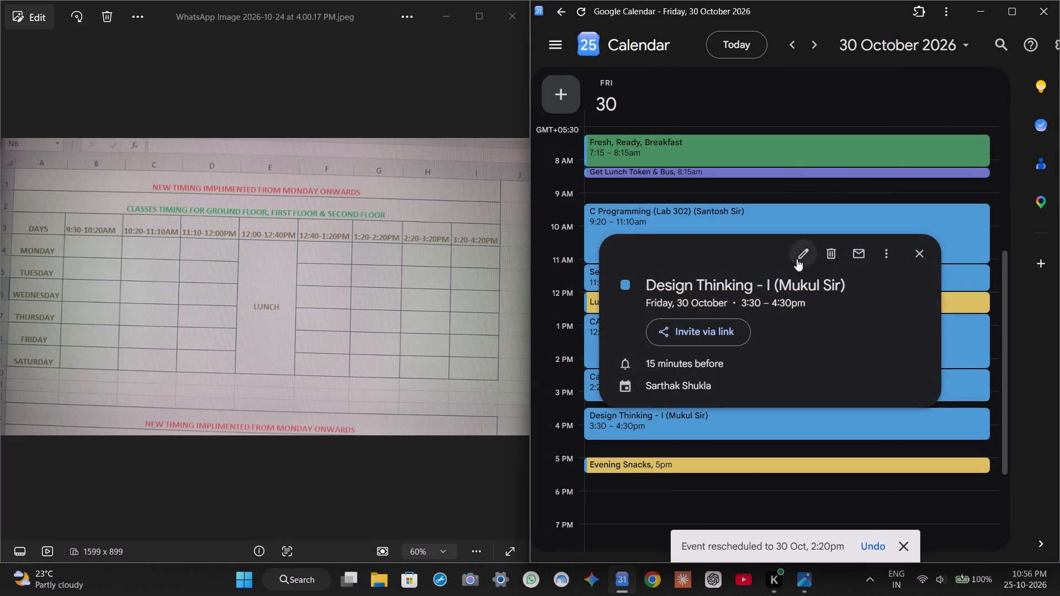
left_click(799, 250)
left_click(759, 94)
left_click(704, 97)
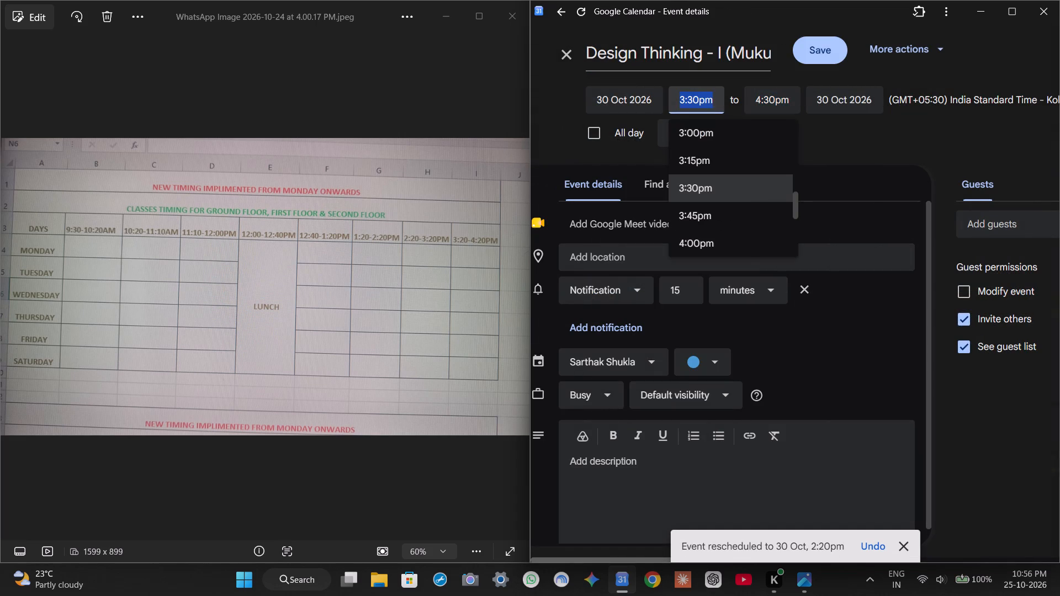
left_click(692, 98)
key("BackSpace")
key("2")
left_click(842, 155)
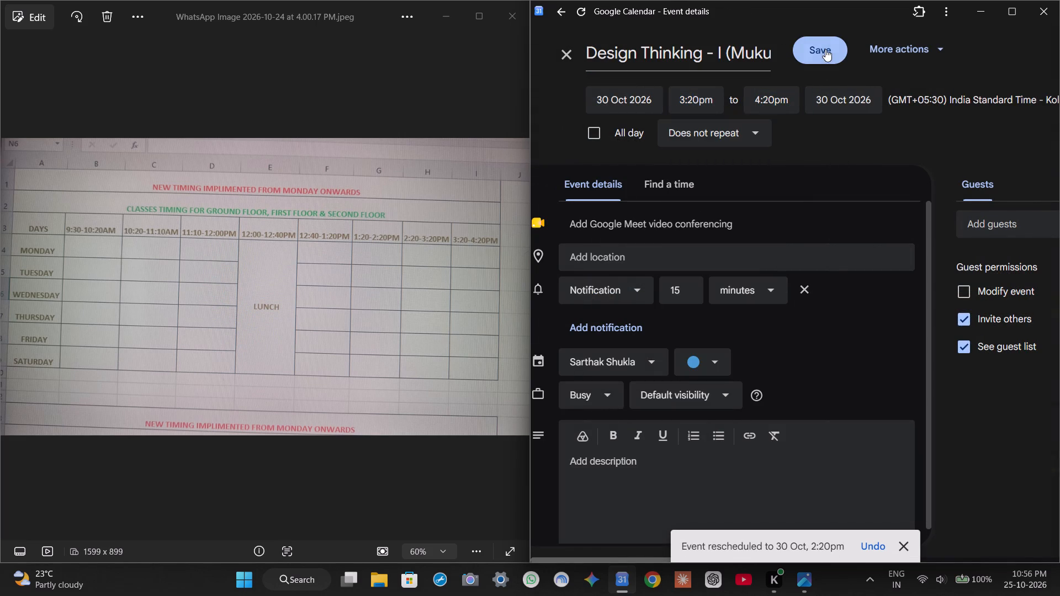
left_click(825, 49)
Go to 31 October, reschedule the first Calculus & Linear Algebra event of the morning to 9:30–10:20am and save it.
left_click(813, 45)
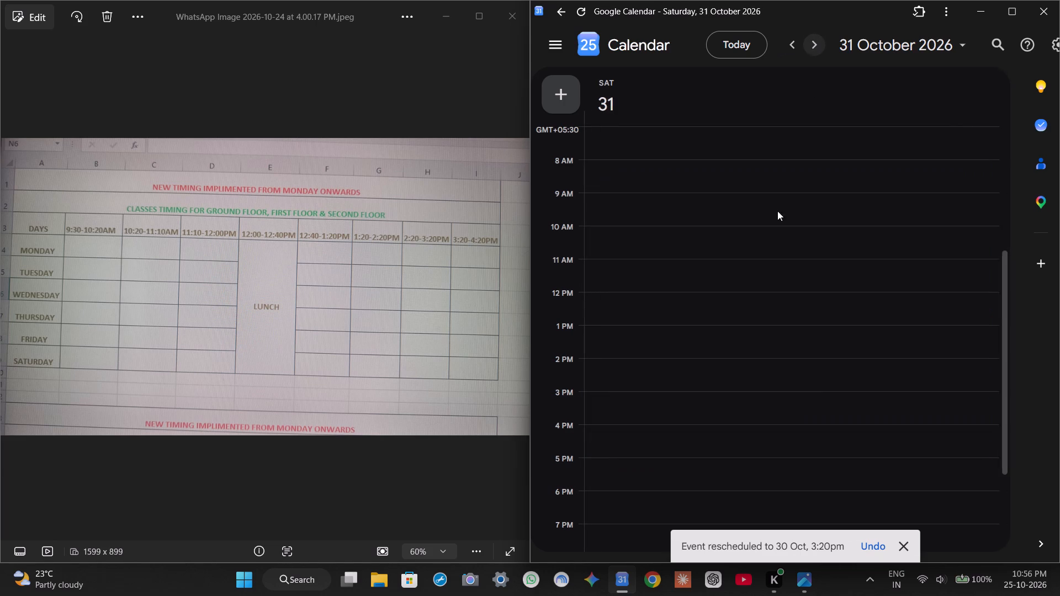
left_click(719, 224)
left_click(803, 219)
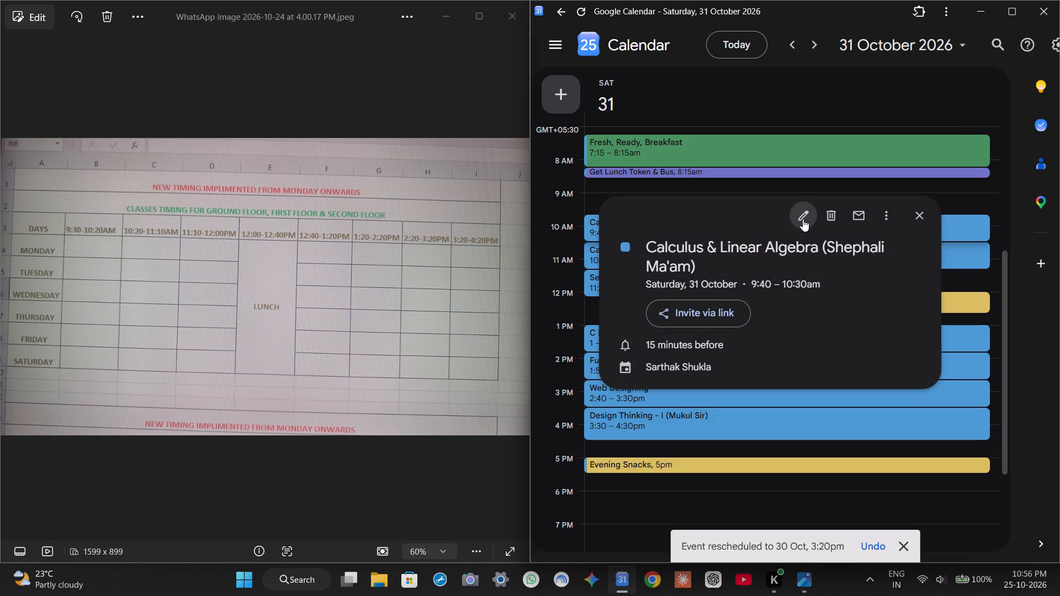
double_click(690, 101)
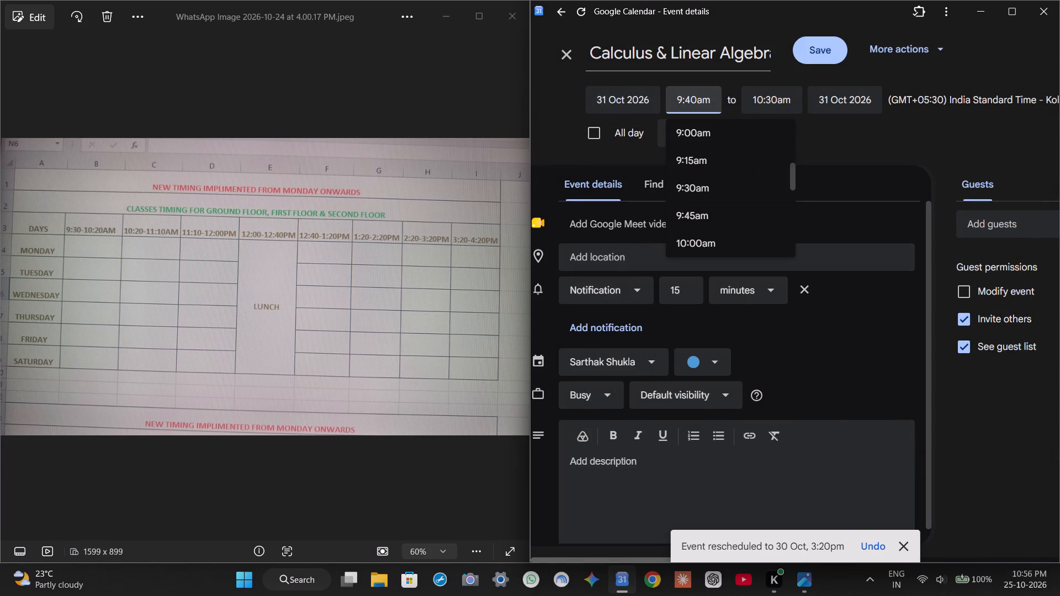
key("BackSpace")
key("3")
left_click(849, 160)
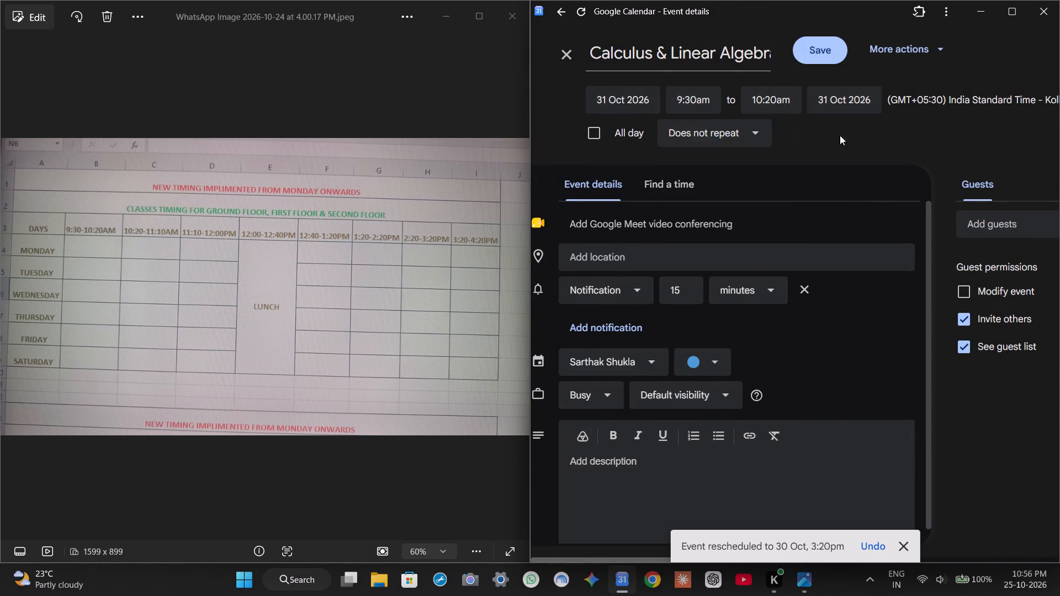
left_click(827, 55)
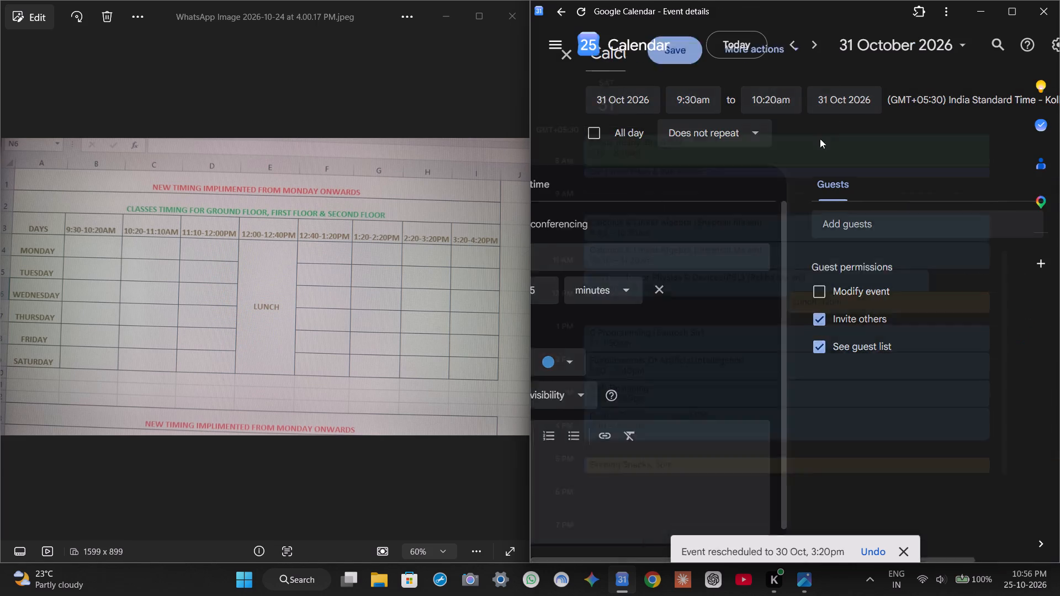
Reschedule the second Calculus & Linear Algebra event on 31 October to 10:20–11:10am and save it.
left_click(723, 251)
left_click(799, 215)
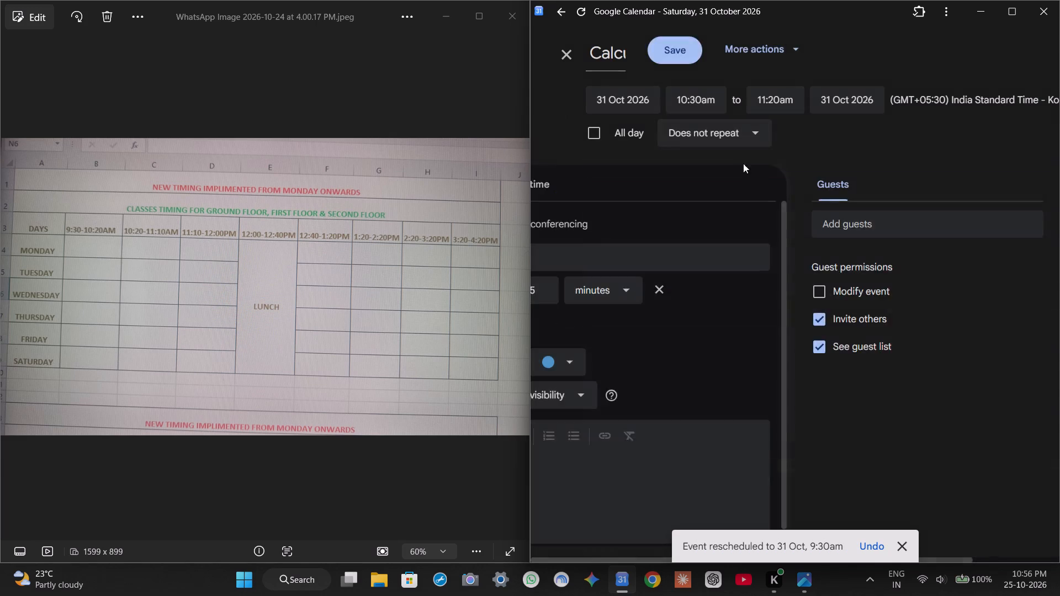
triple_click(697, 103)
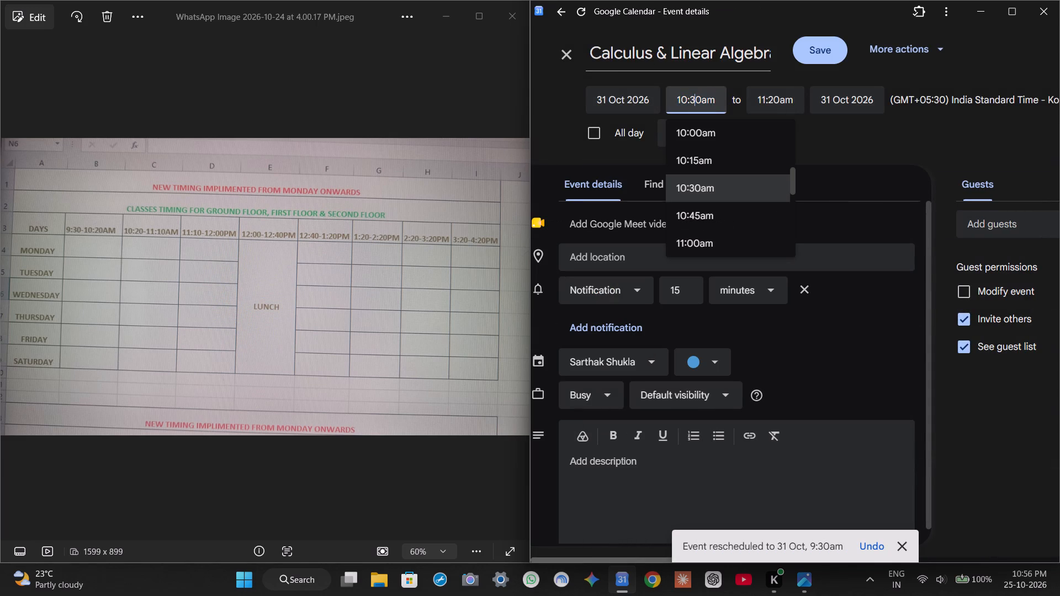
key("BackSpace")
key("2")
left_click(834, 146)
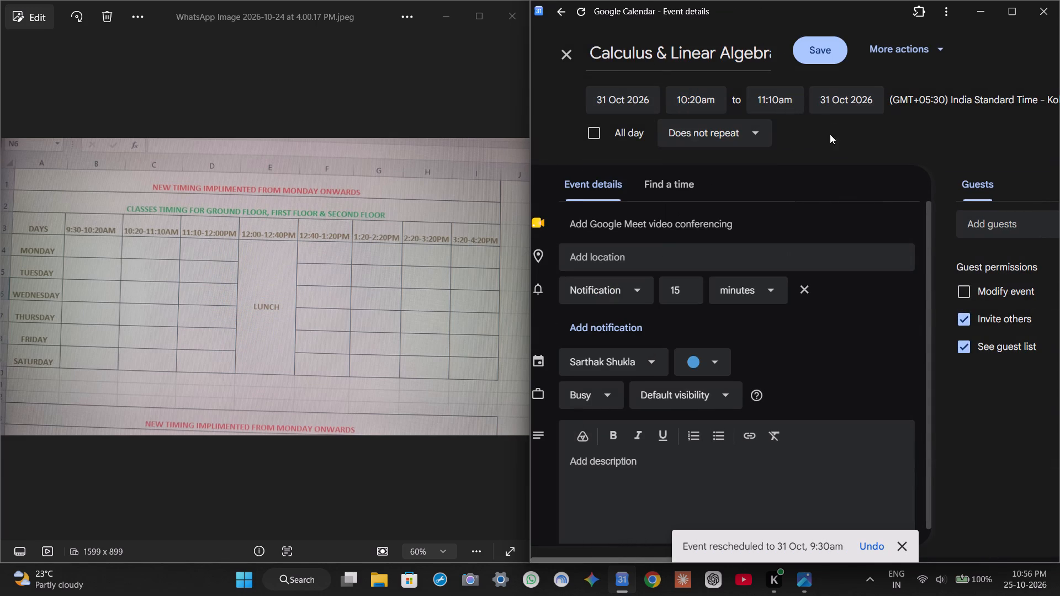
left_click(821, 55)
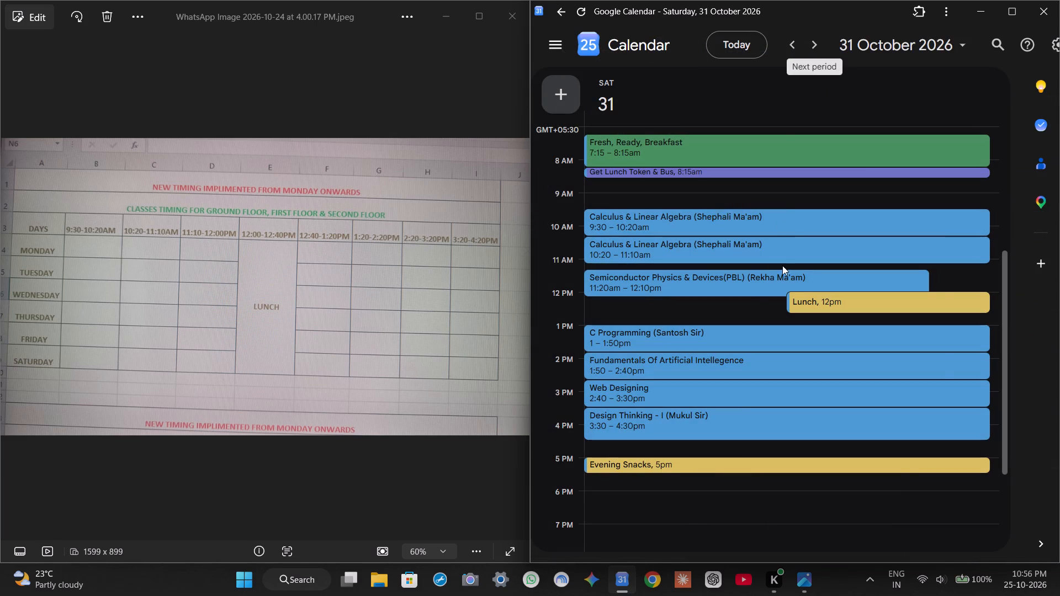
Reschedule the Semiconductor Physics & Devices (PBL) event on 31 October to 11:10am–12pm and save it.
left_click(747, 281)
left_click(808, 220)
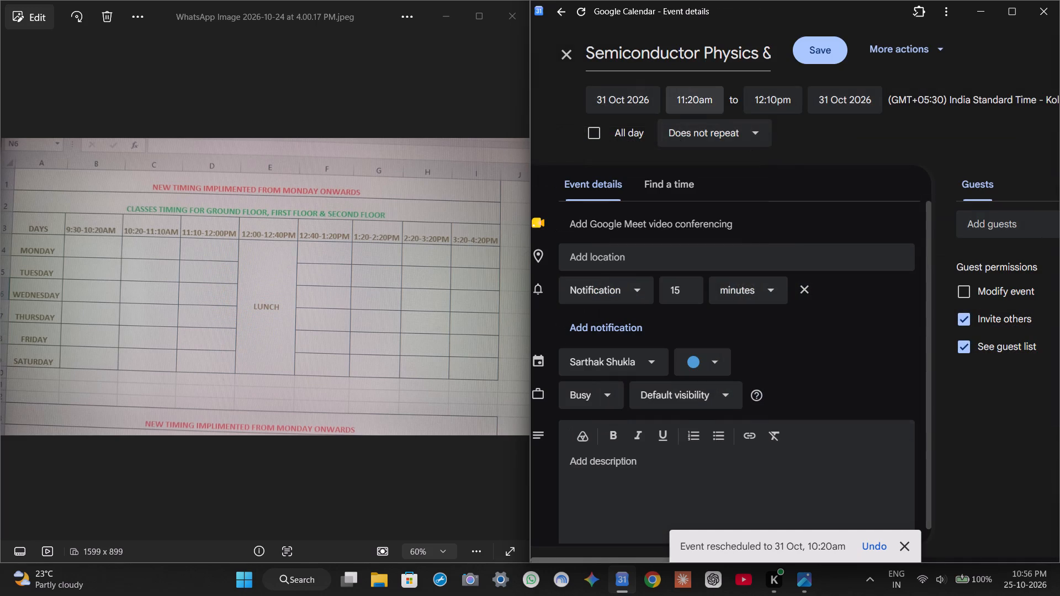
left_click(690, 97)
left_click(692, 98)
key("BackSpace")
key("1")
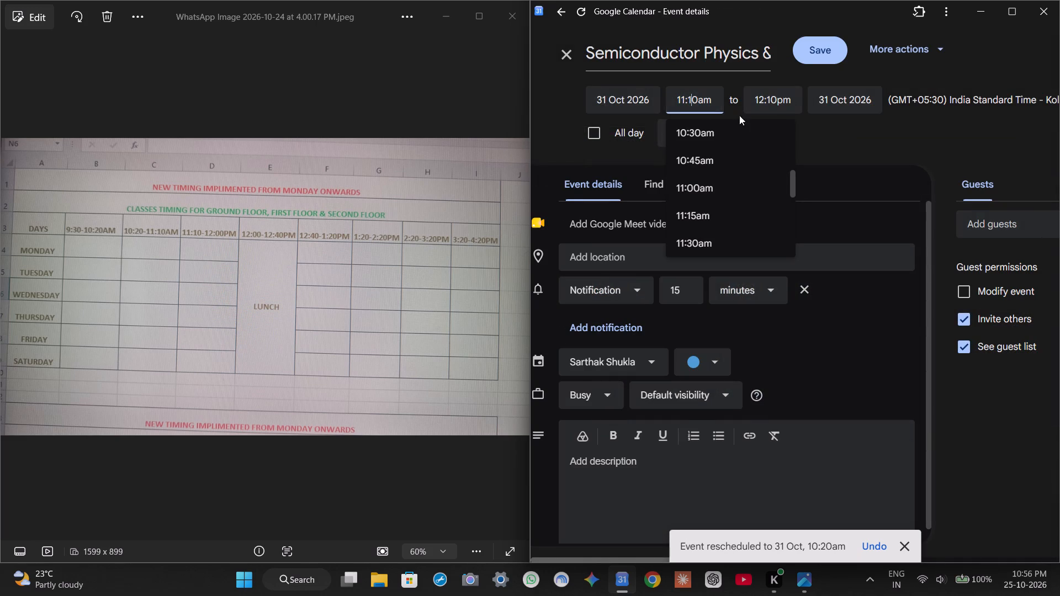
left_click(862, 141)
left_click(818, 46)
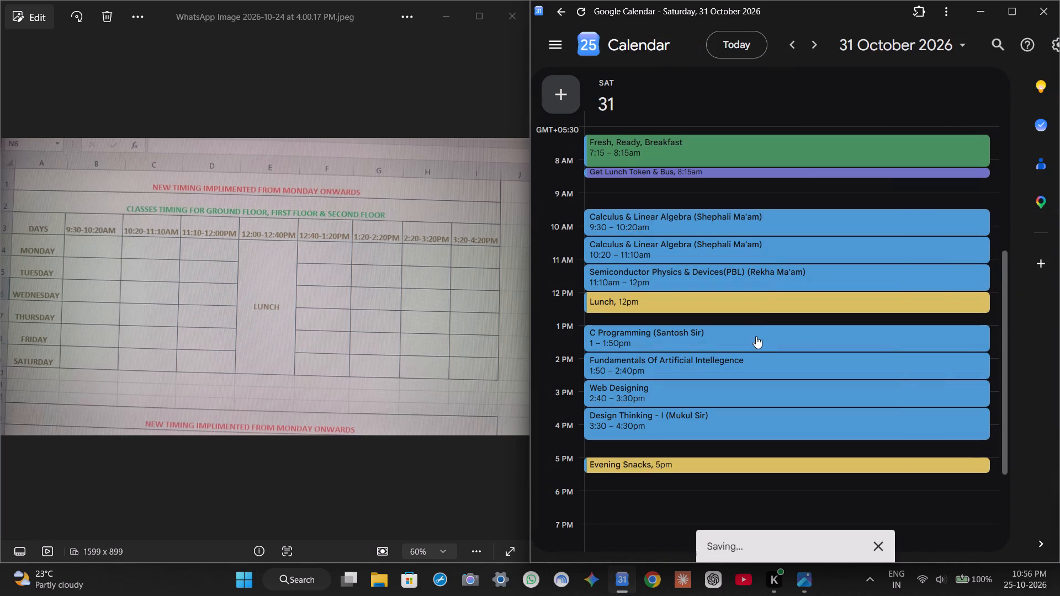
Set the start time of the C Programming event on 31 October to 12:40pm and save it.
left_click(756, 337)
left_click(798, 227)
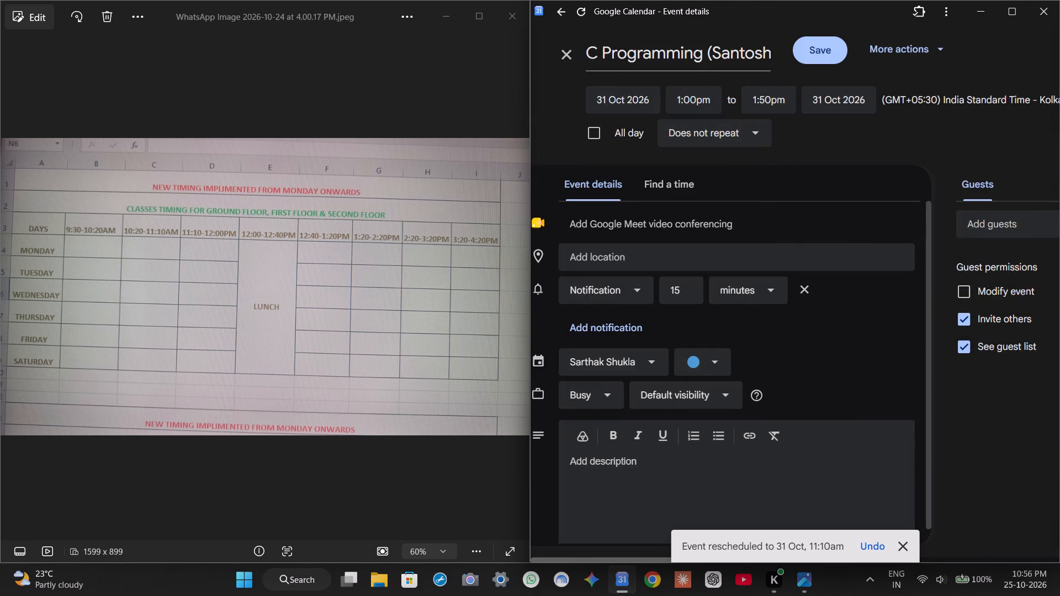
left_click(680, 102)
left_click(682, 99)
key("2")
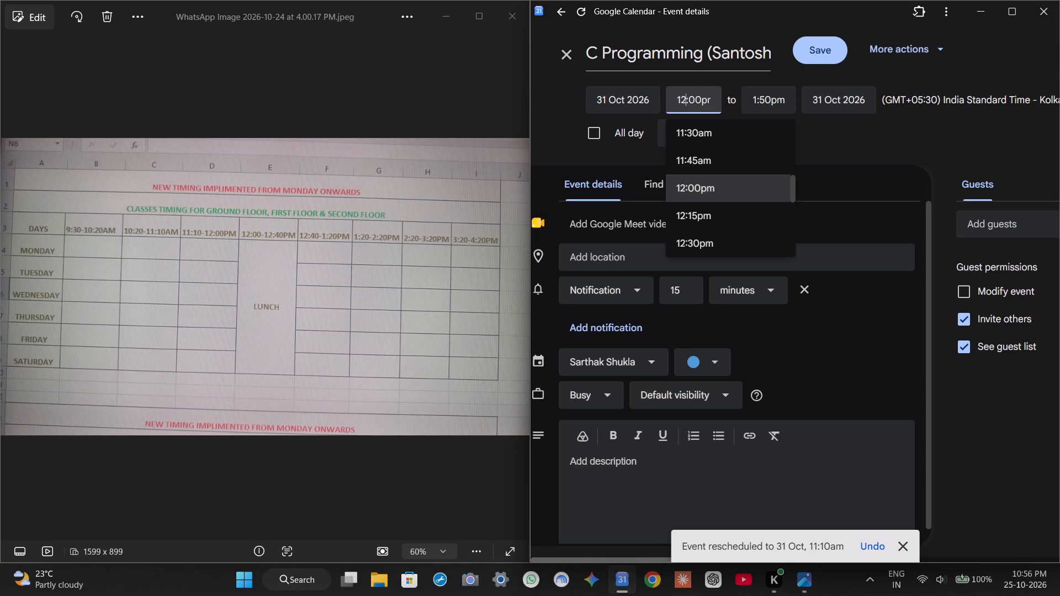
left_click(694, 98)
key("BackSpace")
key("4")
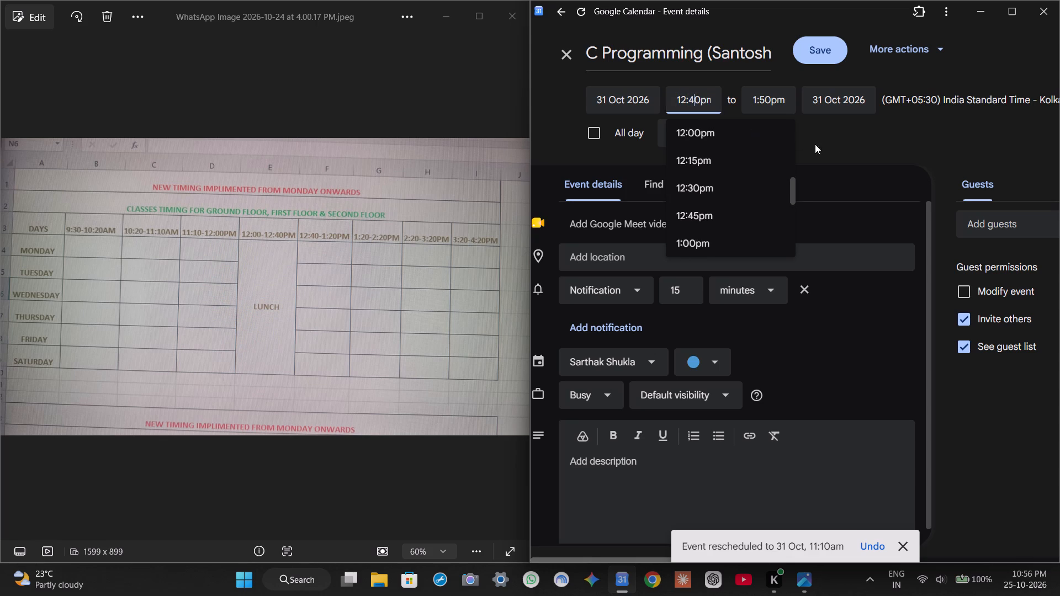
left_click(850, 144)
left_click(824, 53)
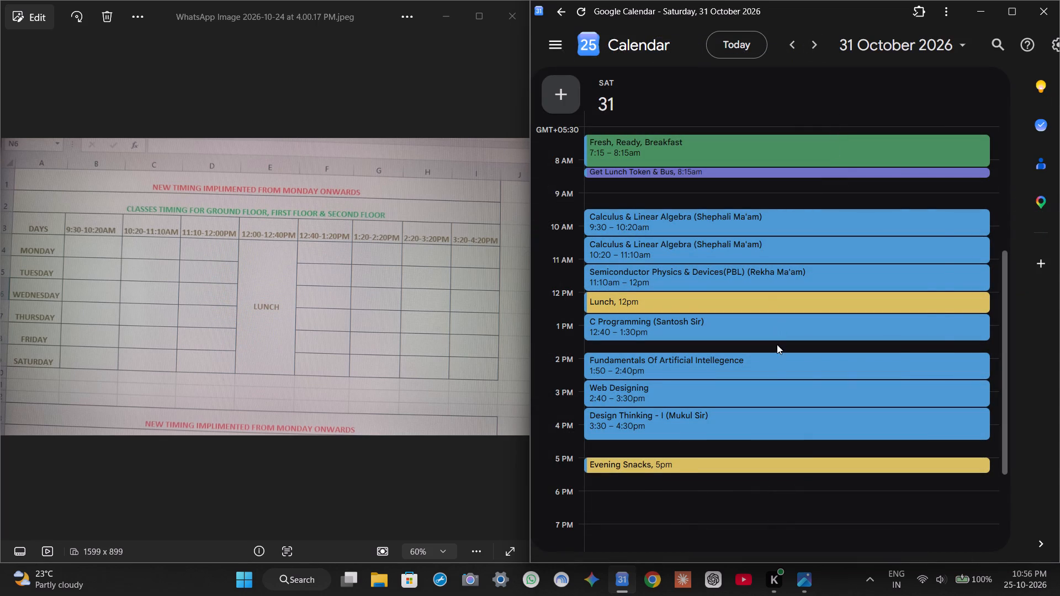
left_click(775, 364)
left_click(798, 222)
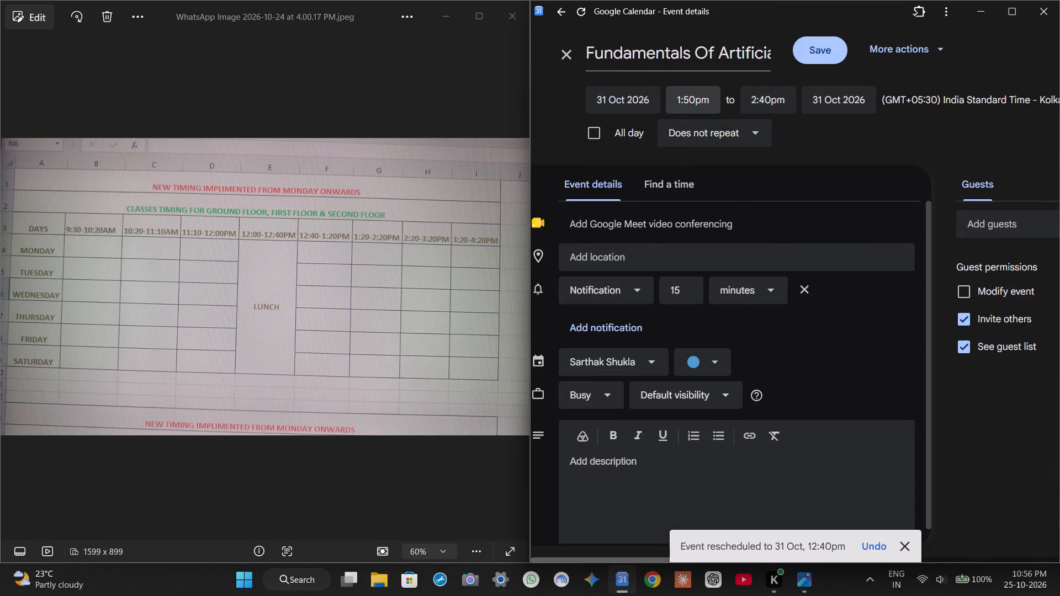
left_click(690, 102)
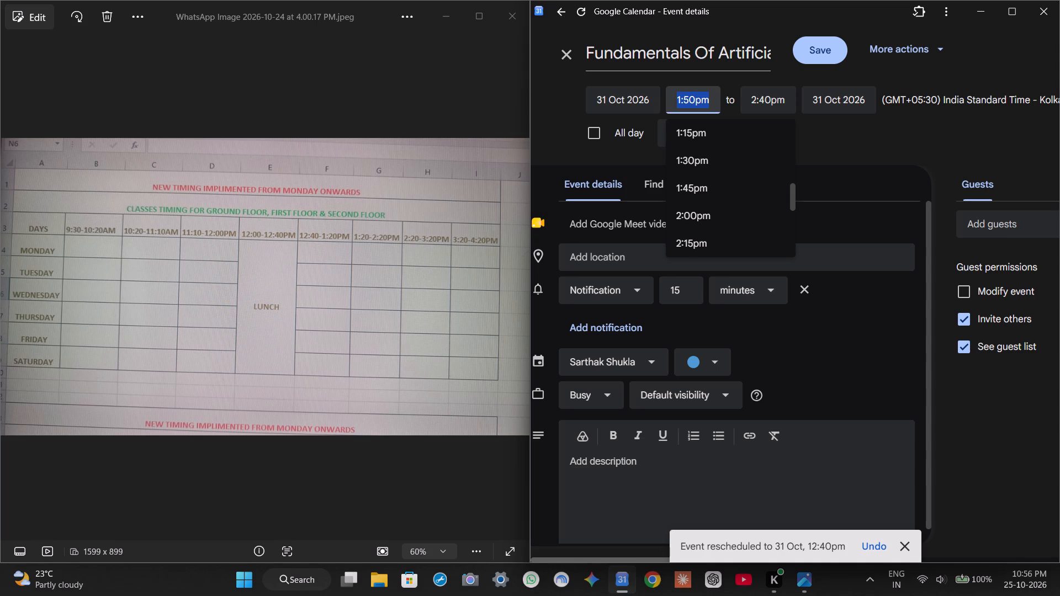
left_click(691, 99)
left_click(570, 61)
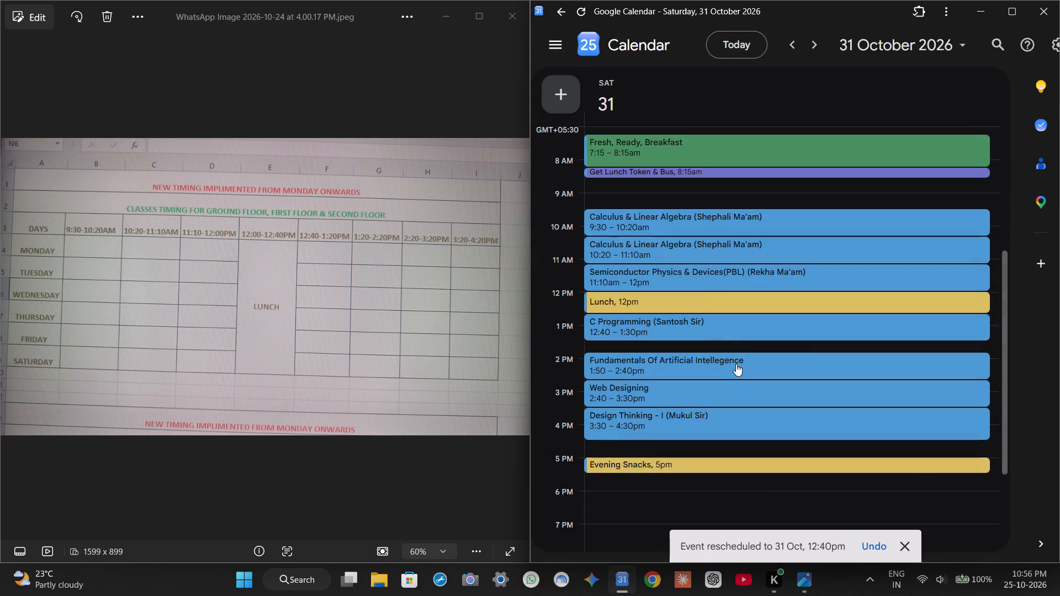
Open the Fundamentals Of Artificial Intellegence event on 31 October for editing and set its start time to 1:20pm.
left_click(736, 364)
left_click(797, 227)
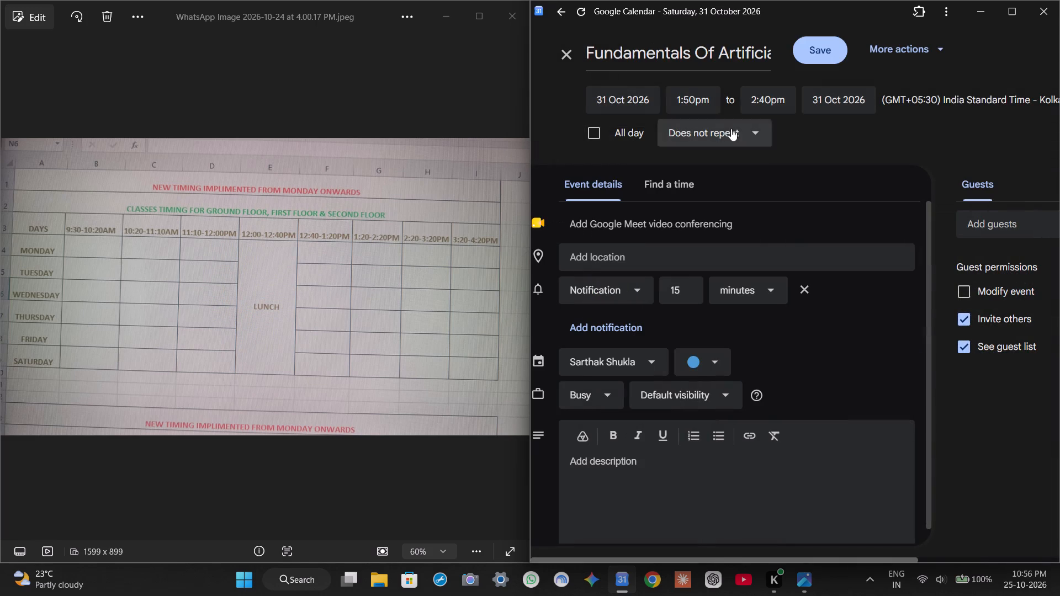
double_click(691, 100)
left_click(687, 100)
left_click(687, 100)
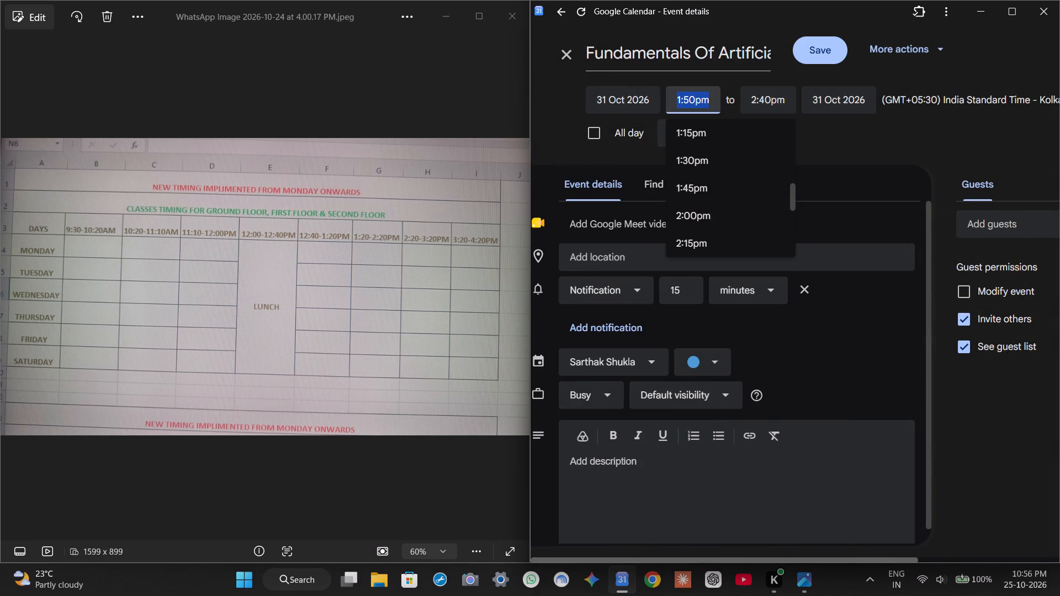
left_click(688, 100)
left_click(690, 102)
key("BackSpace")
key("3")
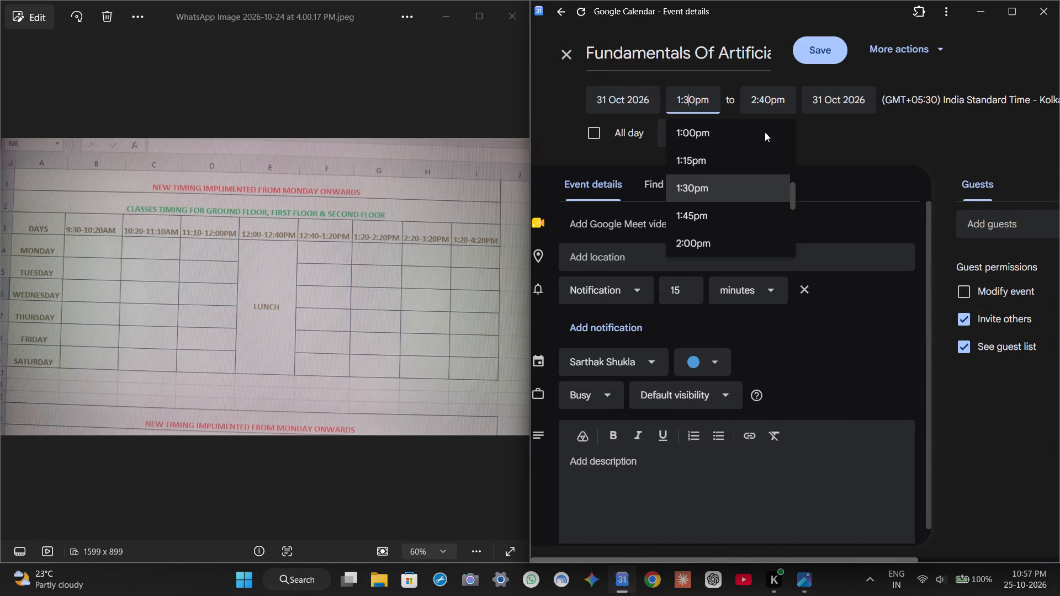
left_click(887, 152)
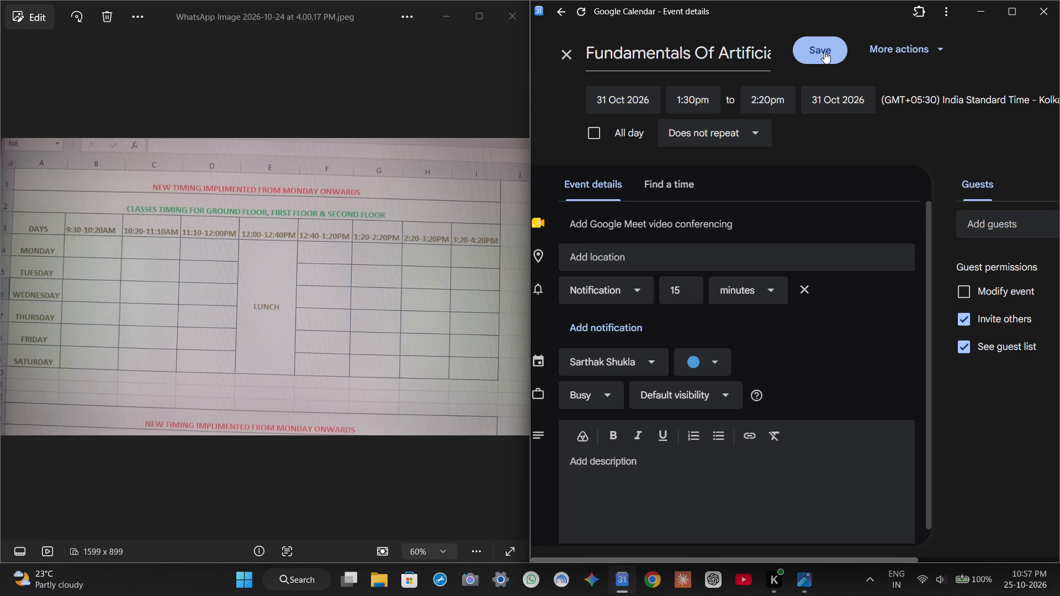
left_click(692, 98)
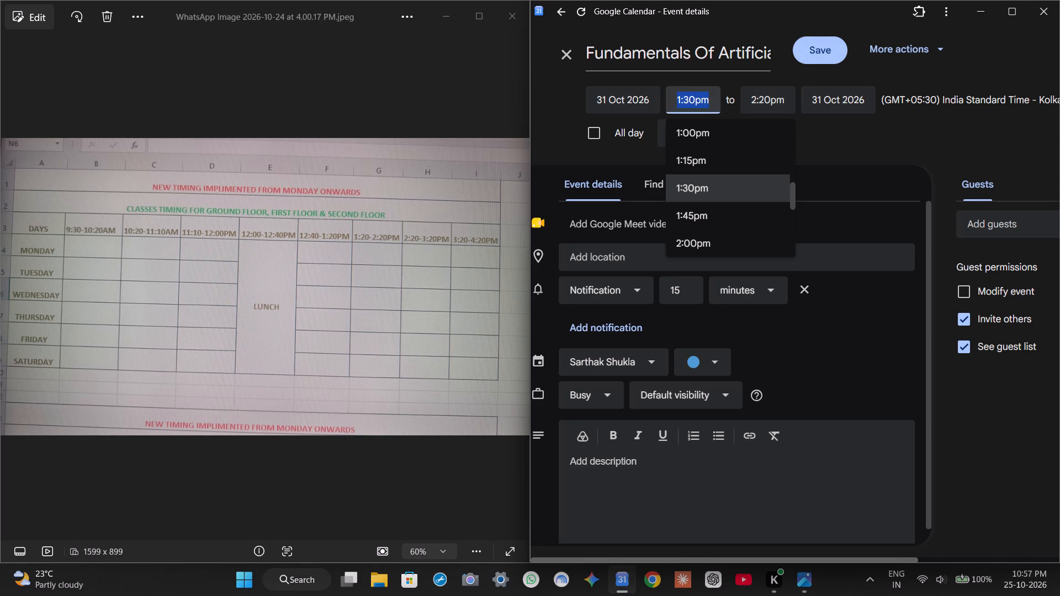
left_click(687, 98)
key("BackSpace")
key("2")
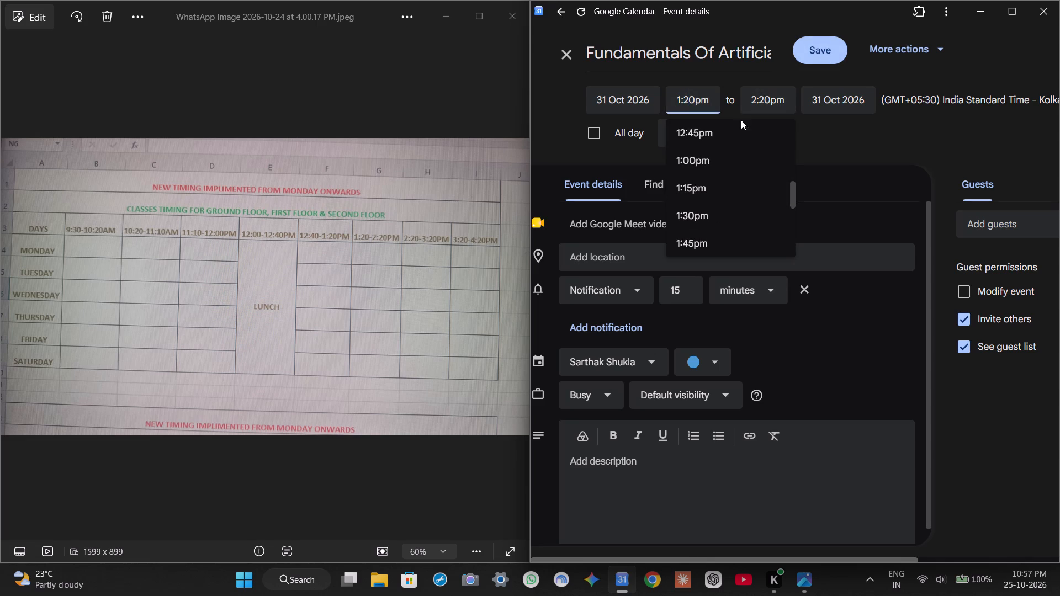
left_click(865, 167)
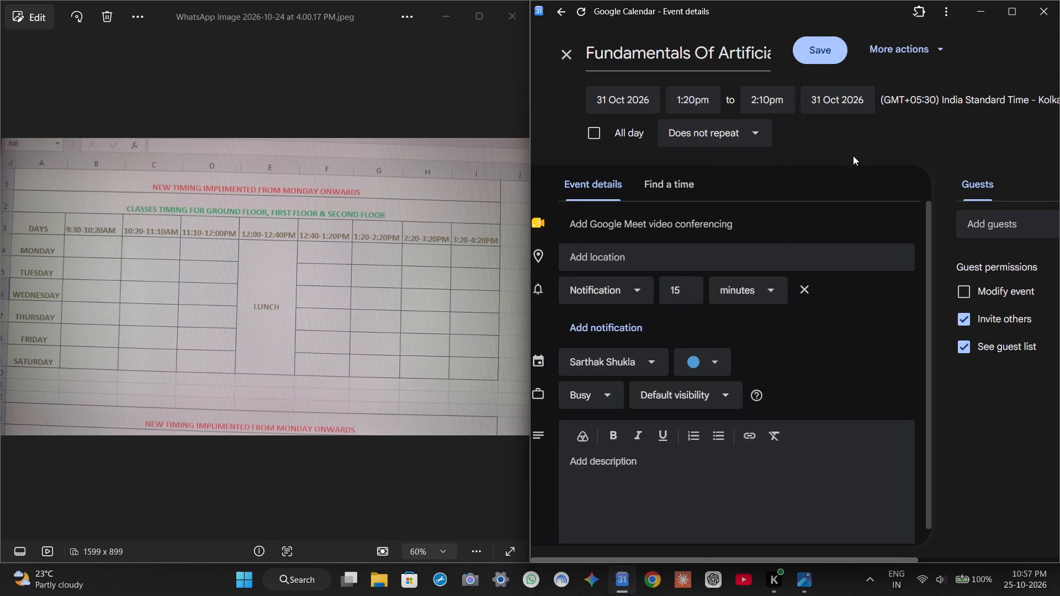
Set the end time of the Fundamentals Of Artificial Intellegence event to 2:20pm and save it.
left_click(764, 97)
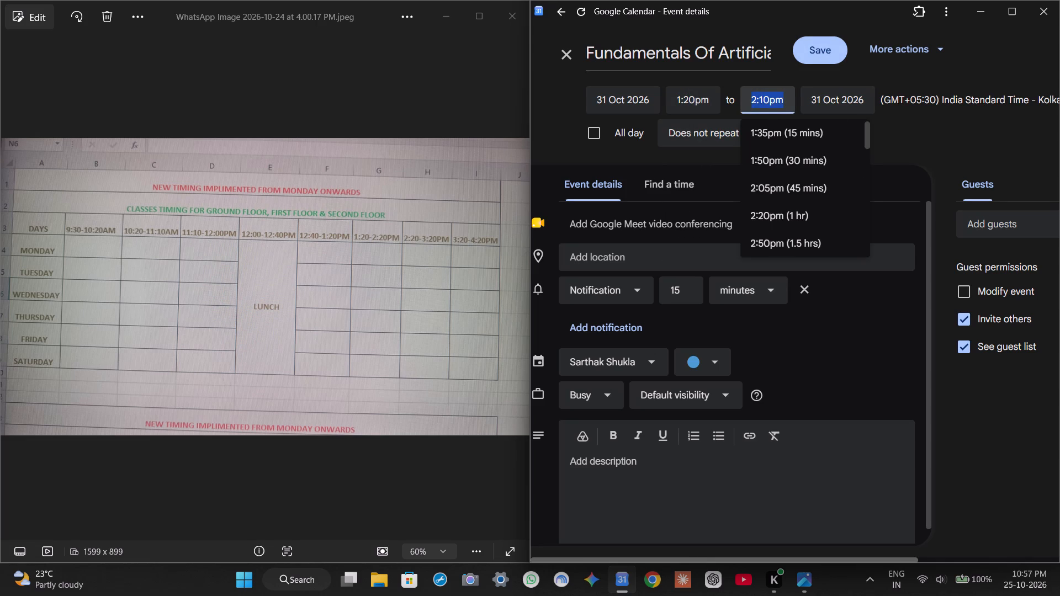
left_click(761, 98)
left_click(767, 100)
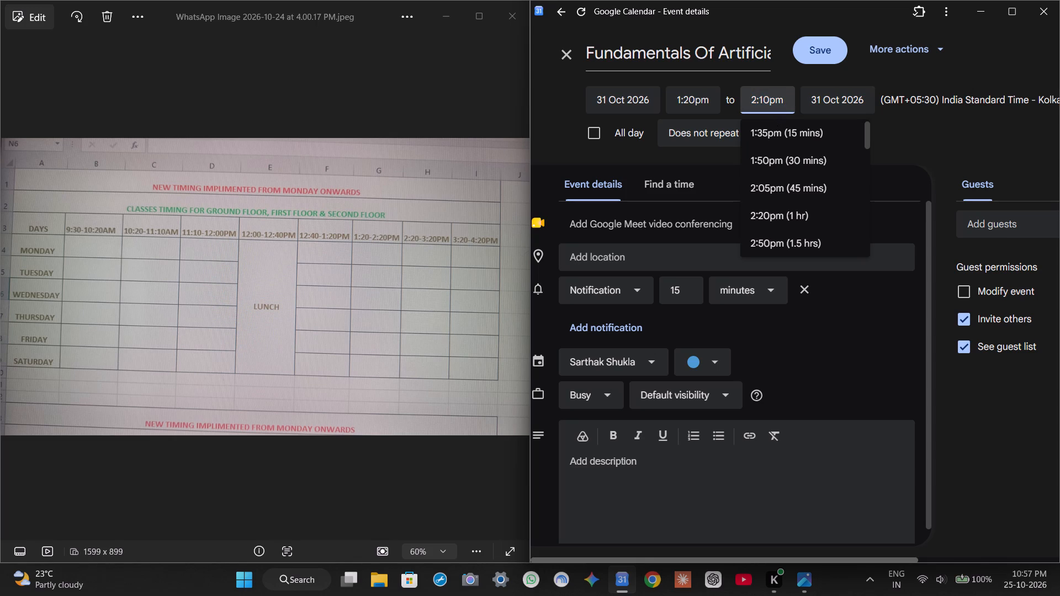
left_click(762, 100)
key("BackSpace")
key("2")
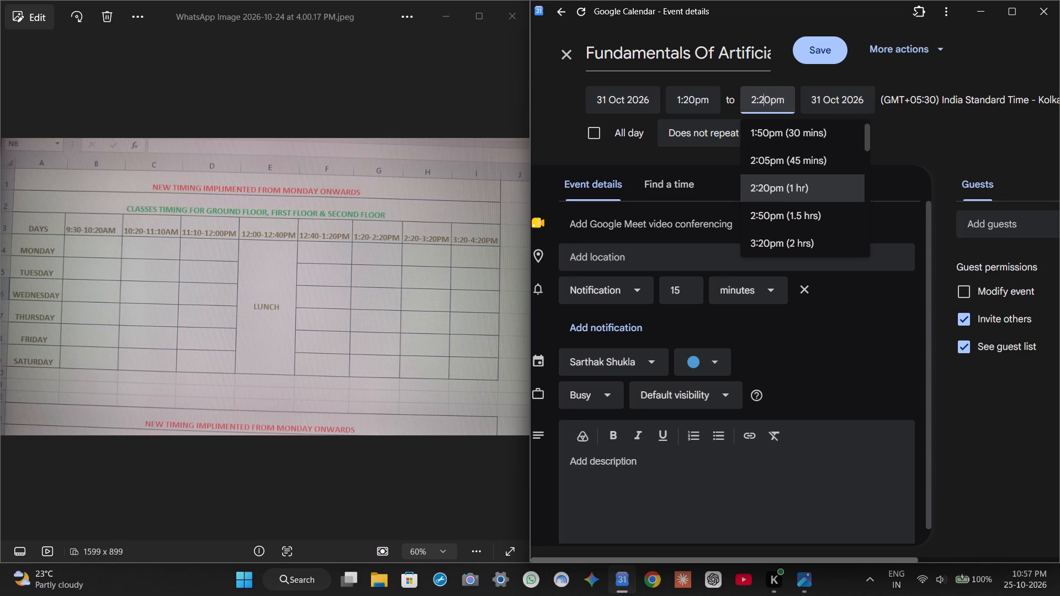
left_click(814, 52)
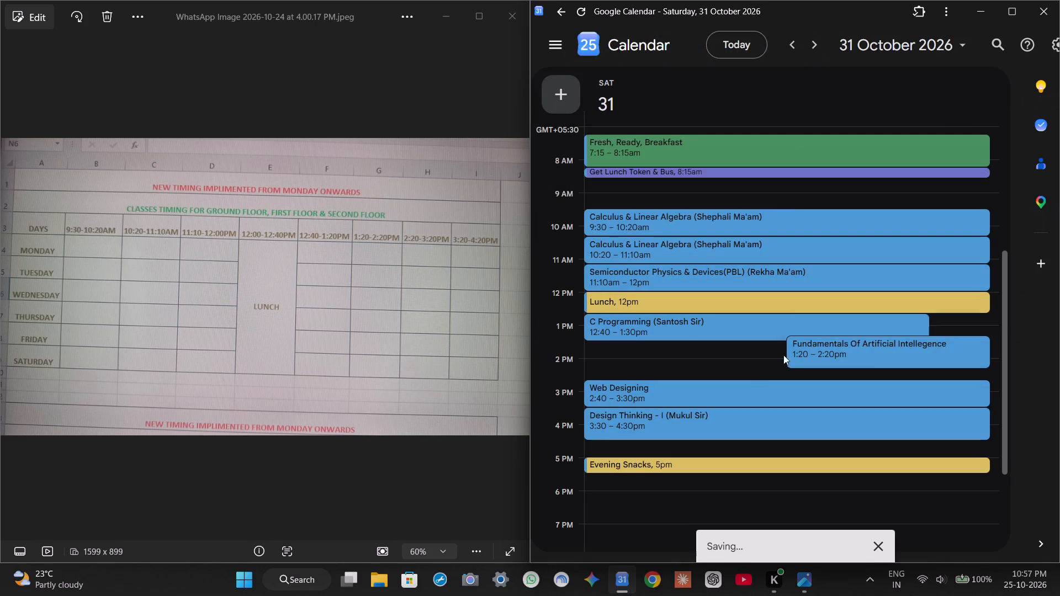
Set the end time of the C Programming event on 31 October to 1:20pm and save it.
left_click(696, 324)
left_click(801, 229)
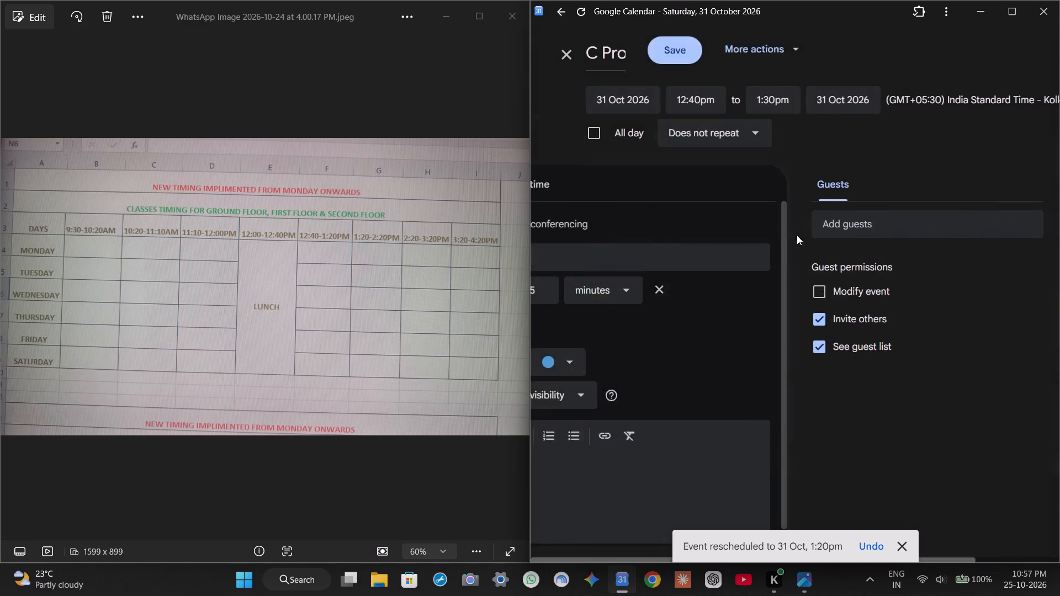
left_click(686, 100)
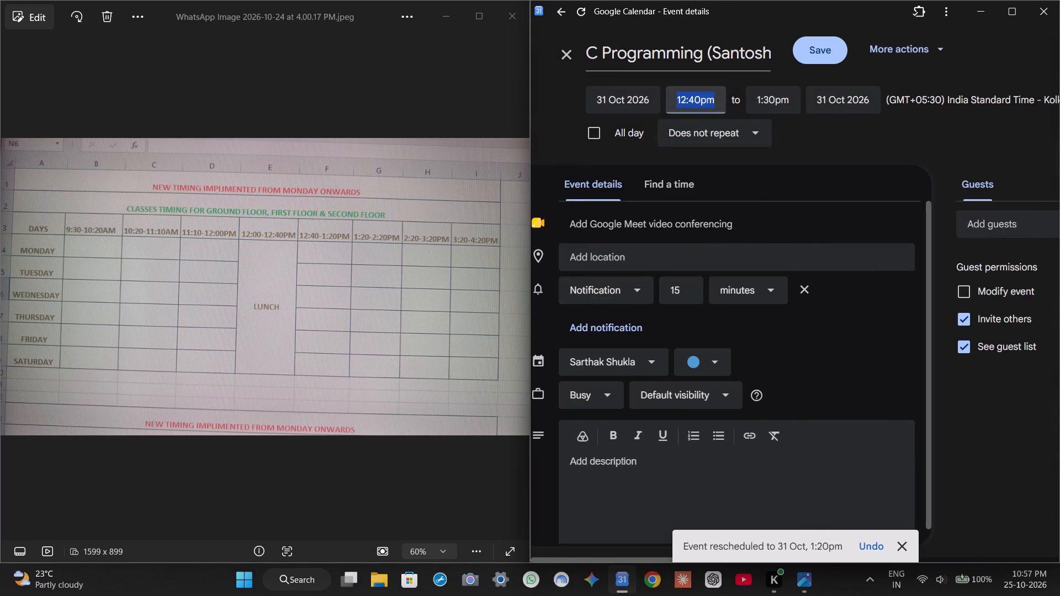
left_click(764, 104)
left_click(770, 103)
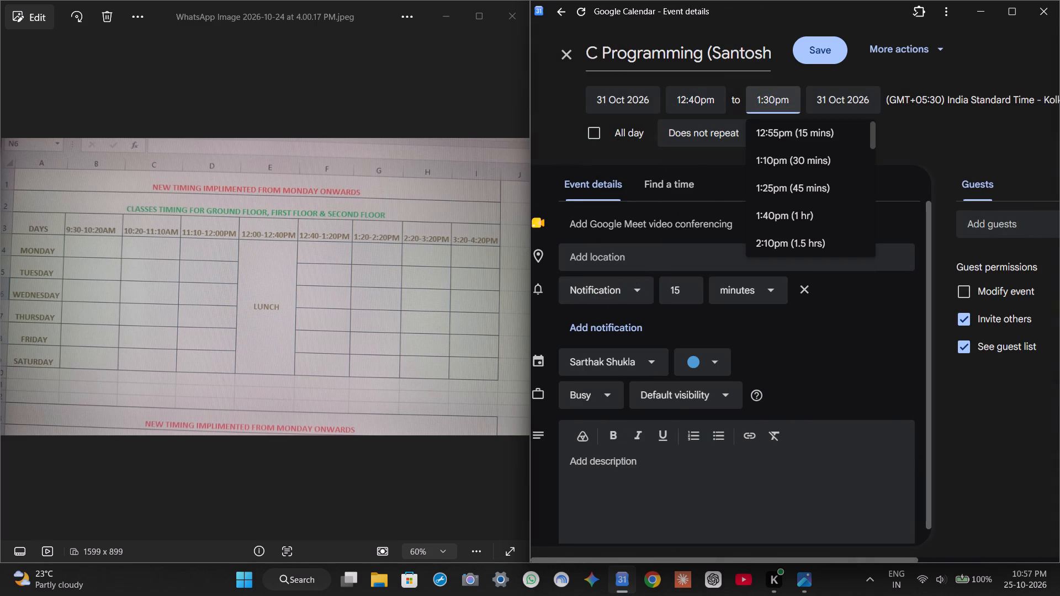
key("BackSpace")
key("2")
left_click(824, 55)
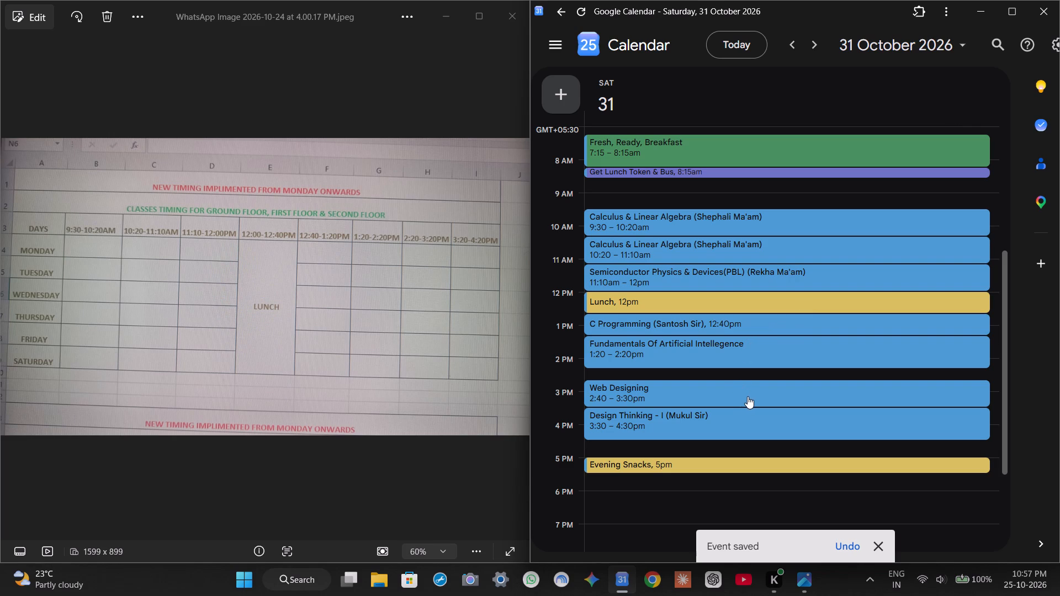
Reschedule the Web Designing event on 31 October to 2:20–3:20pm and save it.
left_click(718, 387)
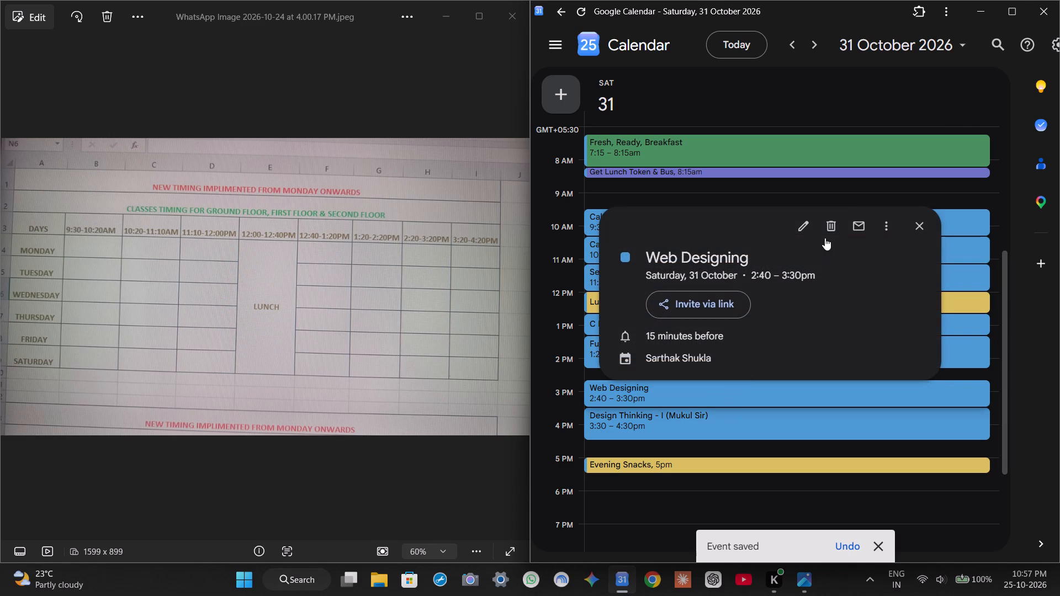
left_click(811, 228)
left_click(691, 105)
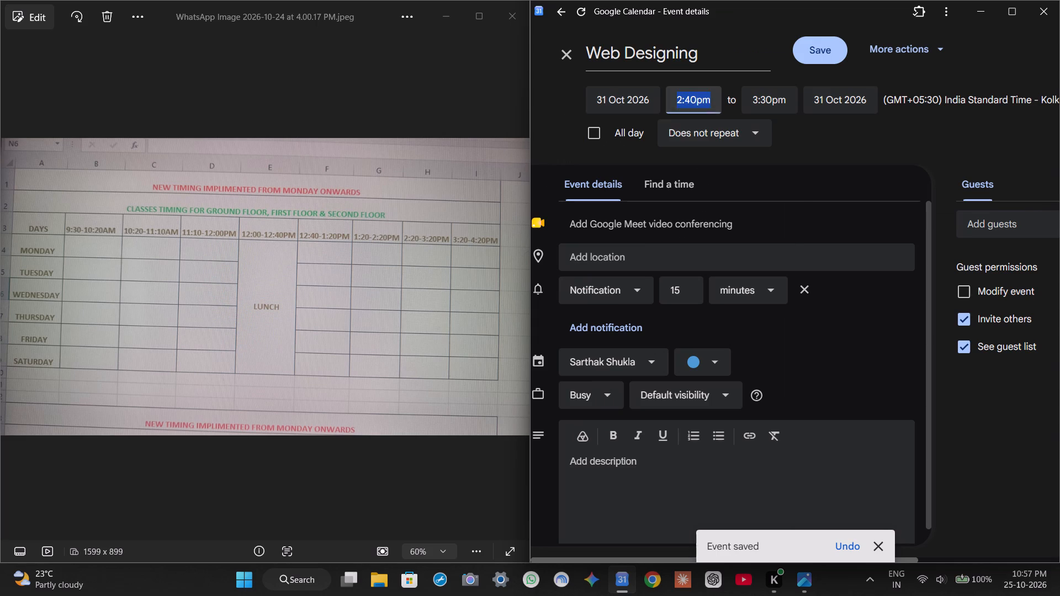
left_click(691, 102)
key("BackSpace")
key("2")
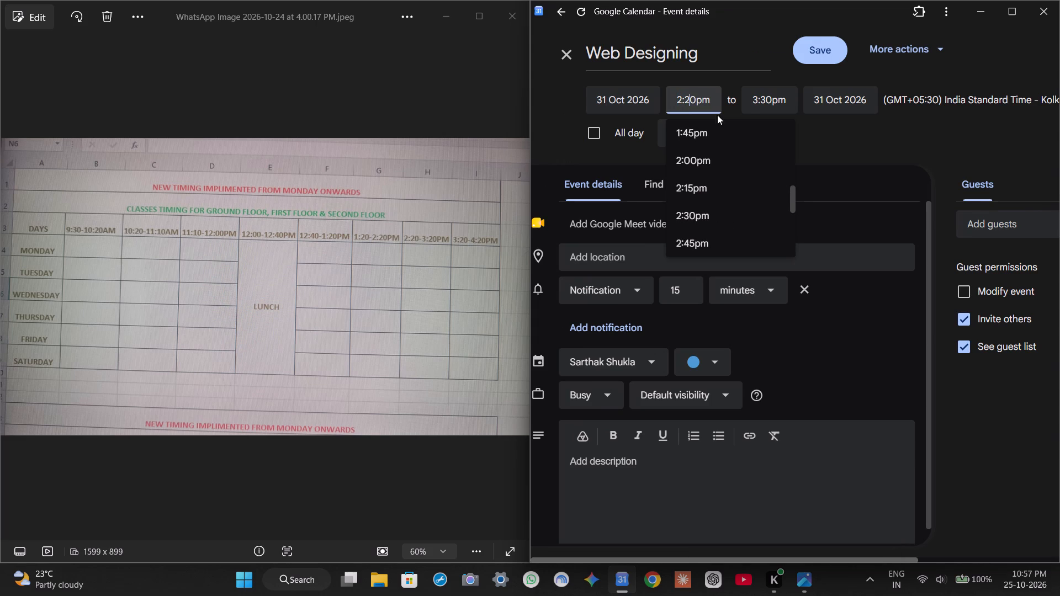
left_click(827, 143)
double_click(766, 102)
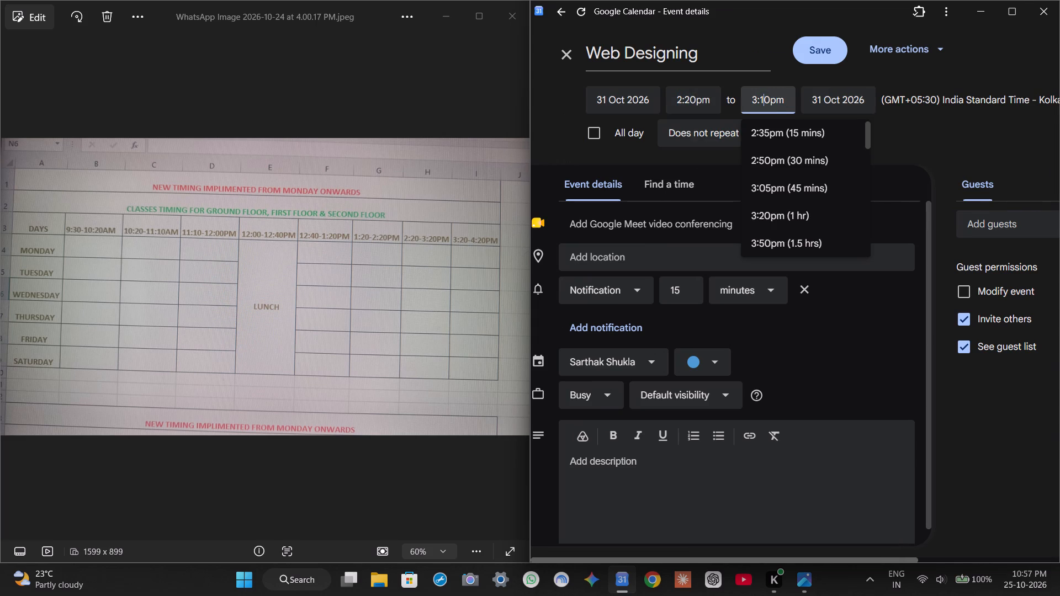
key("BackSpace")
key("2")
left_click(821, 52)
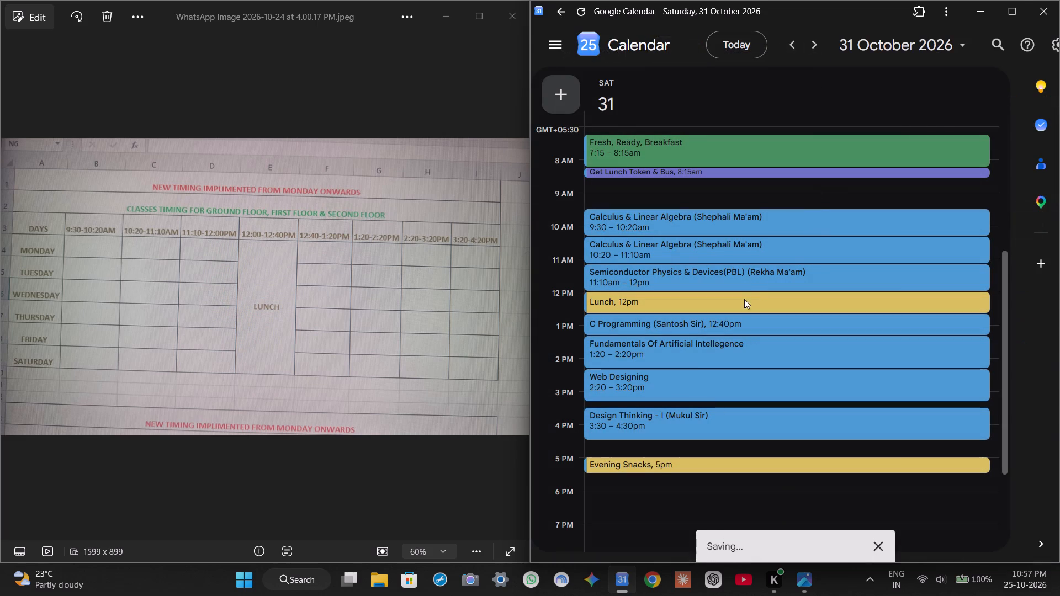
Reschedule the Design Thinking - I event on 31 October to 3:20–4:20pm and save it.
left_click(694, 421)
left_click(797, 251)
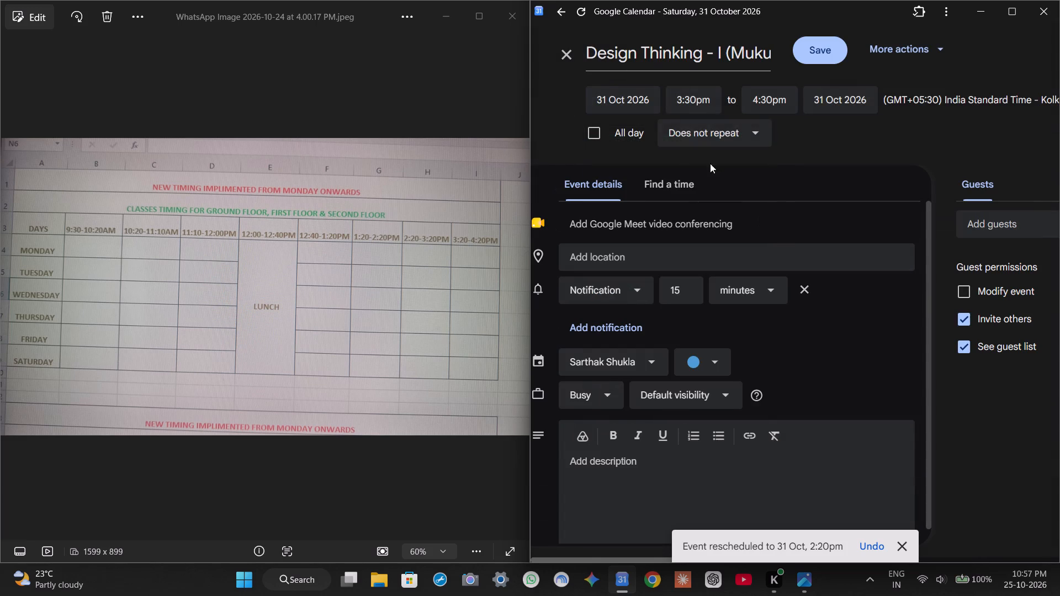
double_click(690, 99)
left_click(690, 99)
left_click(694, 99)
left_click(693, 99)
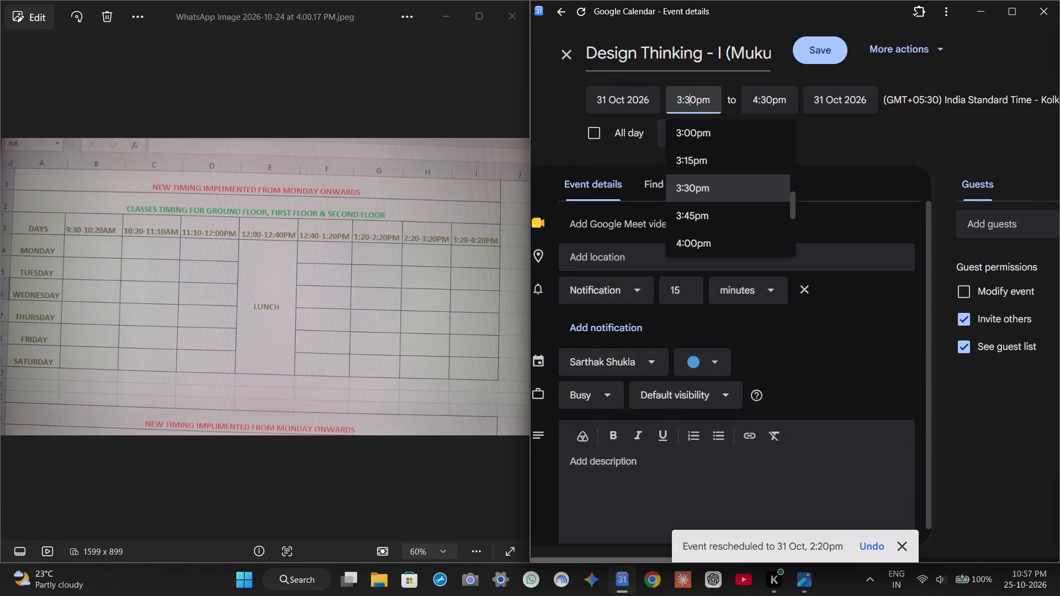
key("BackSpace")
key("2")
left_click(766, 102)
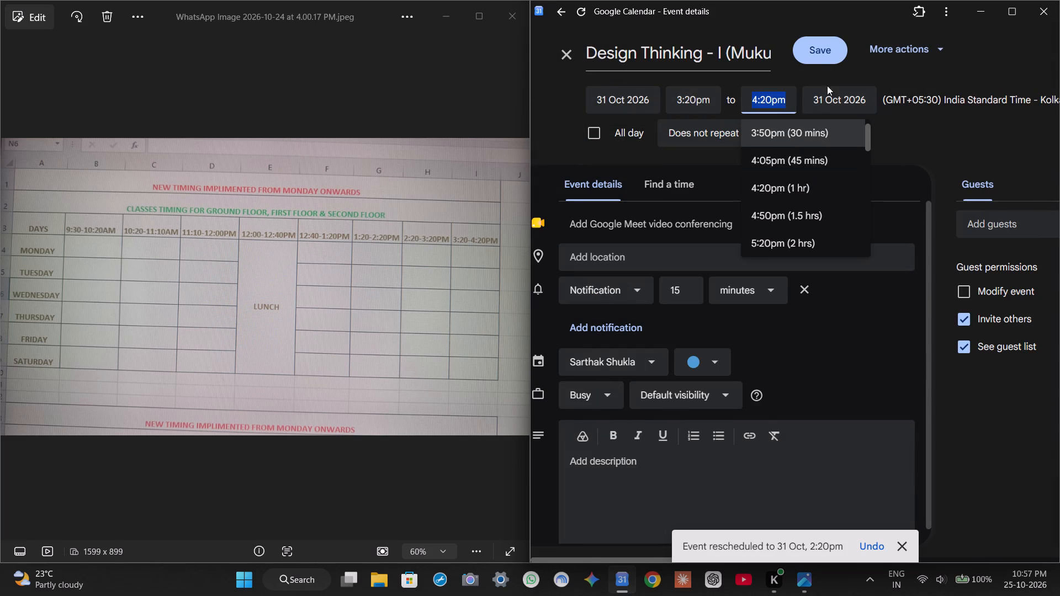
left_click(819, 48)
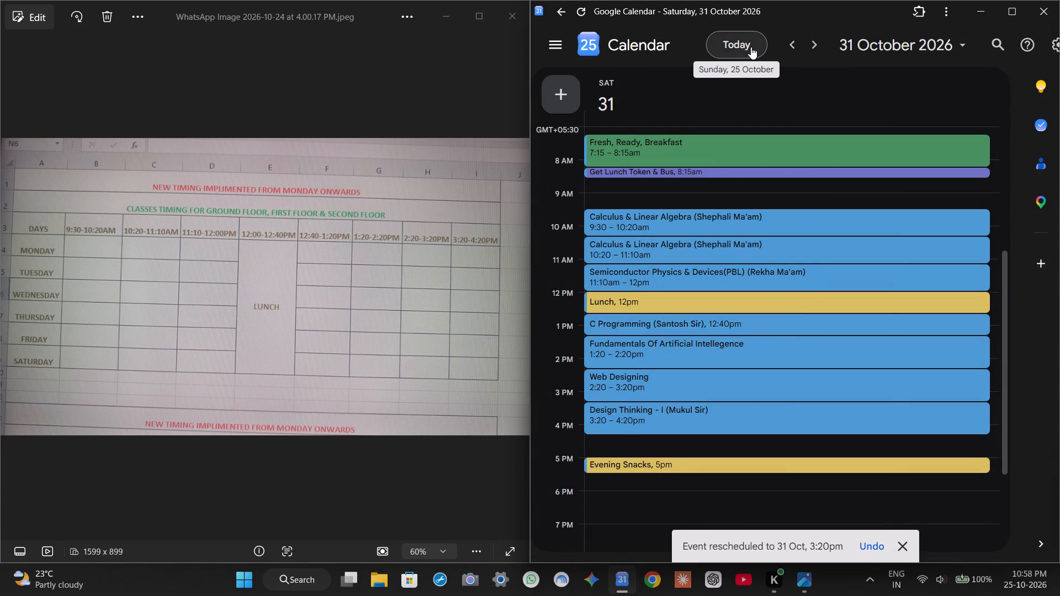
View the schedule for 2 November 2026 and return to today's date.
left_click(812, 47)
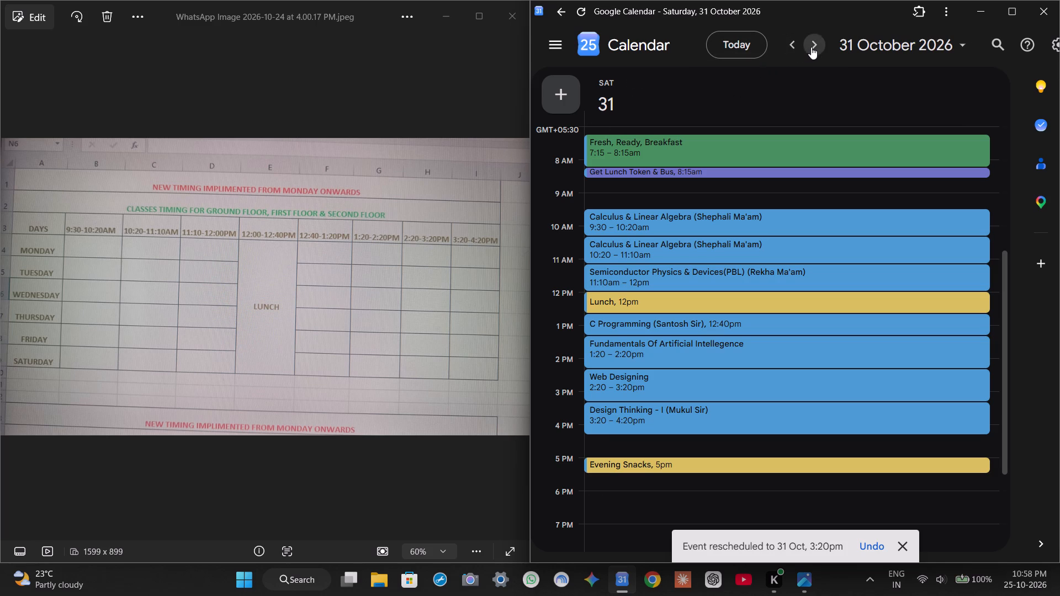
left_click(811, 47)
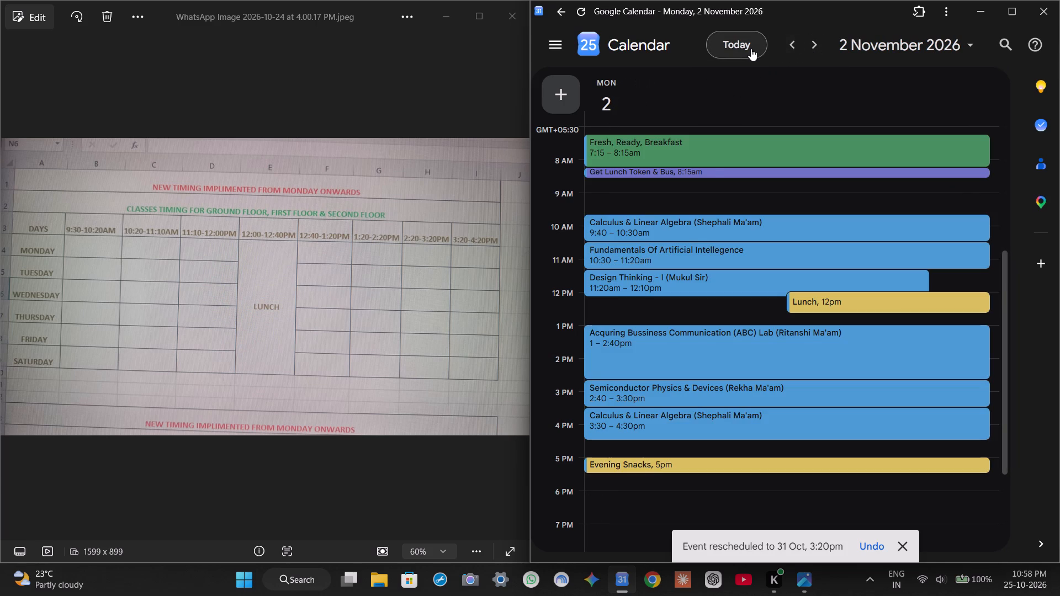
left_click(751, 49)
Close the timetable photo and maximize the calendar window.
left_click(425, 67)
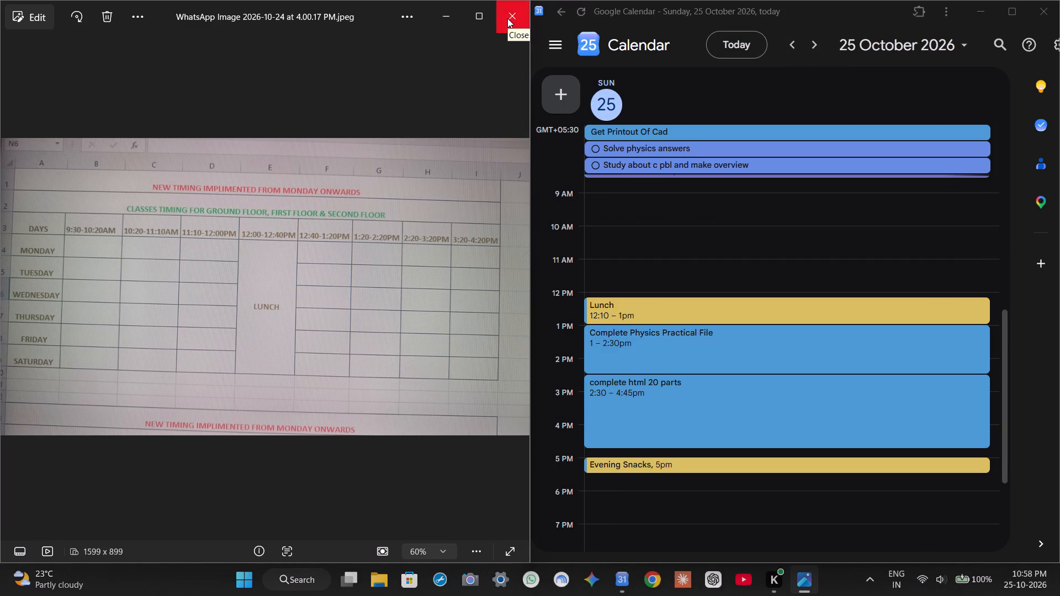
left_click(507, 18)
left_click(1003, 12)
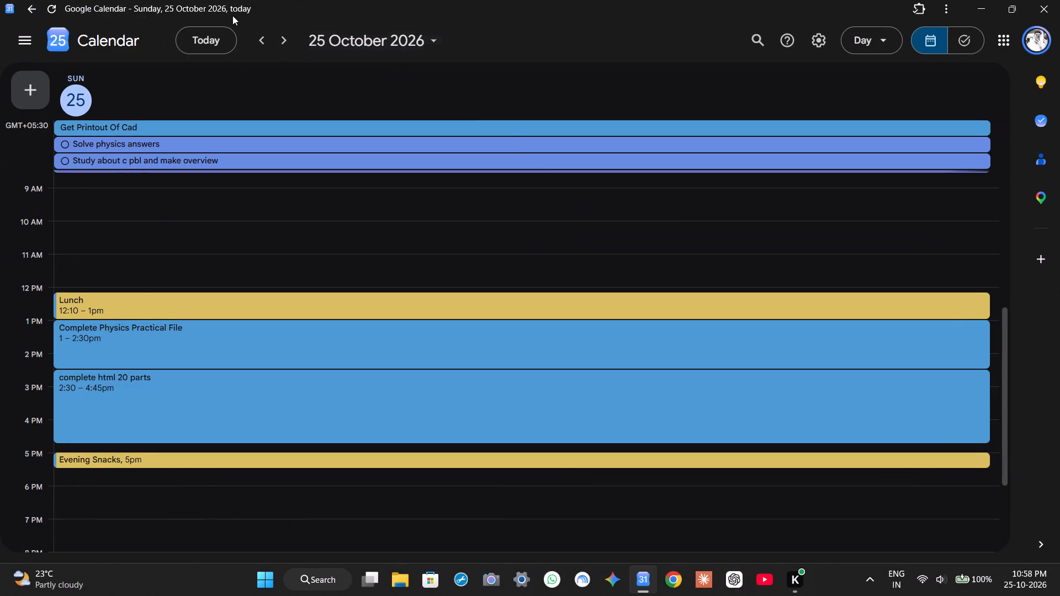
Review today's schedule and move on to the day view of 26 October 2026.
left_click(222, 49)
scroll(253, 221, "up", 4)
left_click(271, 41)
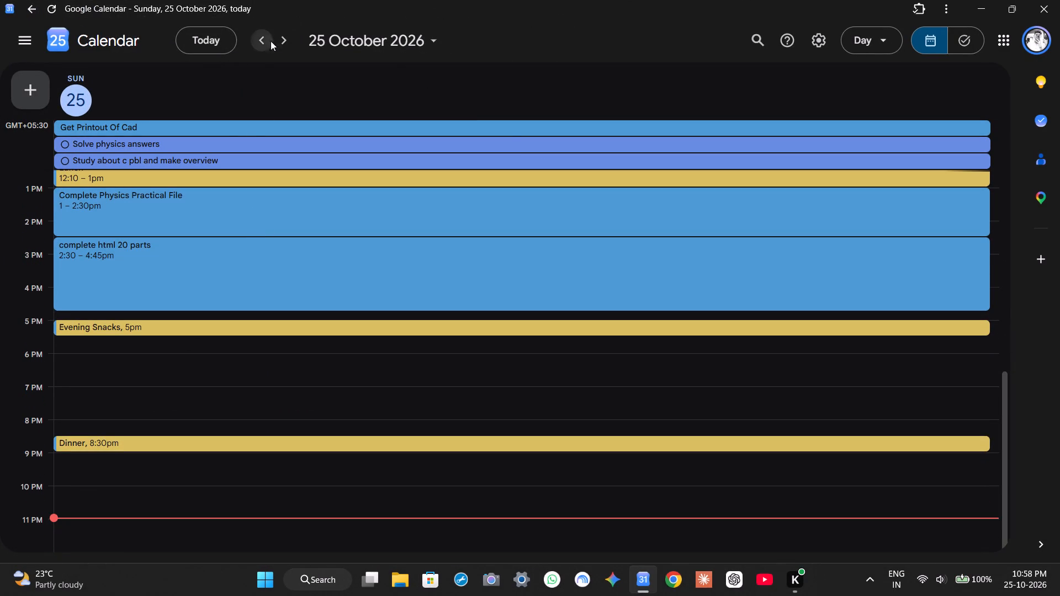
left_click(231, 32)
left_click(281, 42)
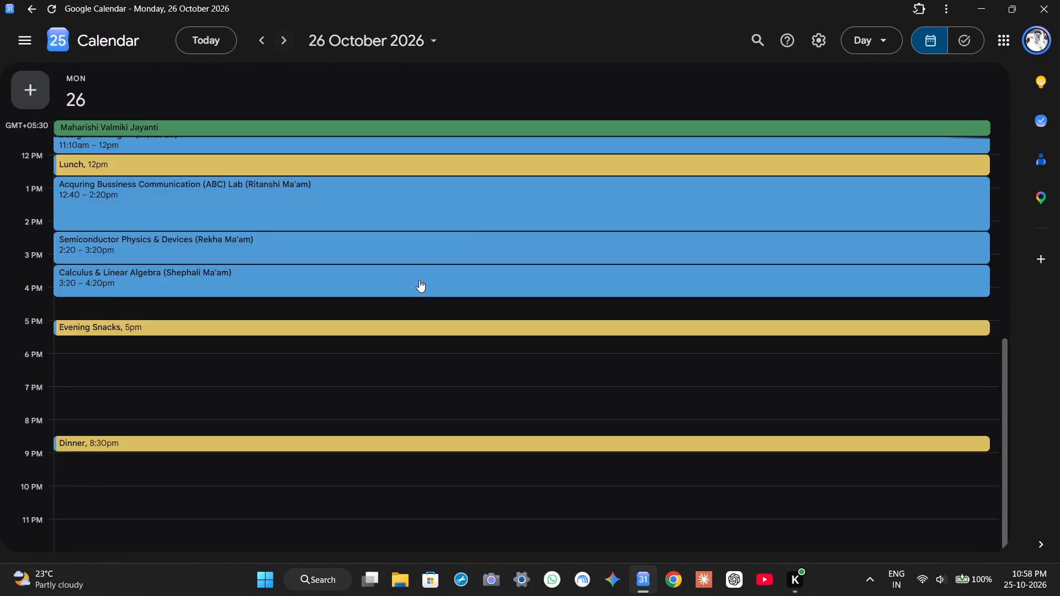
Review the class timings in the day schedules from 26 to 29 October 2026, going back to compare adjacent days.
scroll(421, 280, "up", 3)
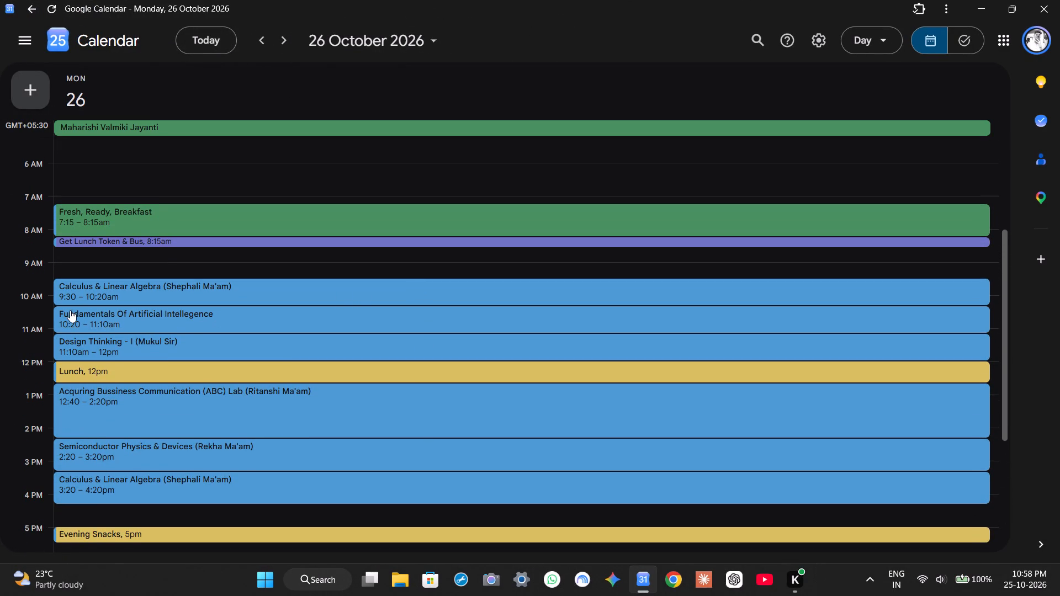
left_click(282, 36)
left_click(282, 36)
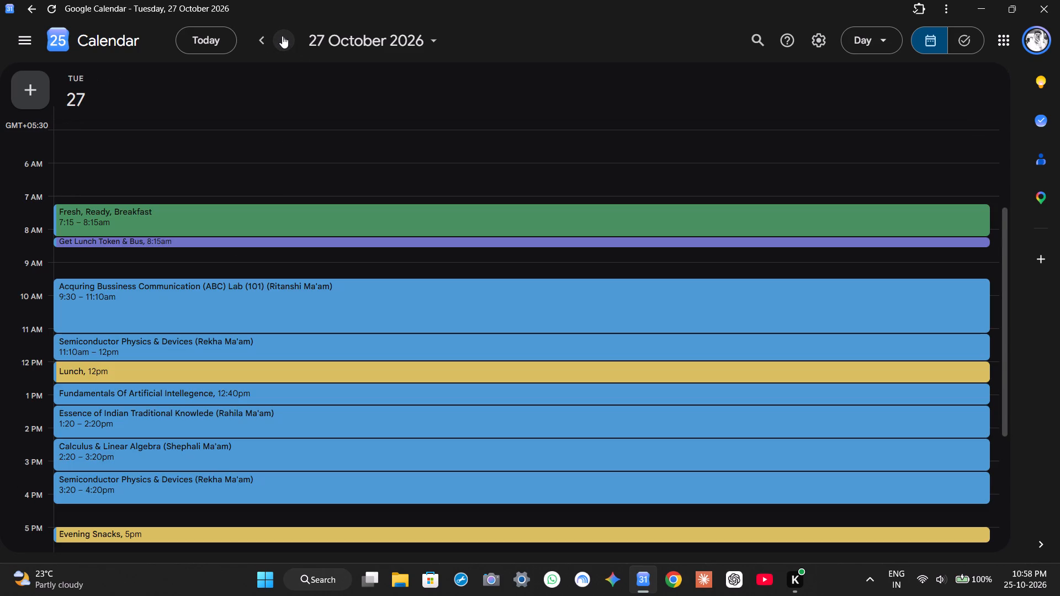
left_click(282, 36)
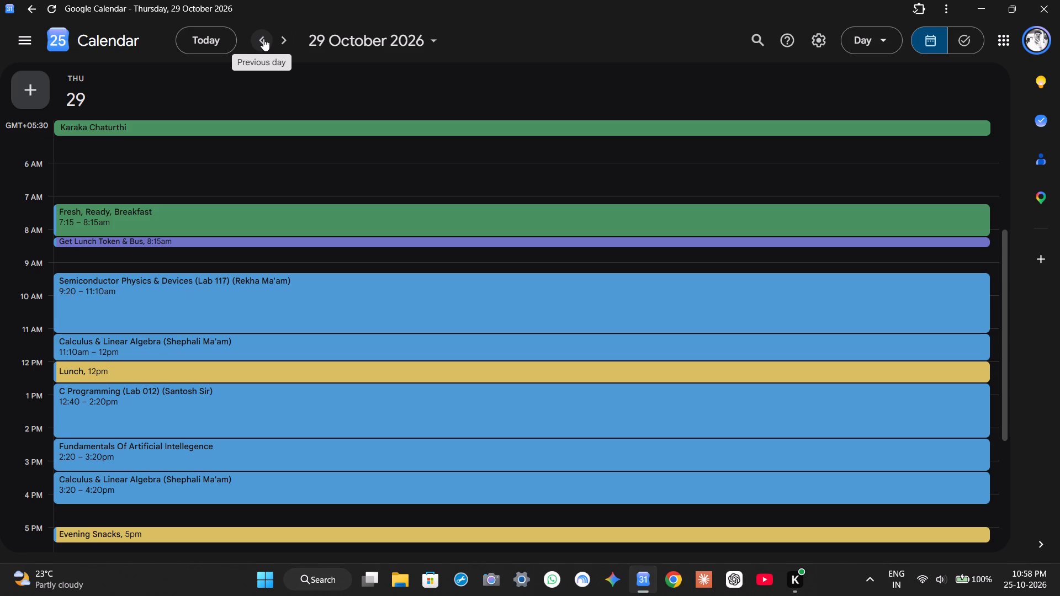
left_click(263, 39)
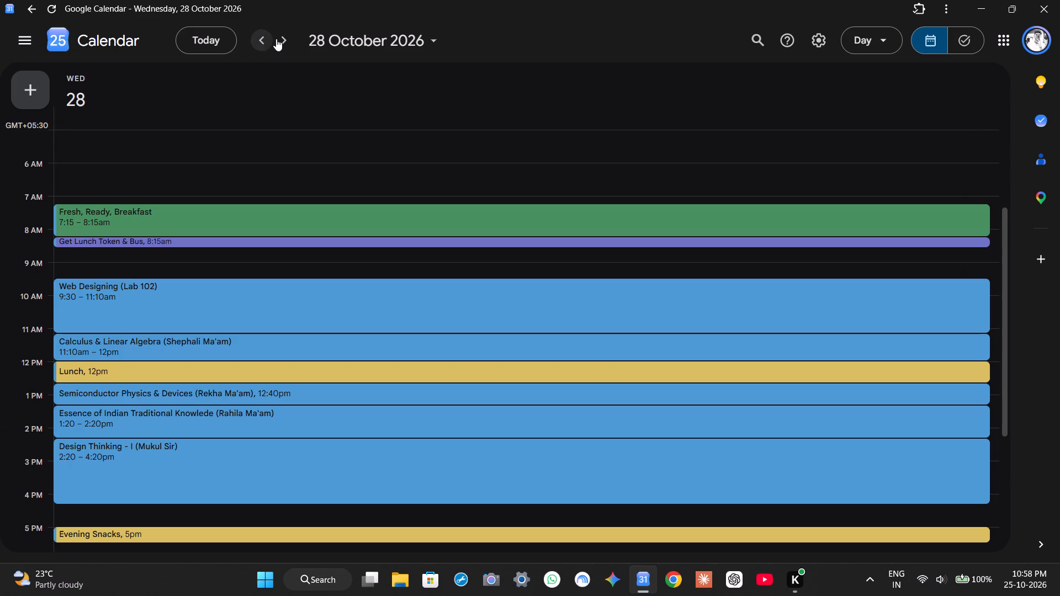
left_click(284, 41)
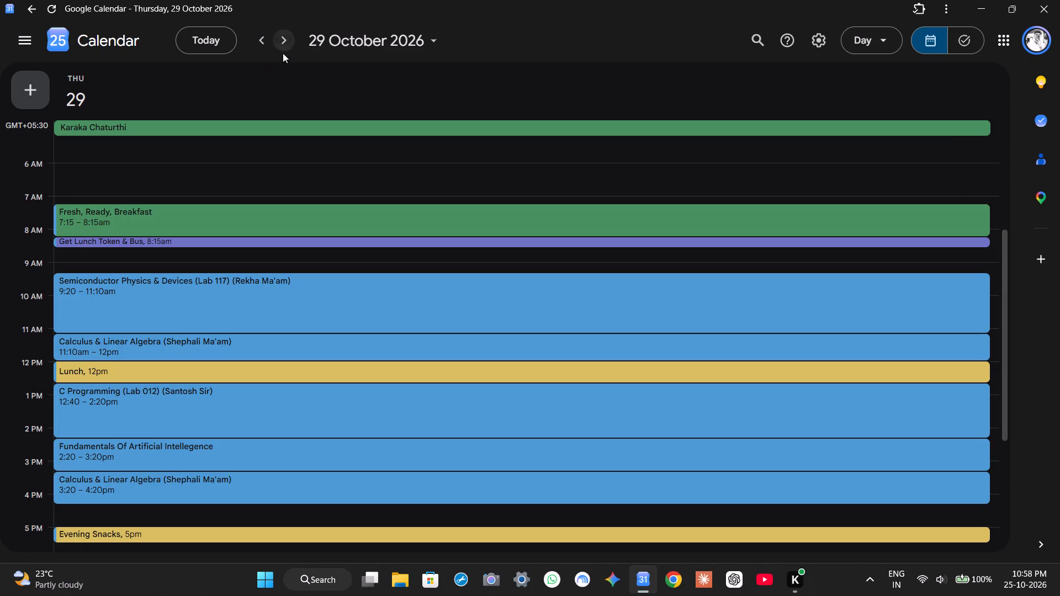
left_click(263, 41)
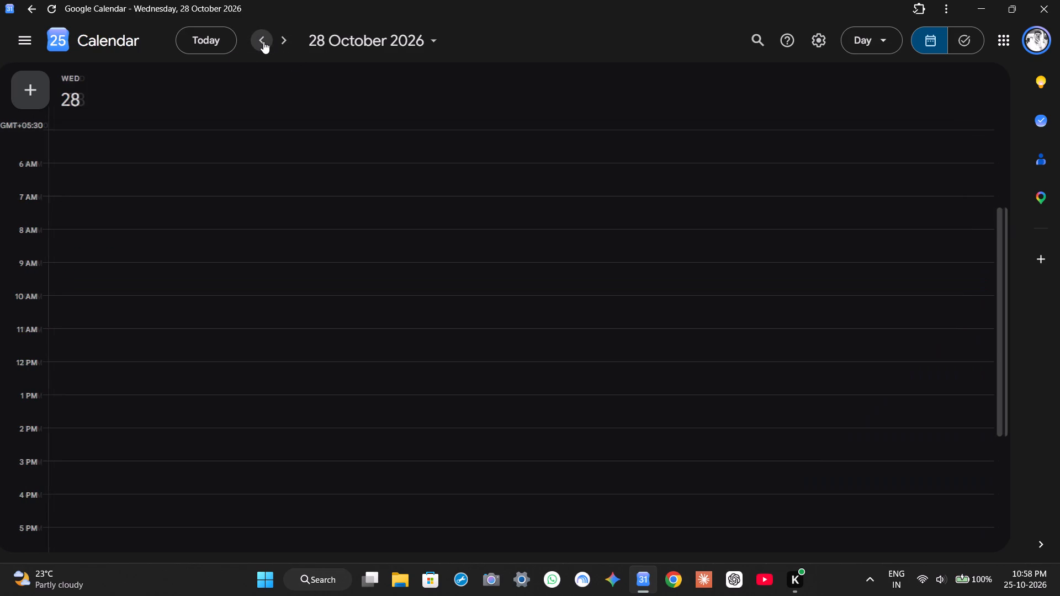
left_click(263, 41)
Reopen the WhatsApp timetable image from the desktop to check the new class timings.
left_click(1059, 595)
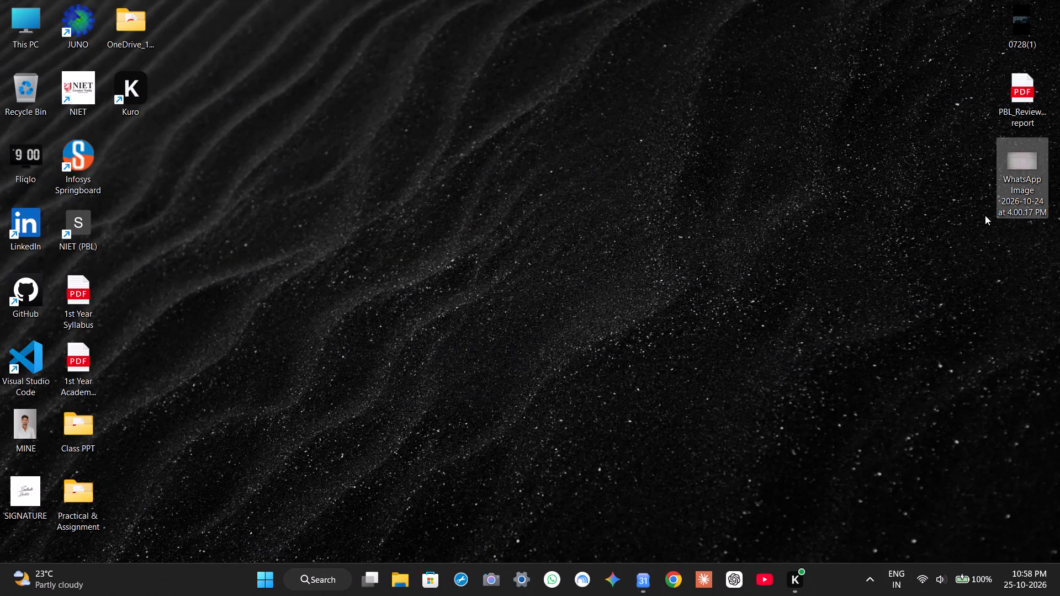
double_click(1026, 183)
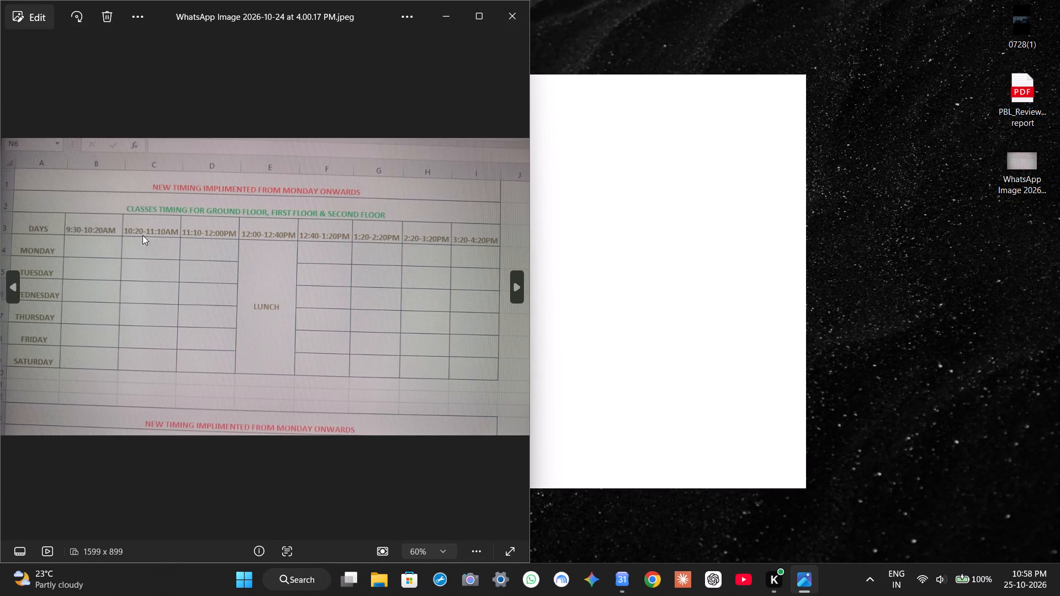
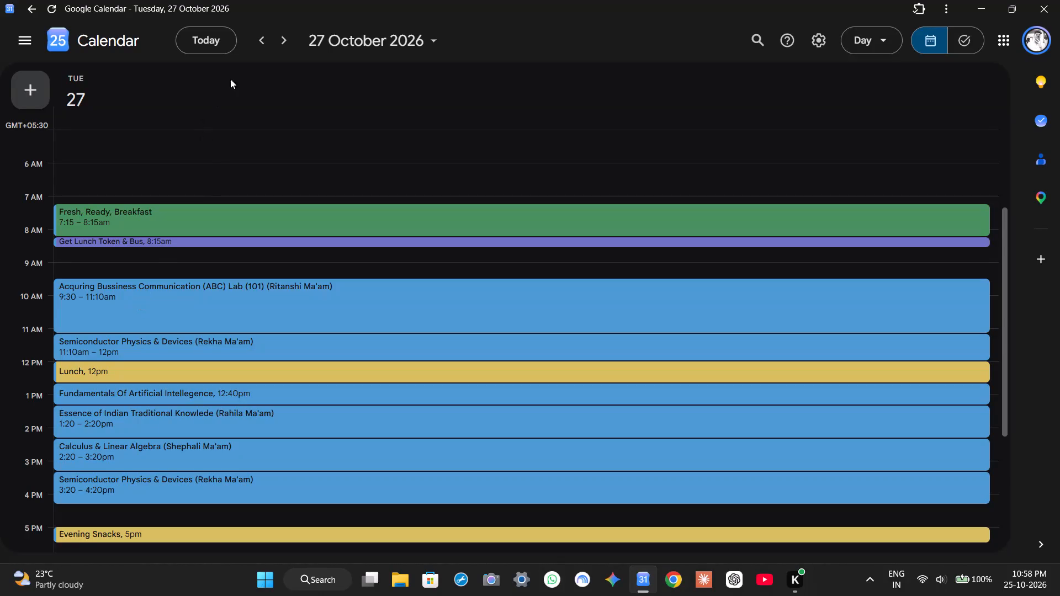
Check the class timings day by day from 26 to 29 October 2026, returning to today's date partway to recheck.
left_click(259, 44)
left_click(276, 44)
left_click(276, 44)
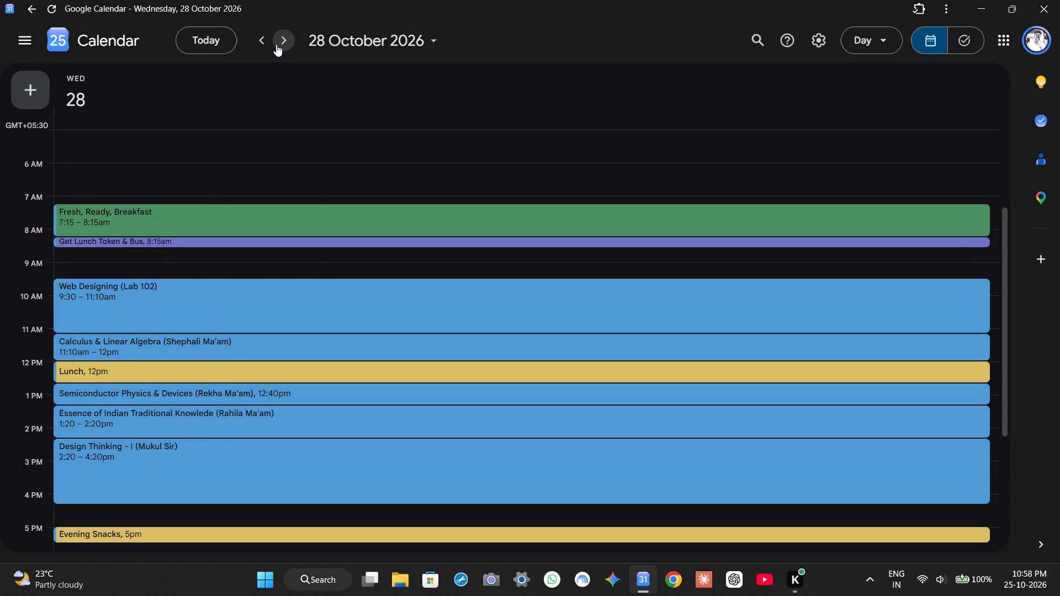
left_click(195, 44)
left_click(279, 40)
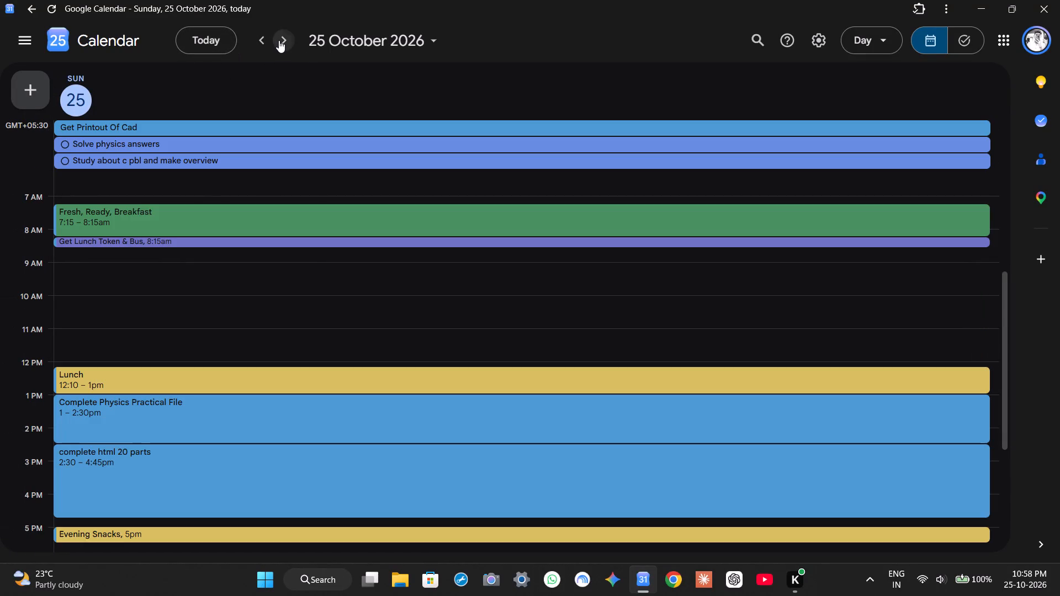
left_click(279, 40)
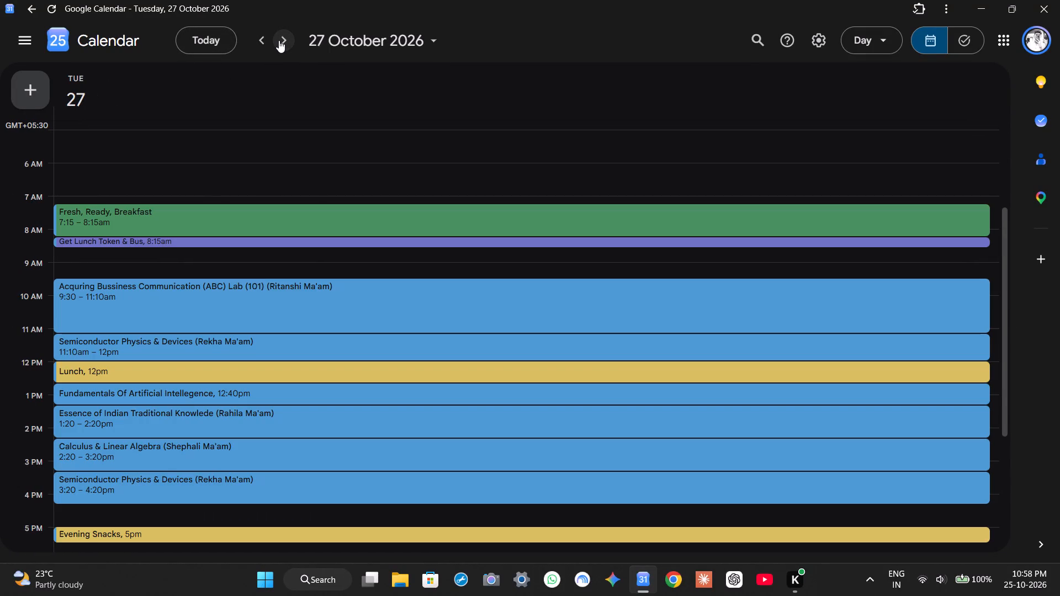
left_click(279, 40)
left_click(279, 40)
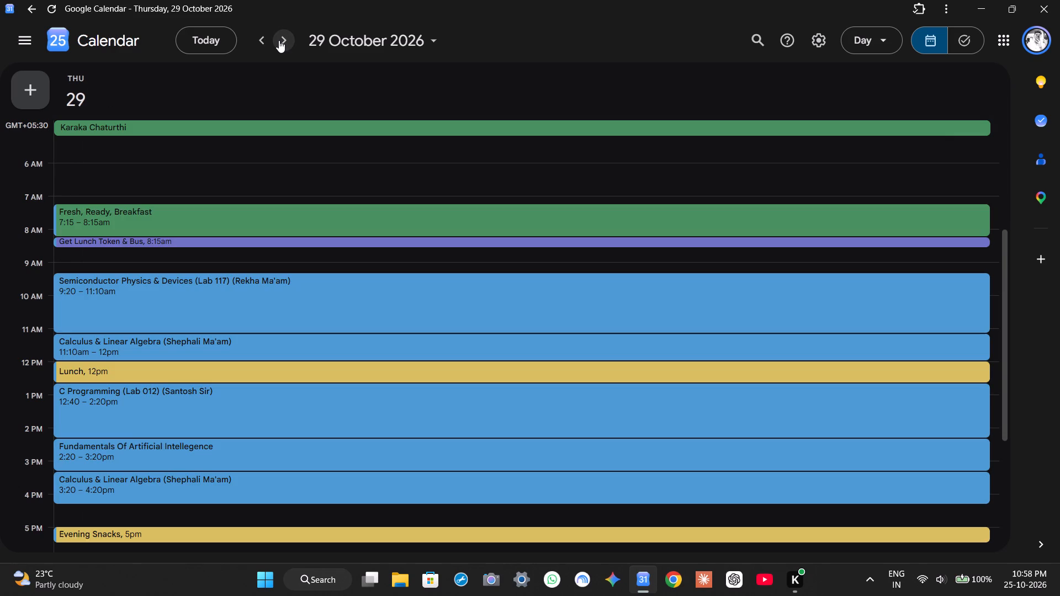
Open the Semiconductor Physics & Devices (Lab 117) event on 29 October for editing.
left_click(200, 298)
left_click(530, 214)
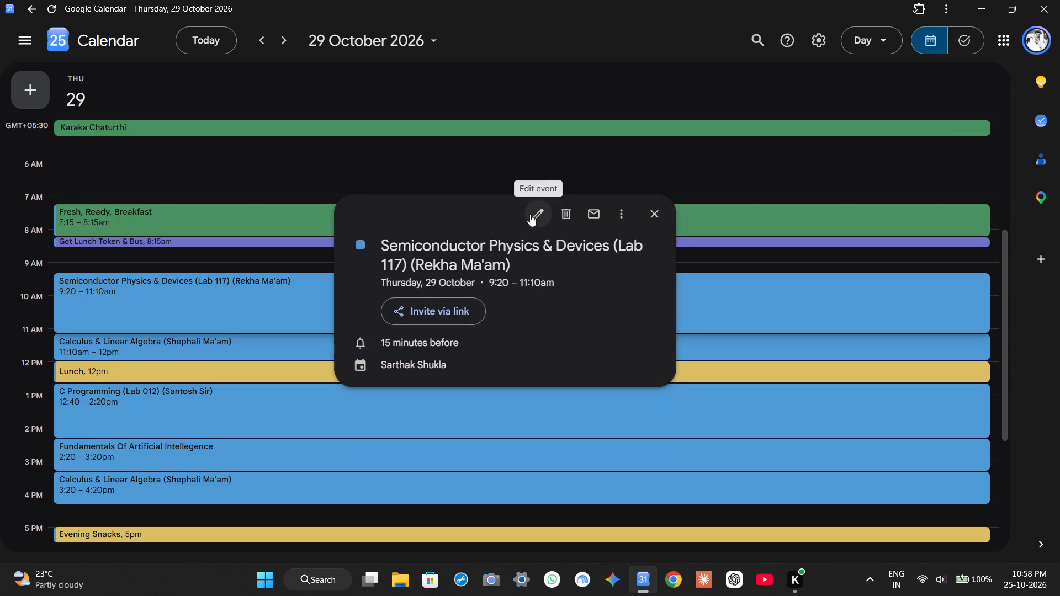
Reschedule the Semiconductor Physics & Devices (Lab 117) event on 29 October to 9:30–11:10am and save it.
left_click(161, 94)
left_click(161, 97)
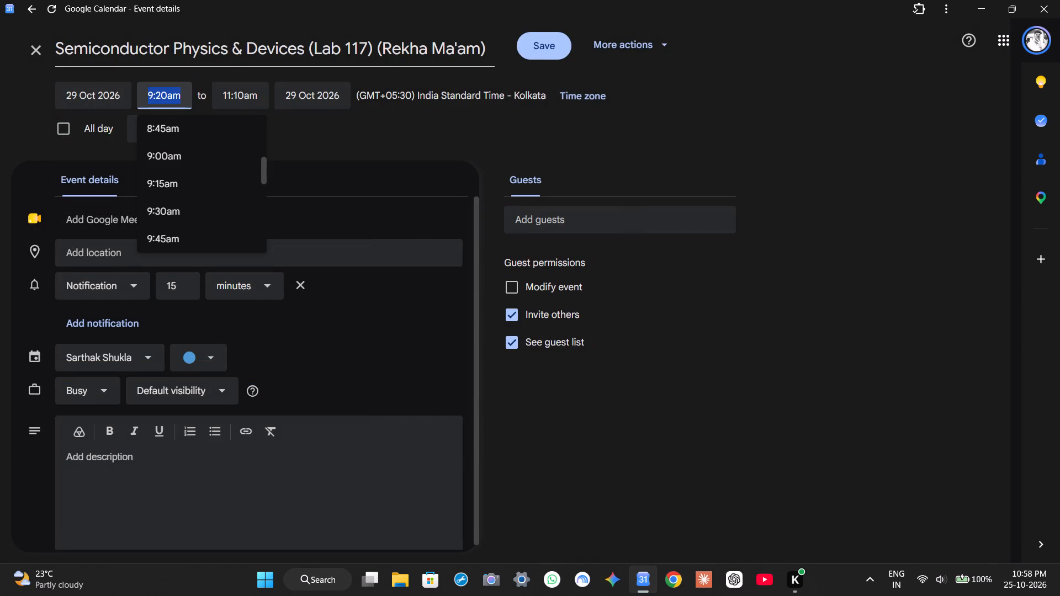
key("BackSpace")
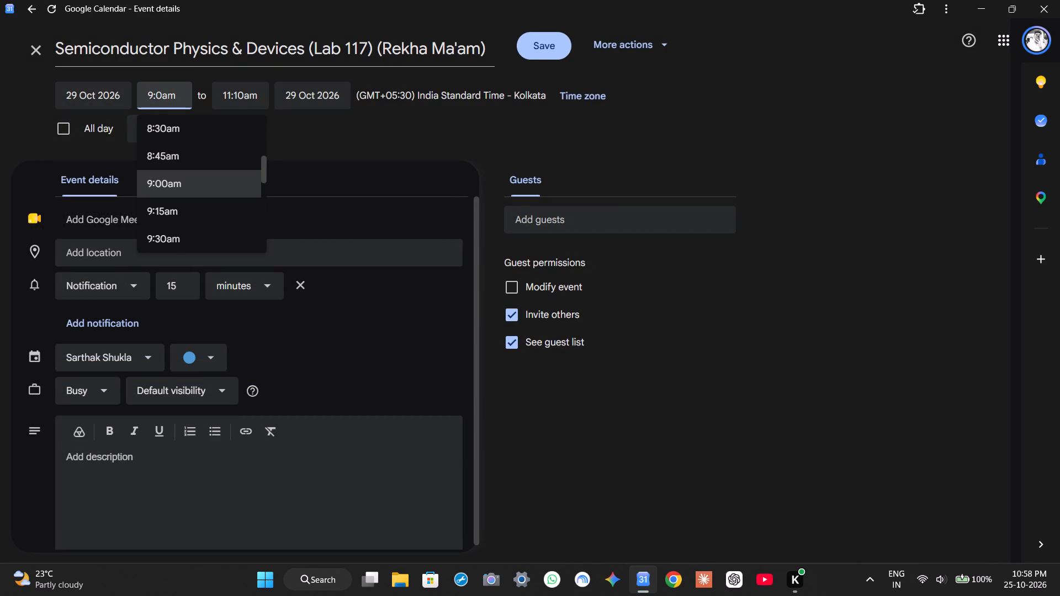
key("3")
left_click(325, 144)
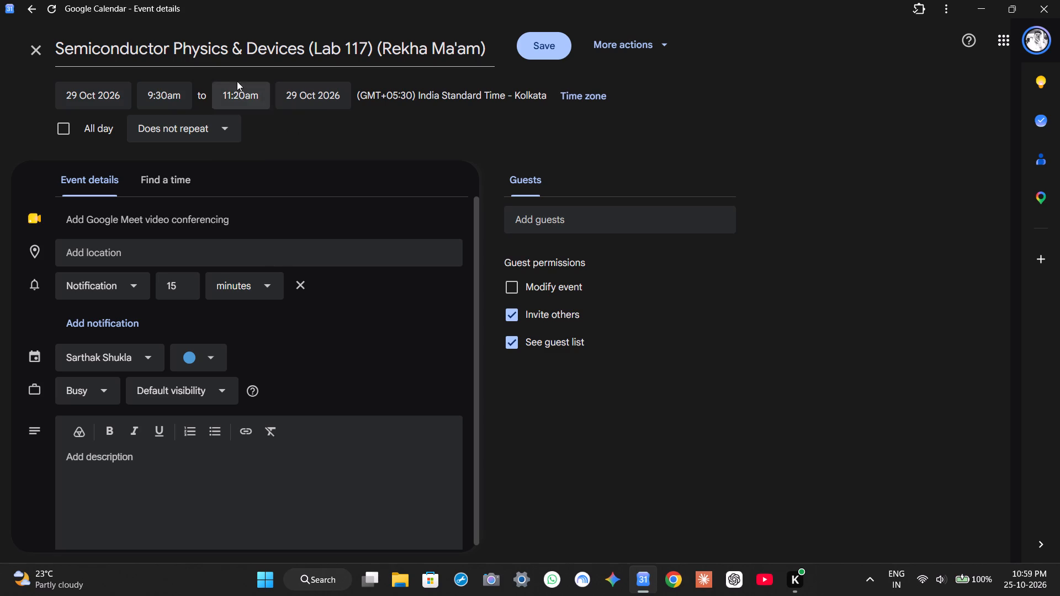
double_click(239, 92)
left_click(237, 92)
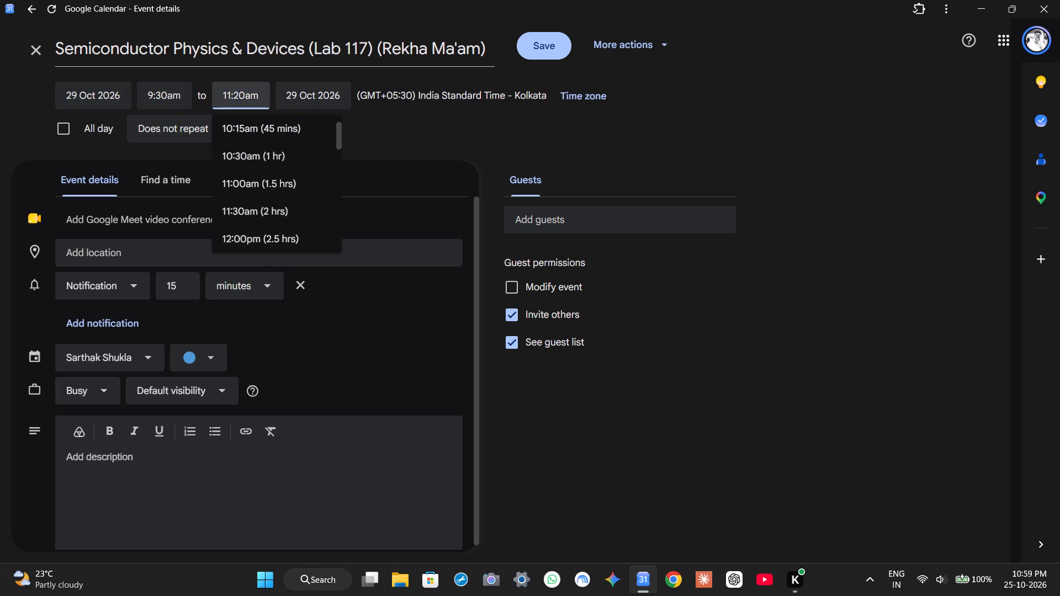
key("BackSpace")
key("1")
left_click(524, 49)
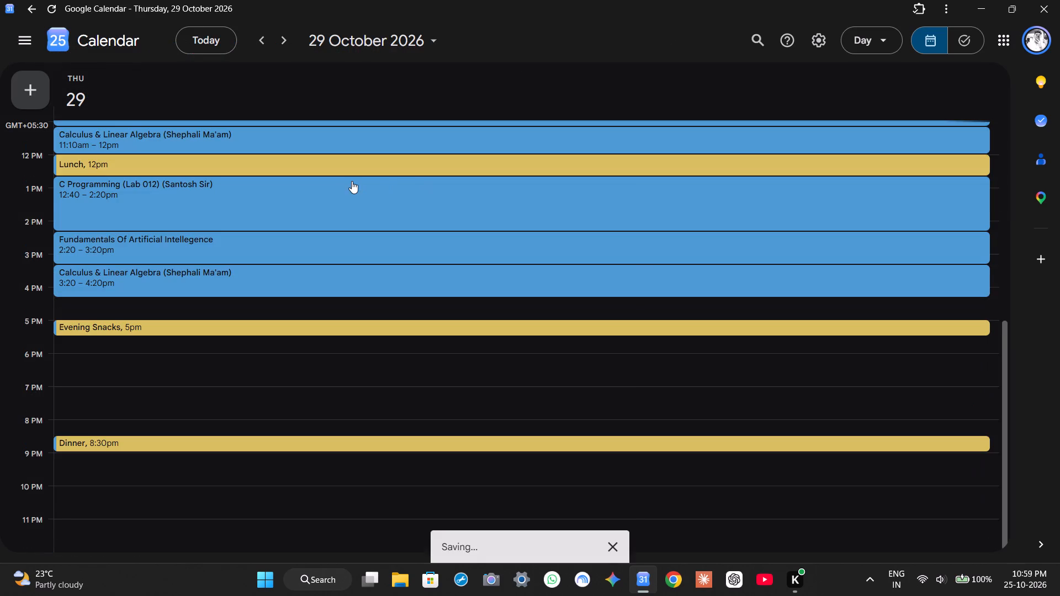
Reschedule the C Programming (Lab 302) event on 30 October to 9:30–11:10am and save it.
scroll(275, 231, "up", 3)
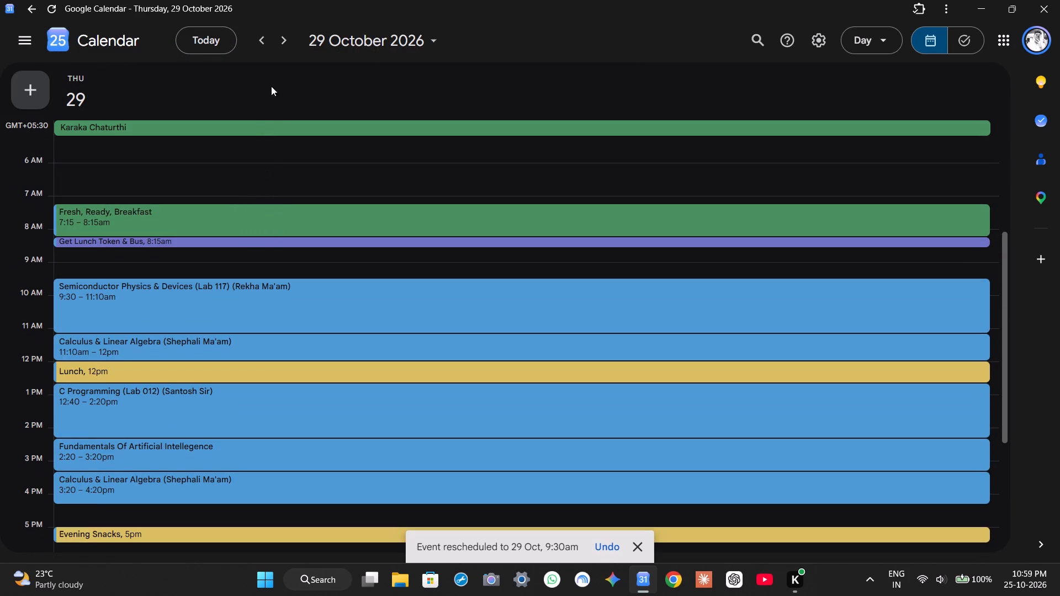
left_click(283, 36)
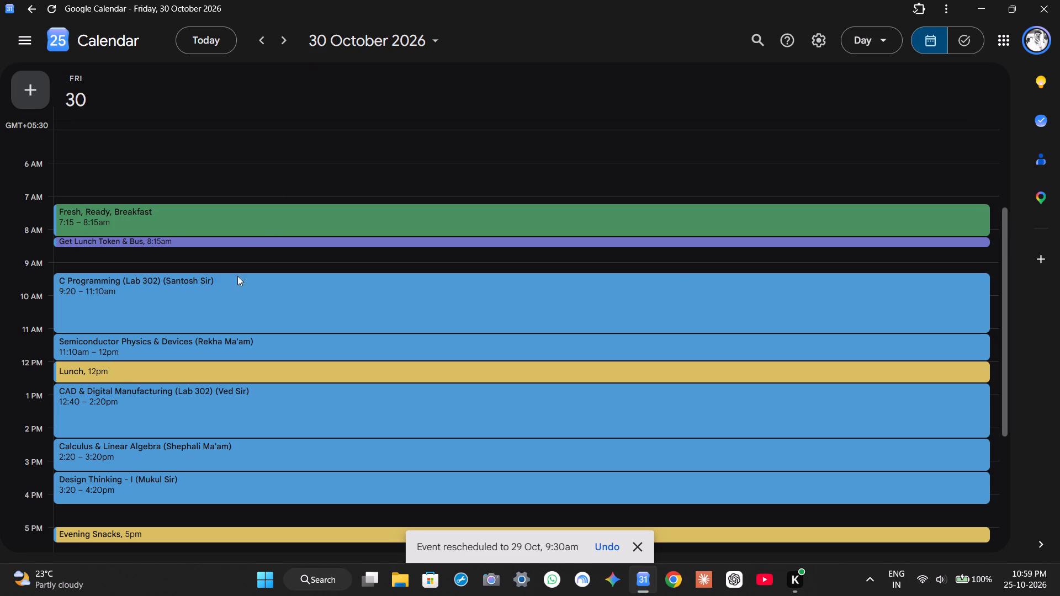
left_click(216, 304)
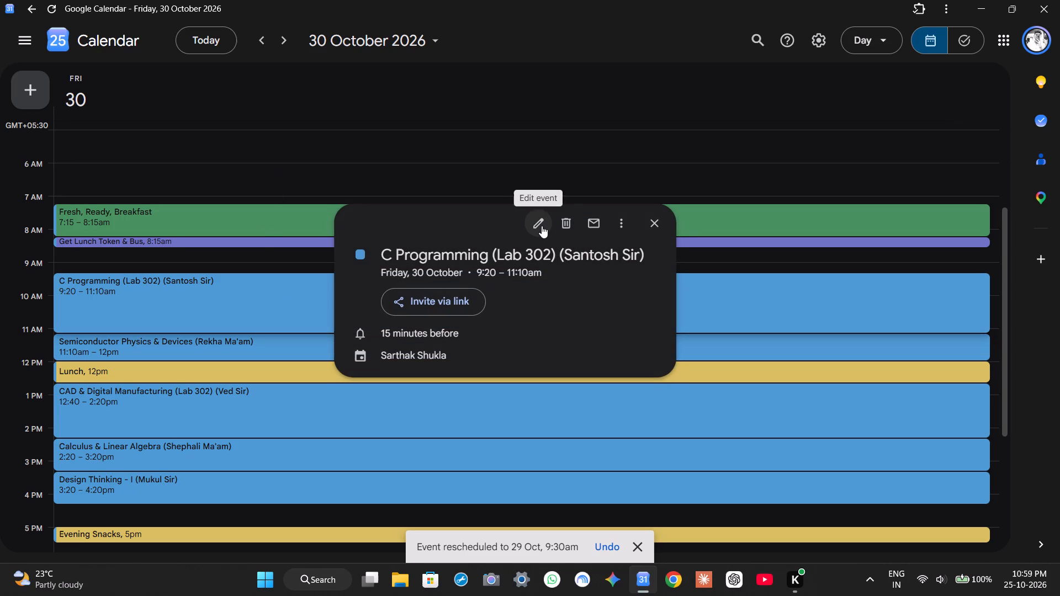
left_click(542, 226)
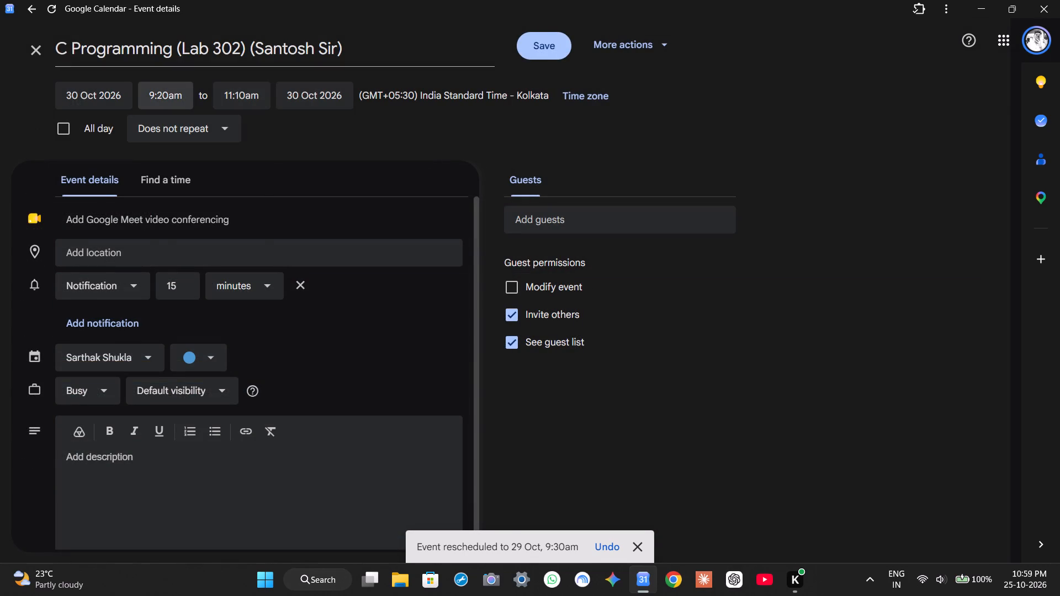
left_click(162, 97)
left_click(163, 97)
key("BackSpace")
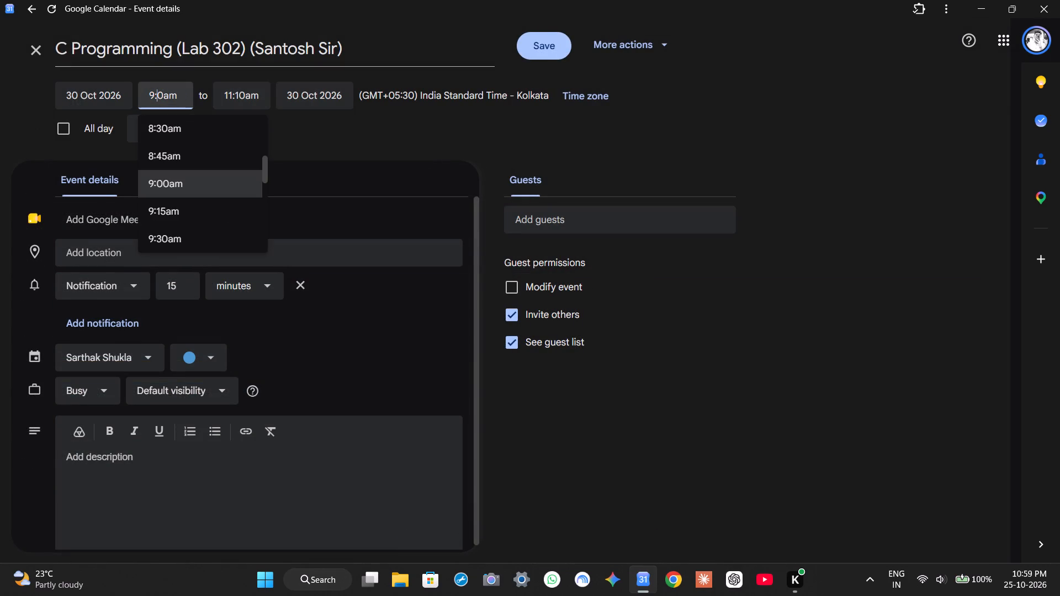
key("3")
left_click(319, 144)
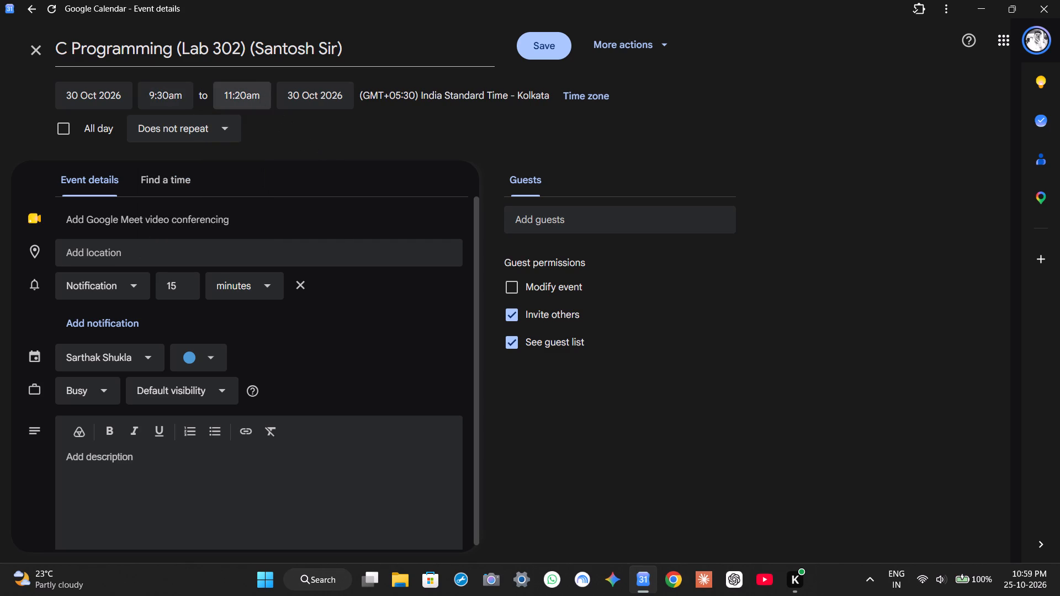
left_click(243, 91)
left_click(237, 97)
key("BackSpace")
key("1")
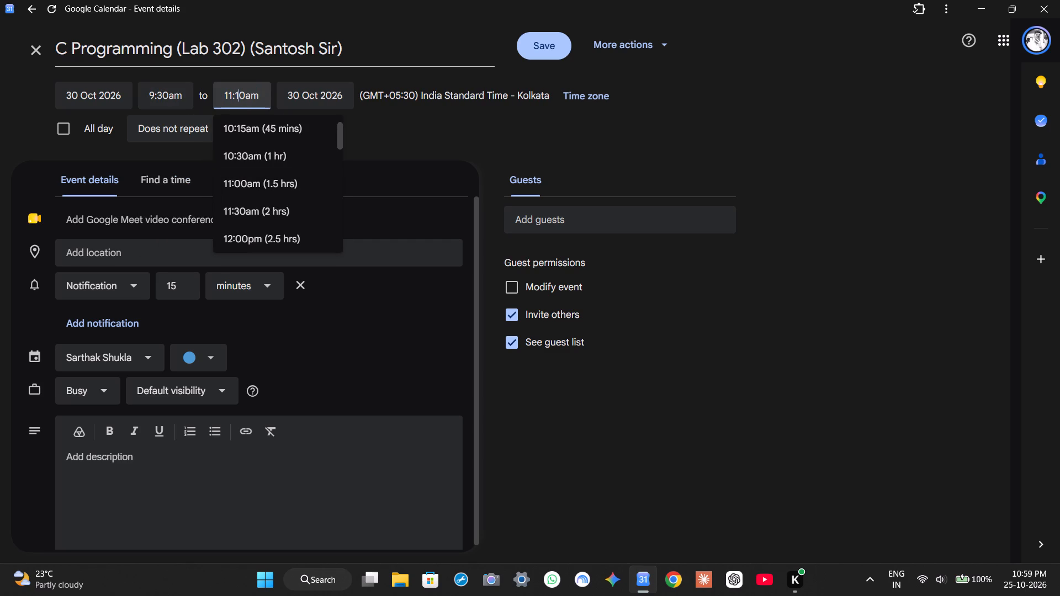
left_click(544, 45)
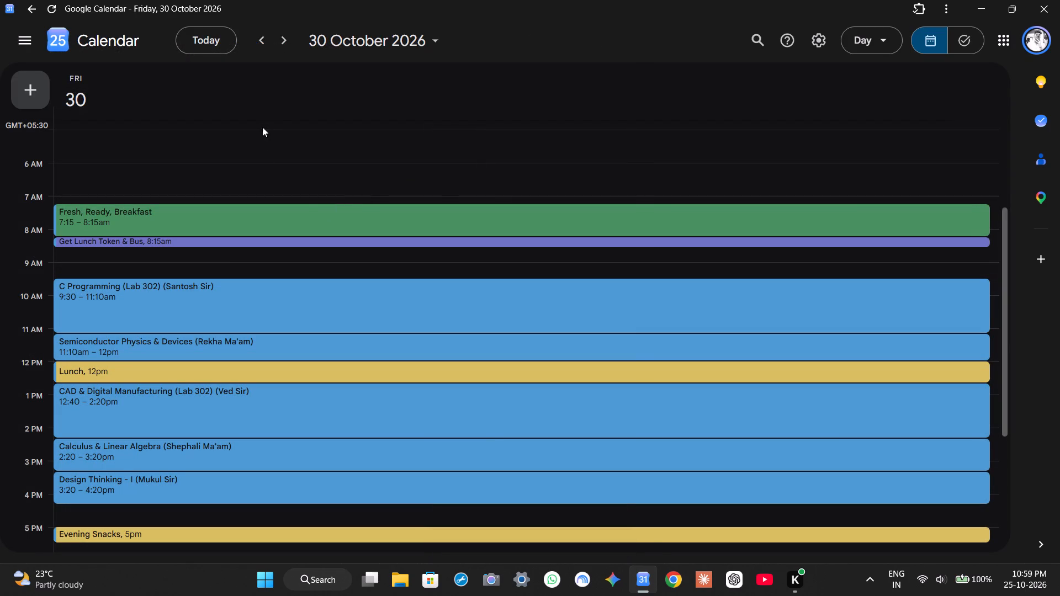
Review the day schedule for 31 October 2026.
left_click(281, 42)
left_click(281, 42)
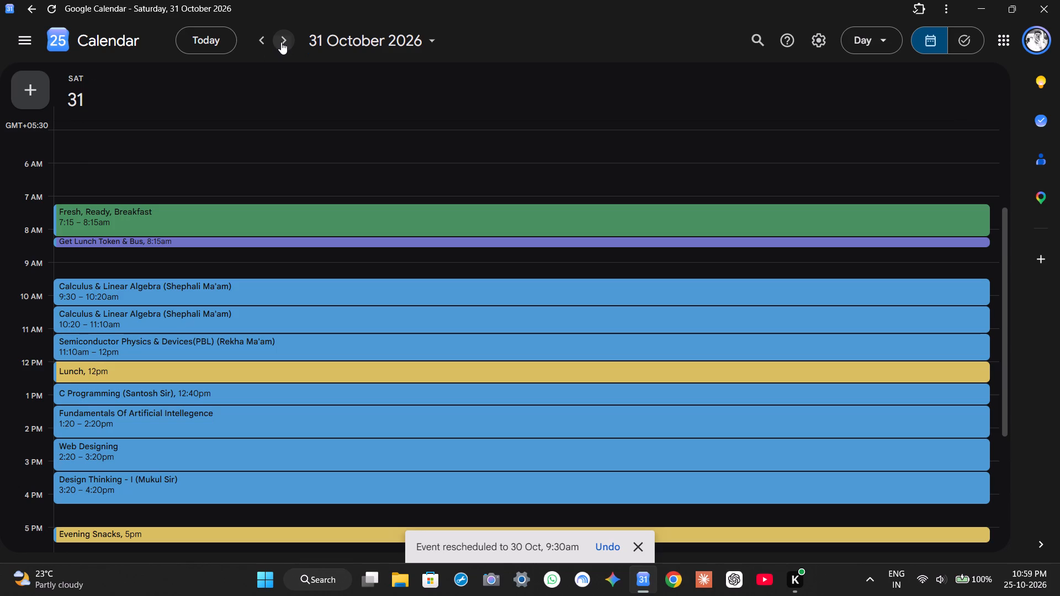
Go to the desktop and open the WhatsApp timetable image in a maximized Photos window to check the new class timings.
left_click(1059, 595)
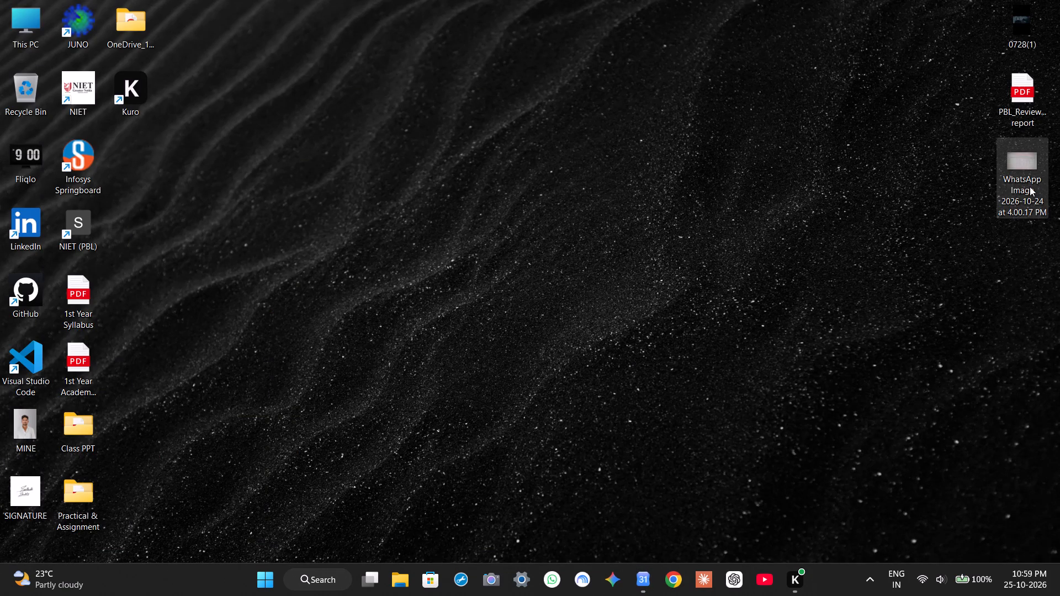
double_click(1030, 187)
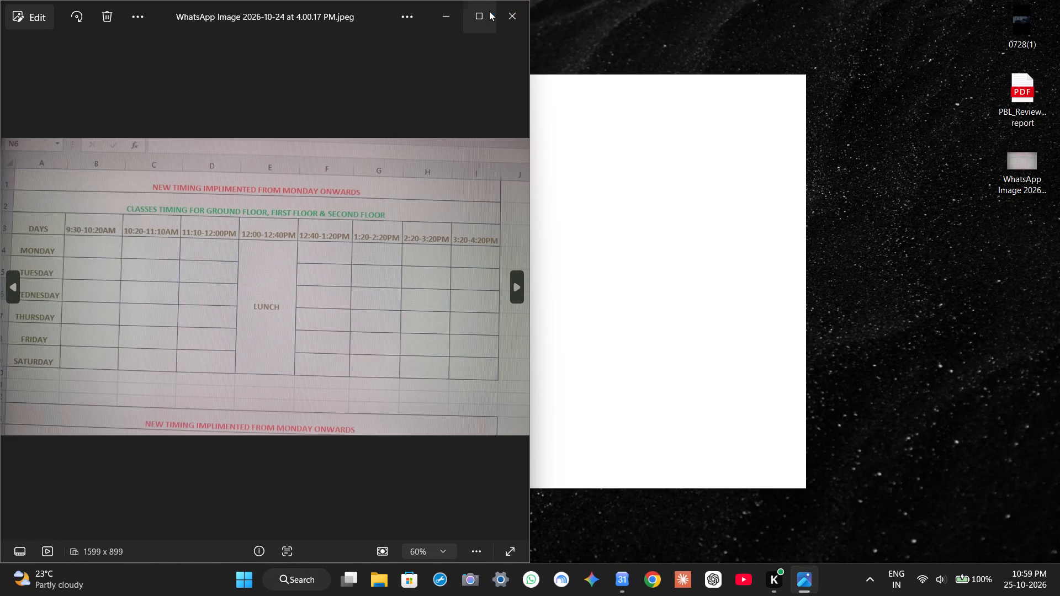
left_click(486, 11)
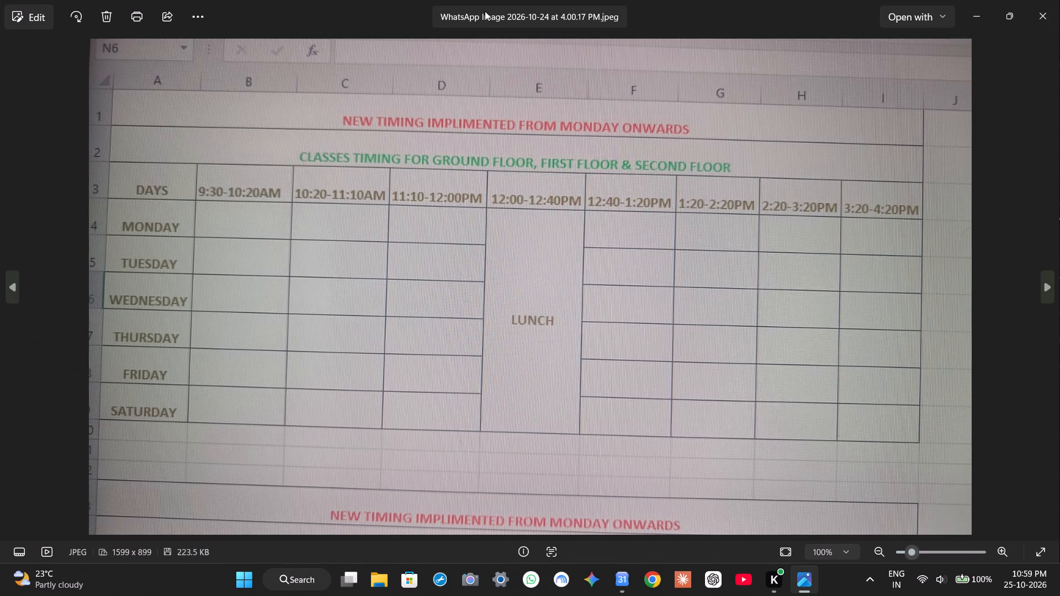
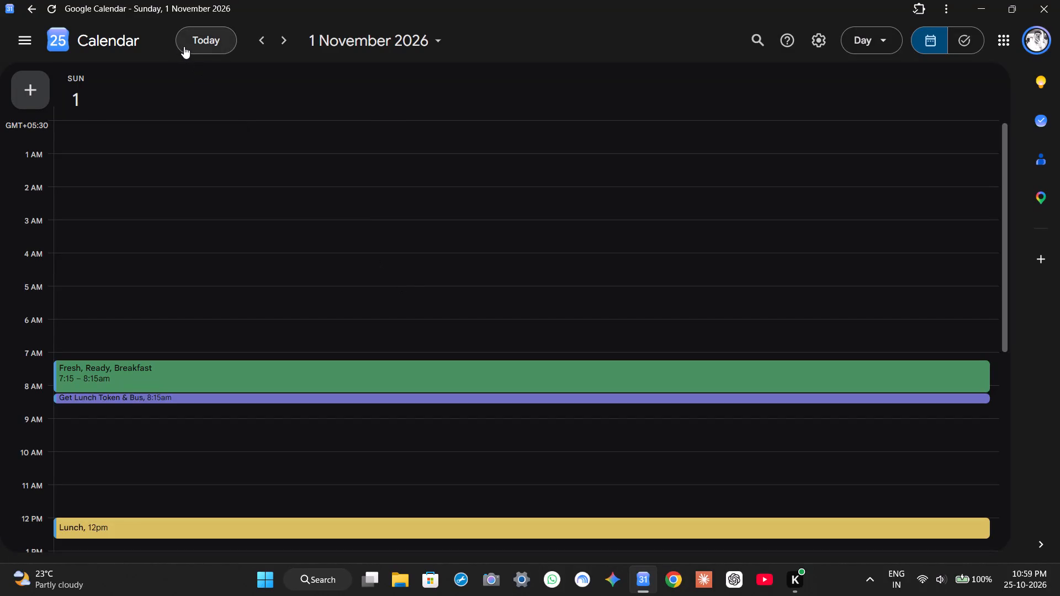
Review the day schedules from 26 October 2026 into the second week of November, checking which days carry the new class timings.
left_click(189, 45)
left_click(288, 36)
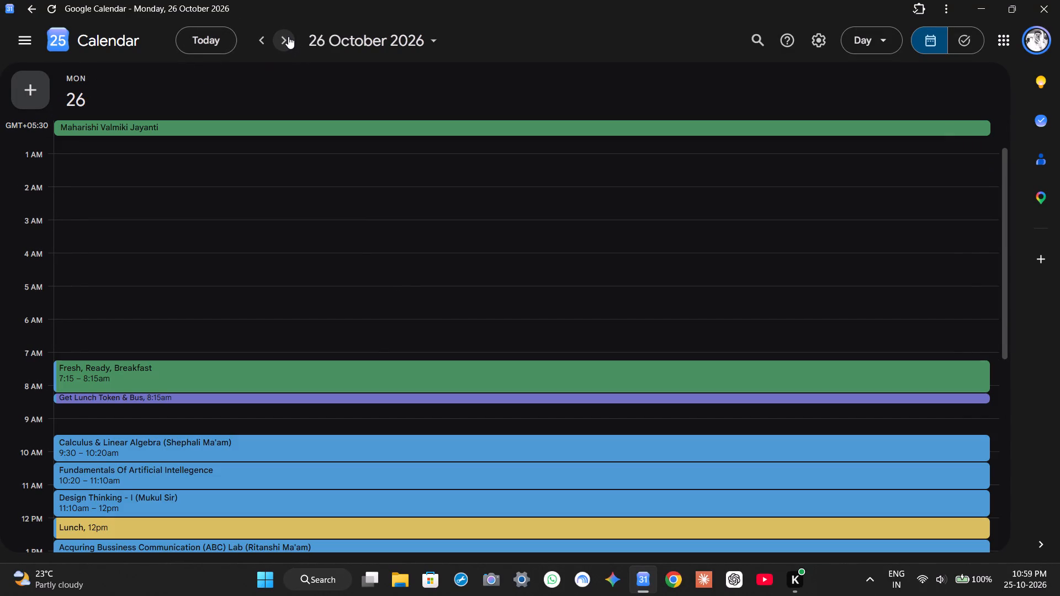
scroll(301, 186, "down", 2)
left_click(284, 41)
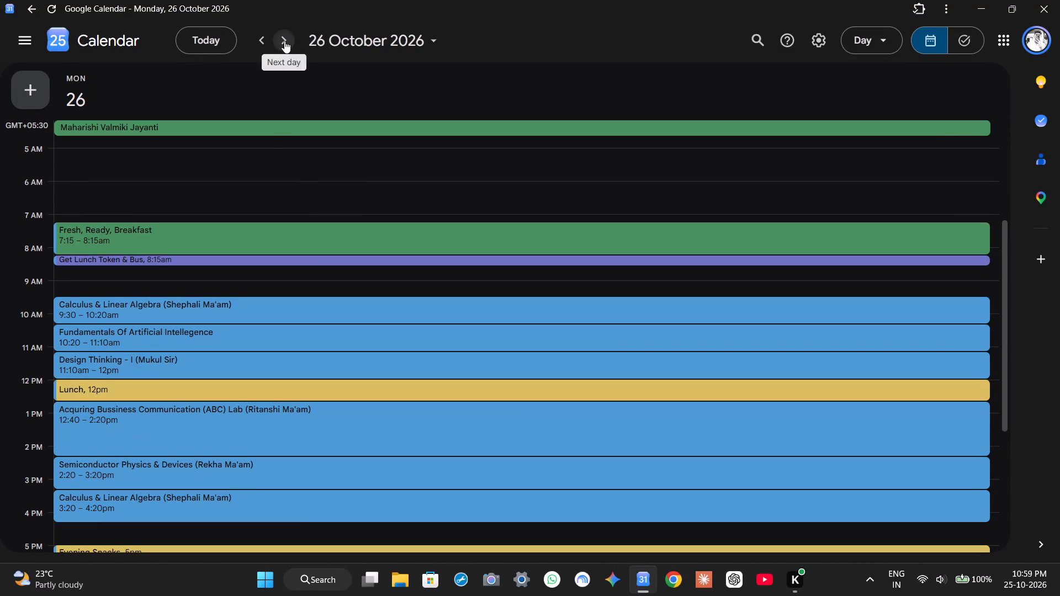
left_click(284, 41)
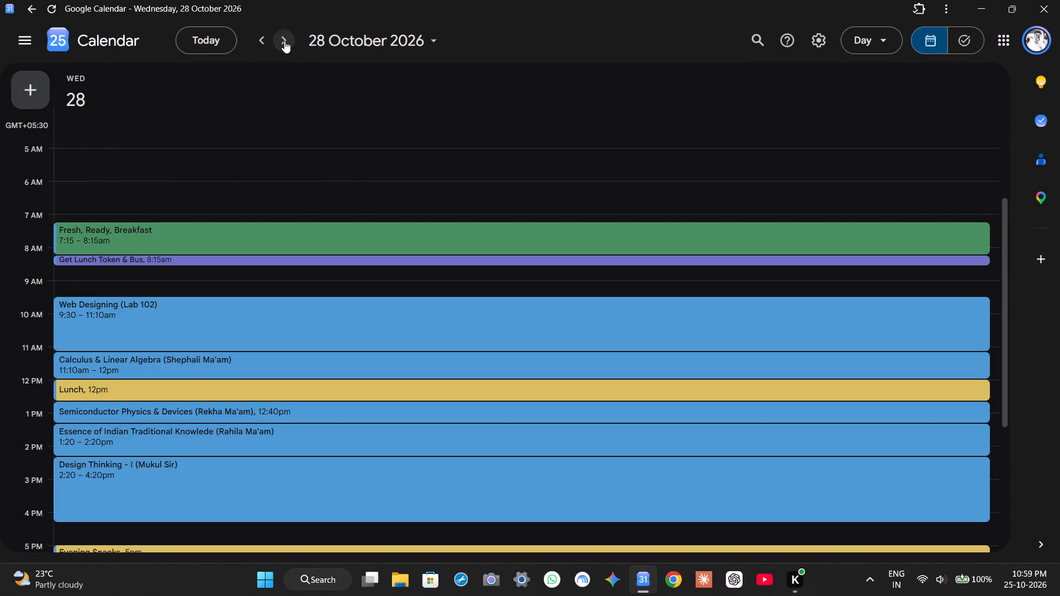
left_click(284, 41)
left_click(223, 43)
left_click(280, 47)
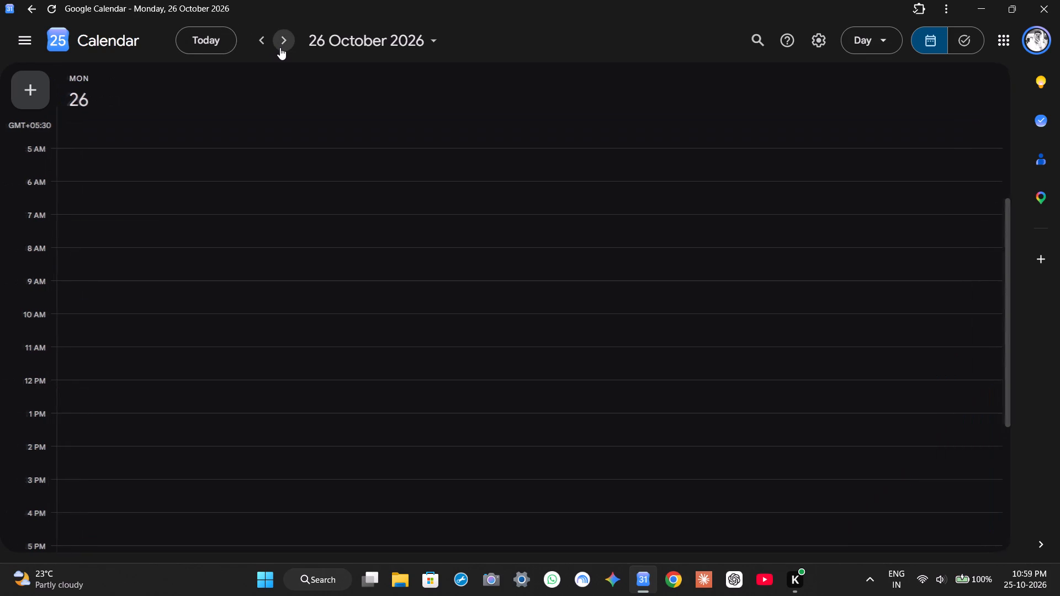
left_click(280, 47)
left_click(280, 47)
left_click(280, 47)
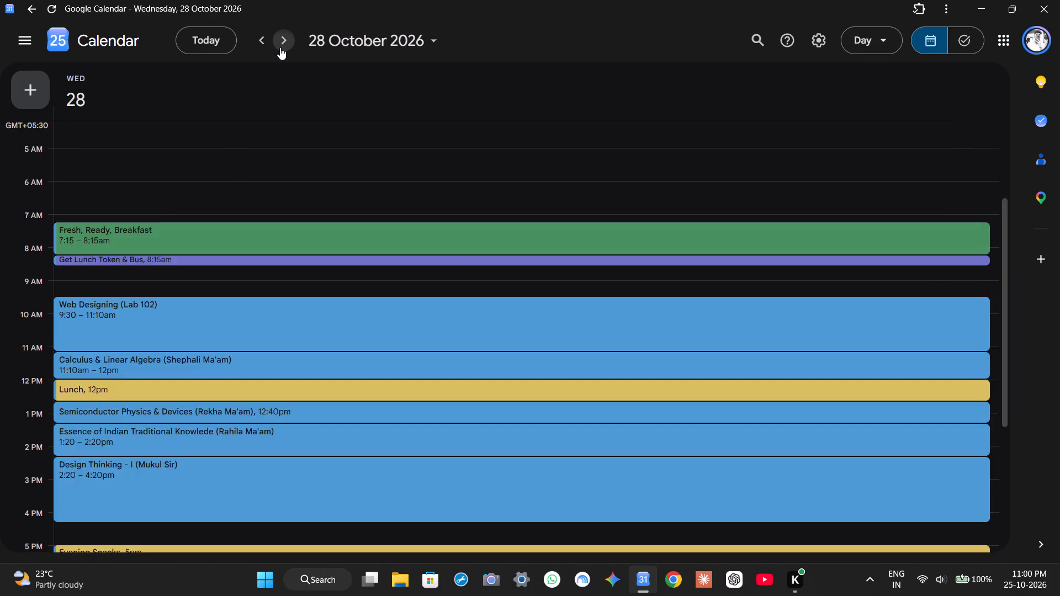
left_click(280, 47)
left_click(280, 47)
left_click(280, 47)
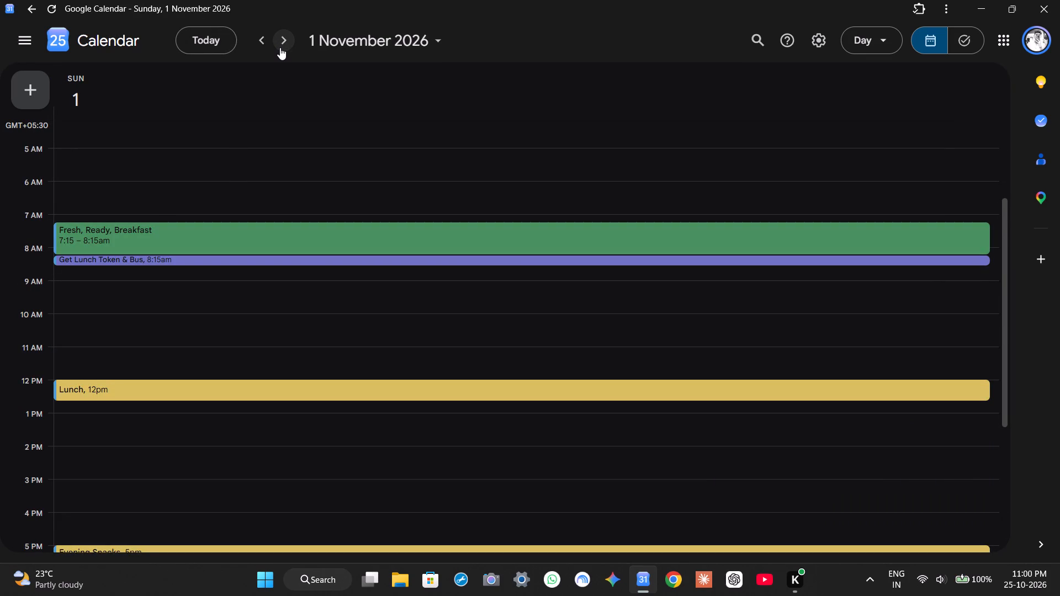
left_click(280, 47)
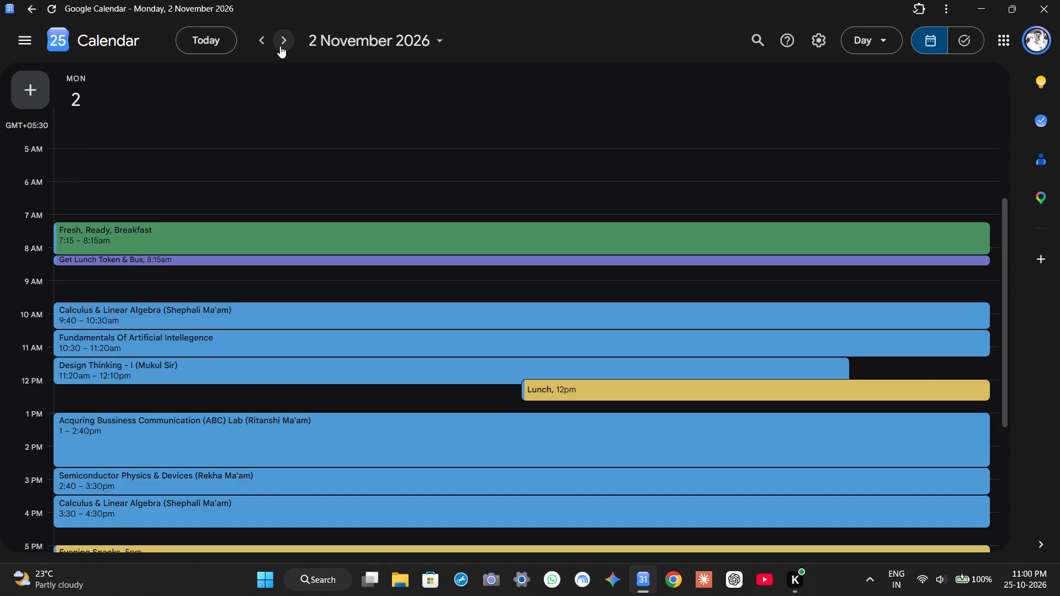
triple_click(280, 46)
triple_click(280, 46)
triple_click(280, 46)
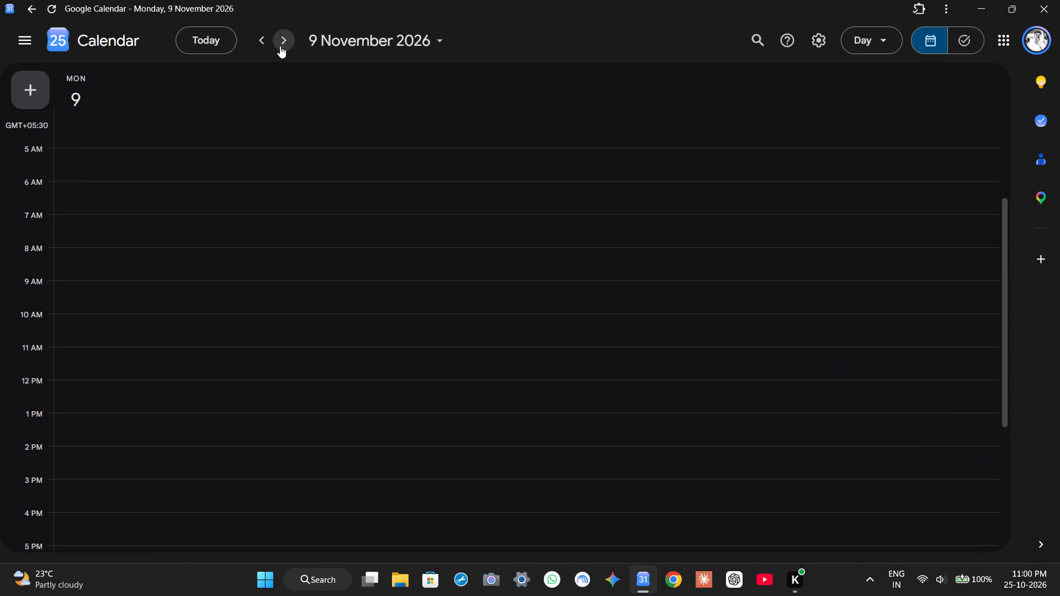
triple_click(280, 46)
triple_click(280, 46)
Compare the class timings on Monday 26 October with those on Monday 2 November 2026.
left_click(220, 41)
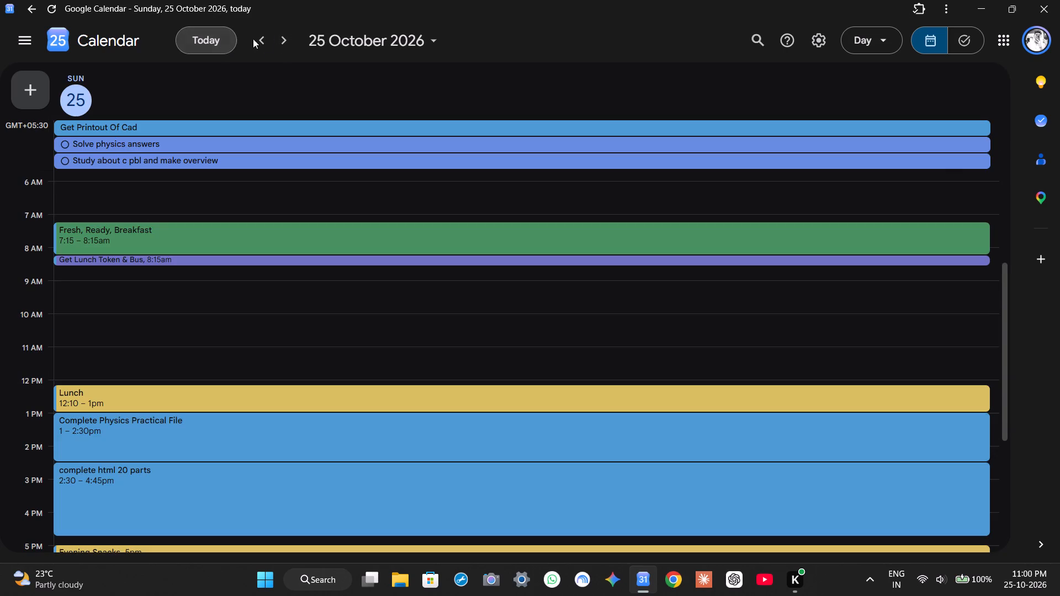
triple_click(274, 39)
triple_click(274, 39)
left_click(274, 39)
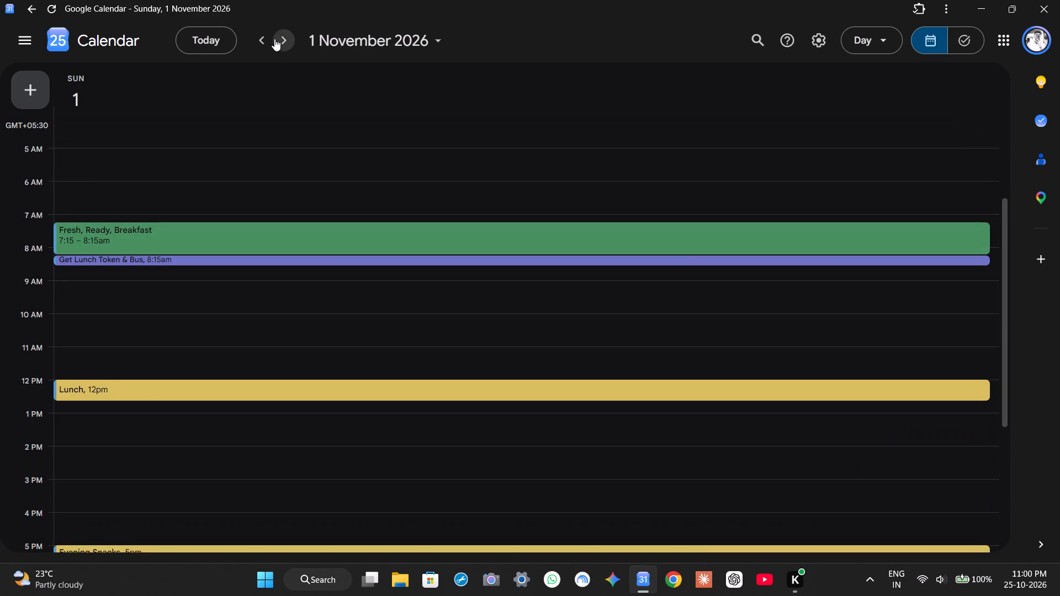
left_click(274, 39)
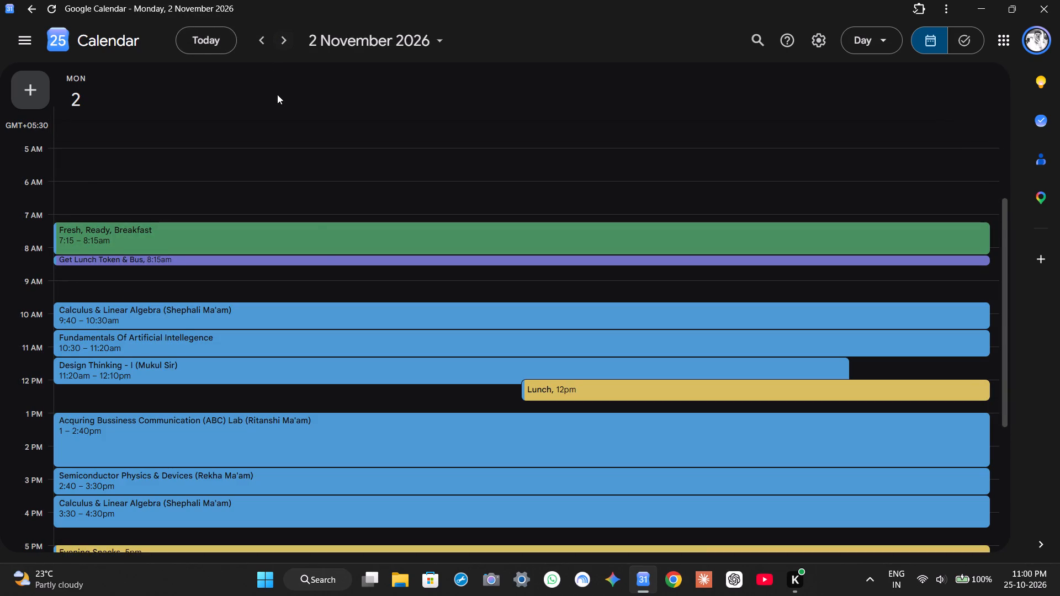
scroll(285, 192, "down", 1)
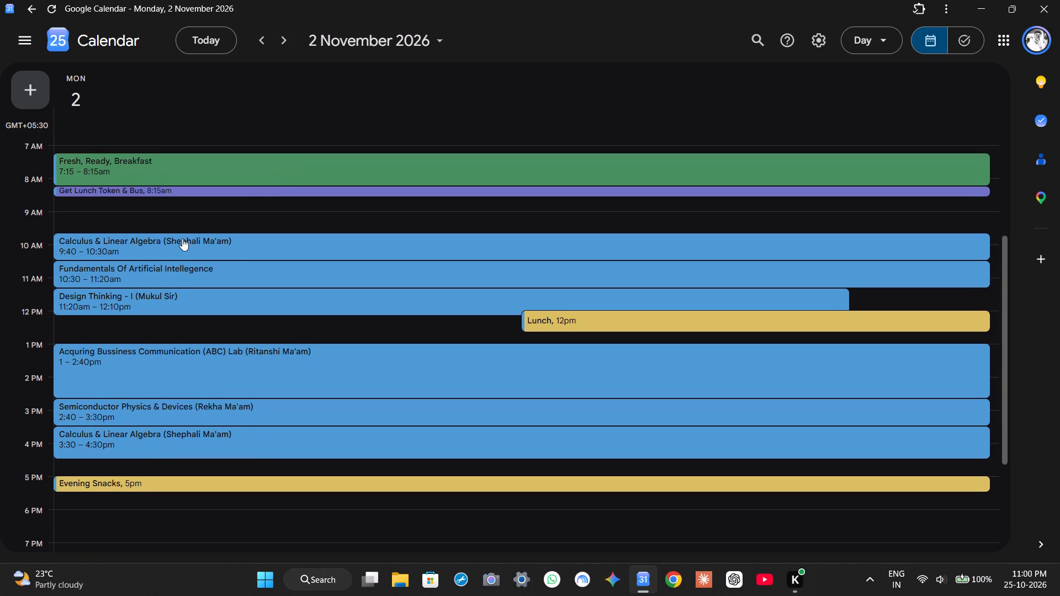
left_click(200, 41)
left_click(289, 45)
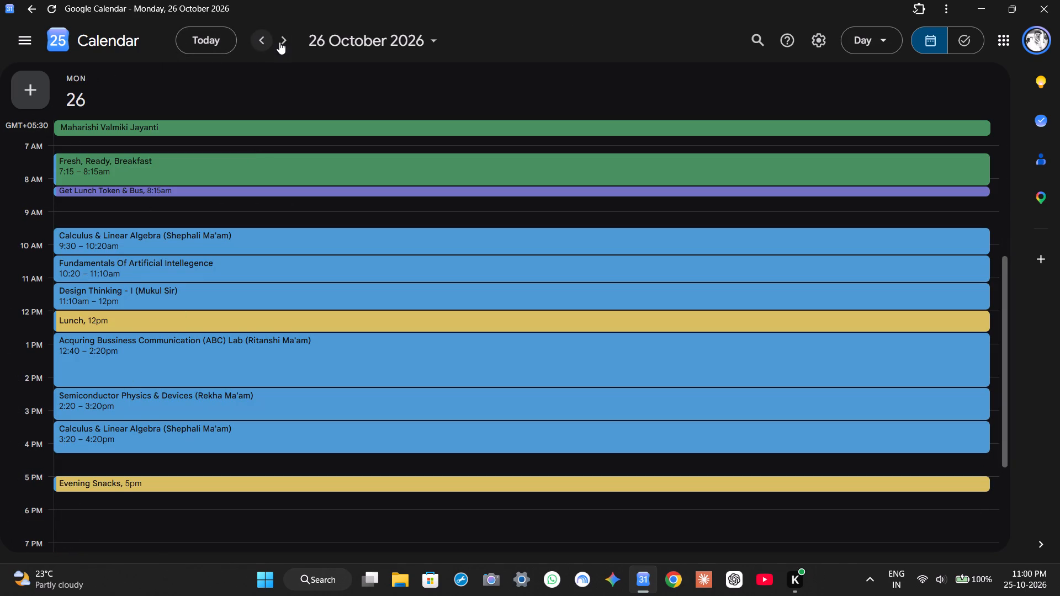
triple_click(284, 42)
triple_click(284, 42)
left_click(284, 42)
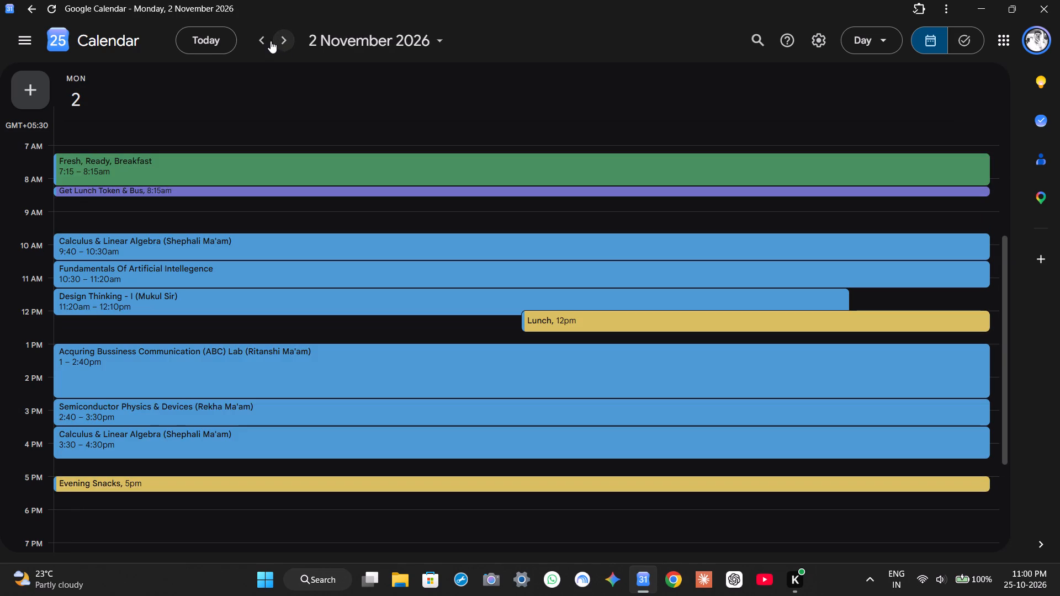
left_click(261, 40)
left_click(279, 39)
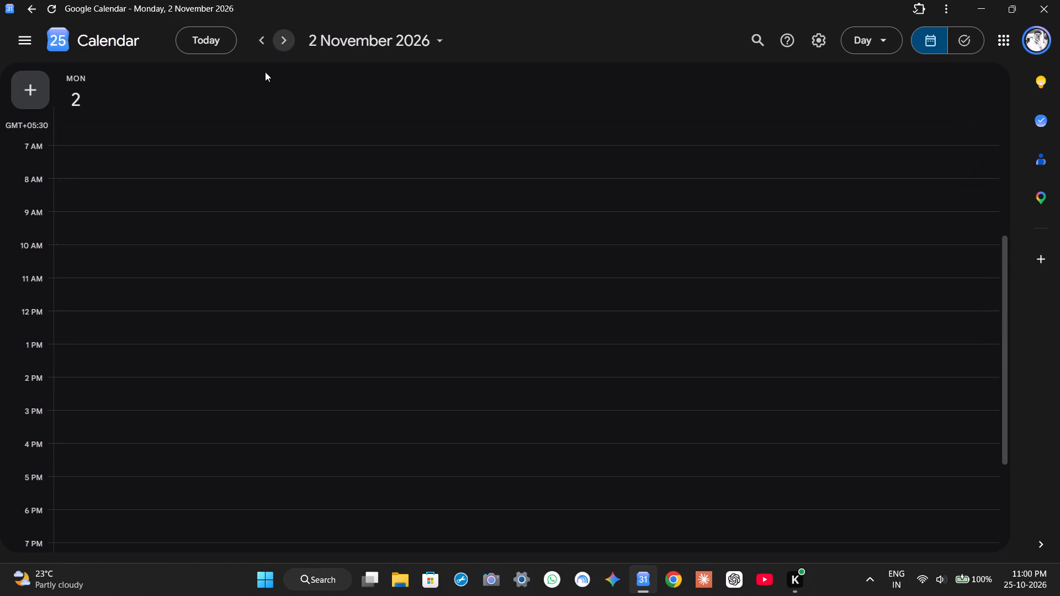
Delete all six class events on 2 November 2026, from the 9:40am Calculus & Linear Algebra to the 3:30pm one, keeping the meal and bus events.
right_click(221, 236)
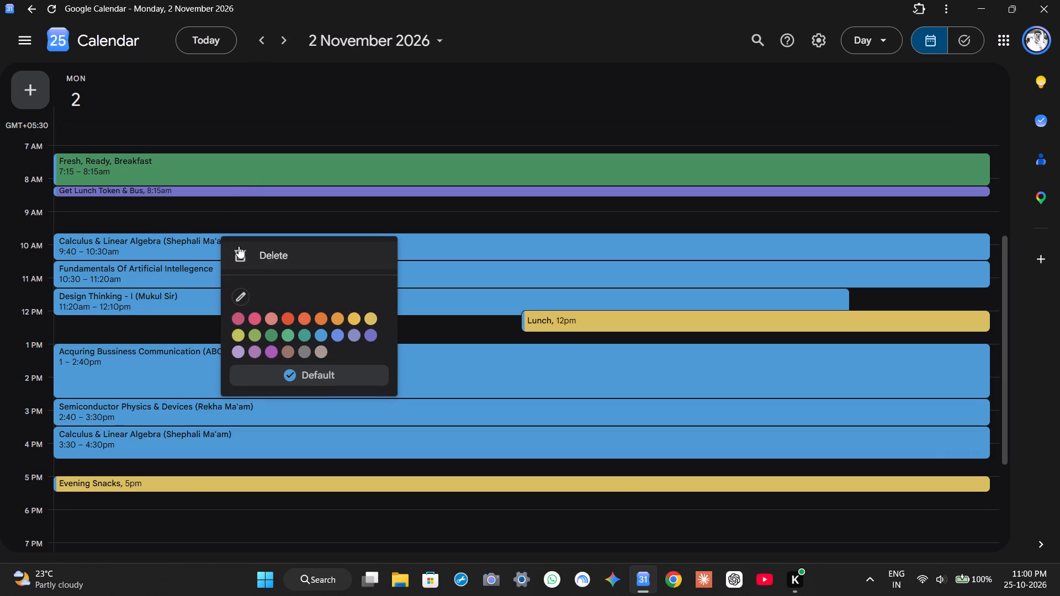
left_click(258, 250)
right_click(226, 263)
left_click(264, 285)
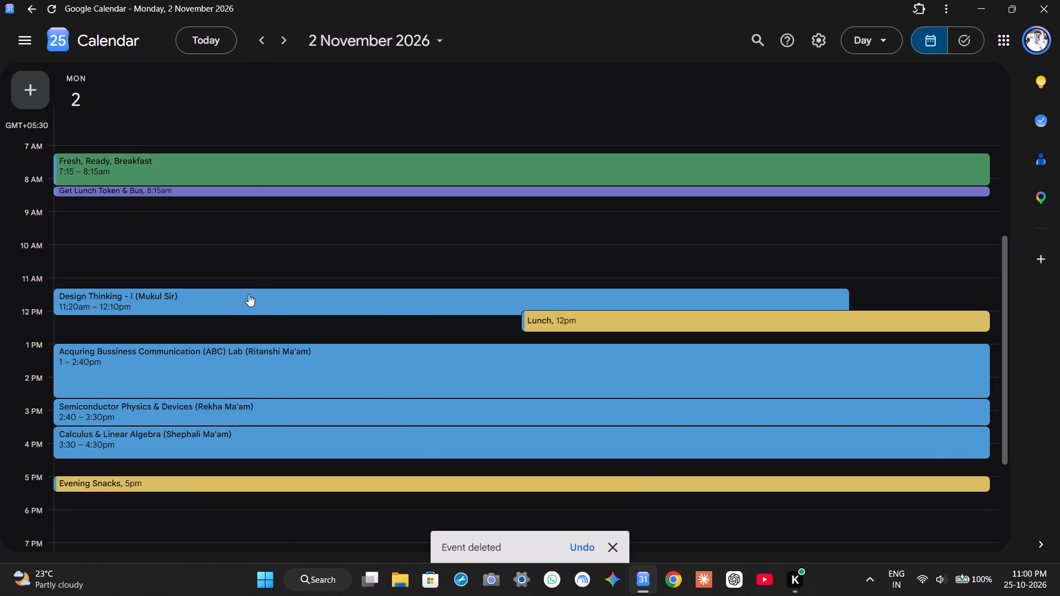
right_click(247, 296)
left_click(276, 316)
right_click(266, 368)
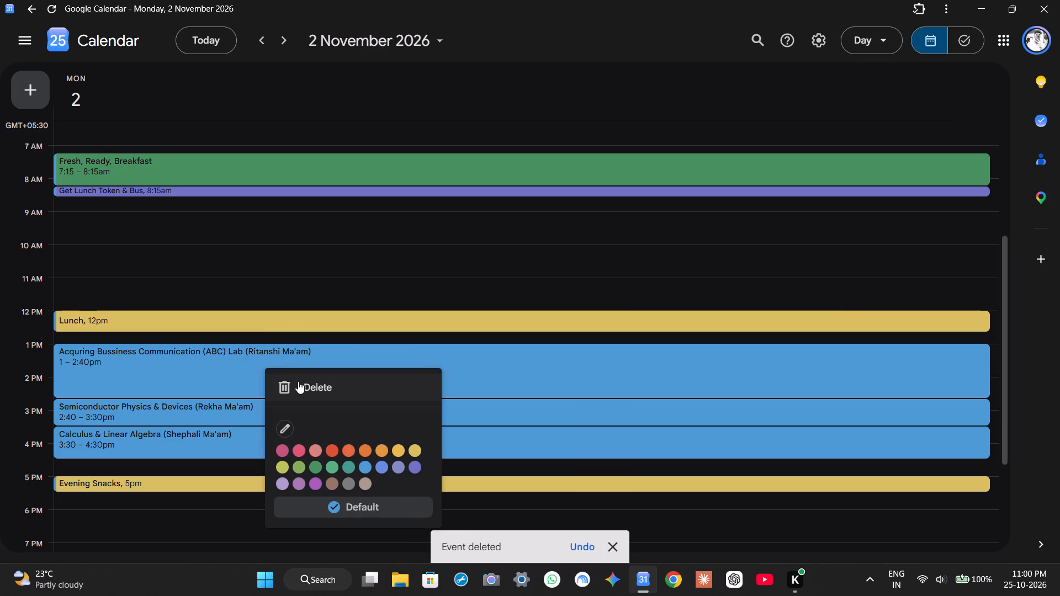
left_click(299, 382)
right_click(280, 416)
left_click(320, 406)
right_click(280, 441)
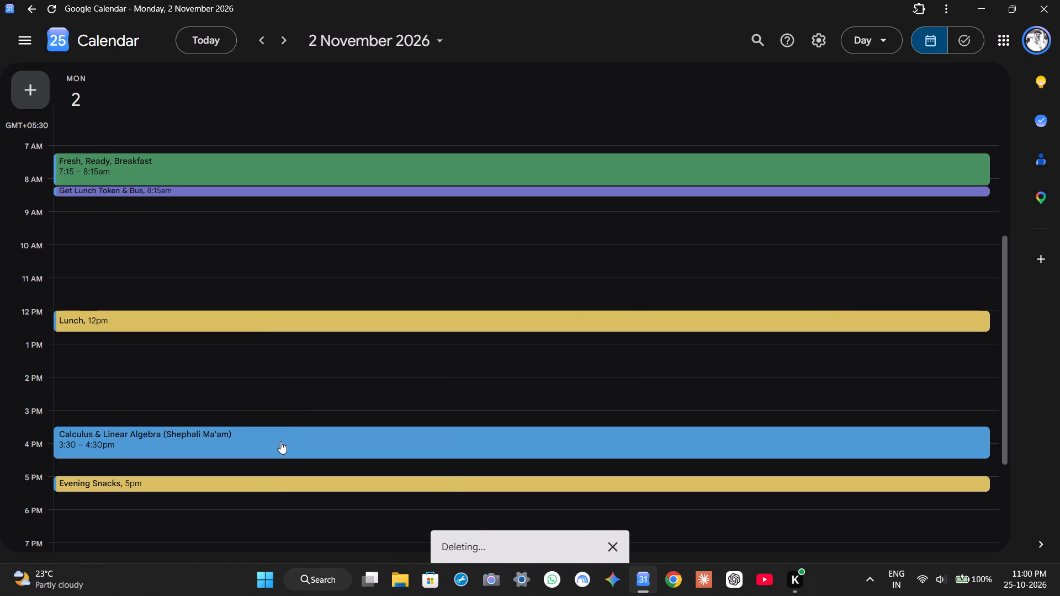
left_click(317, 395)
Delete all six class events on 3 November 2026, from the 9:40am ABC Lab (101) to the 3:30pm Semiconductor Physics & Devices.
left_click(286, 38)
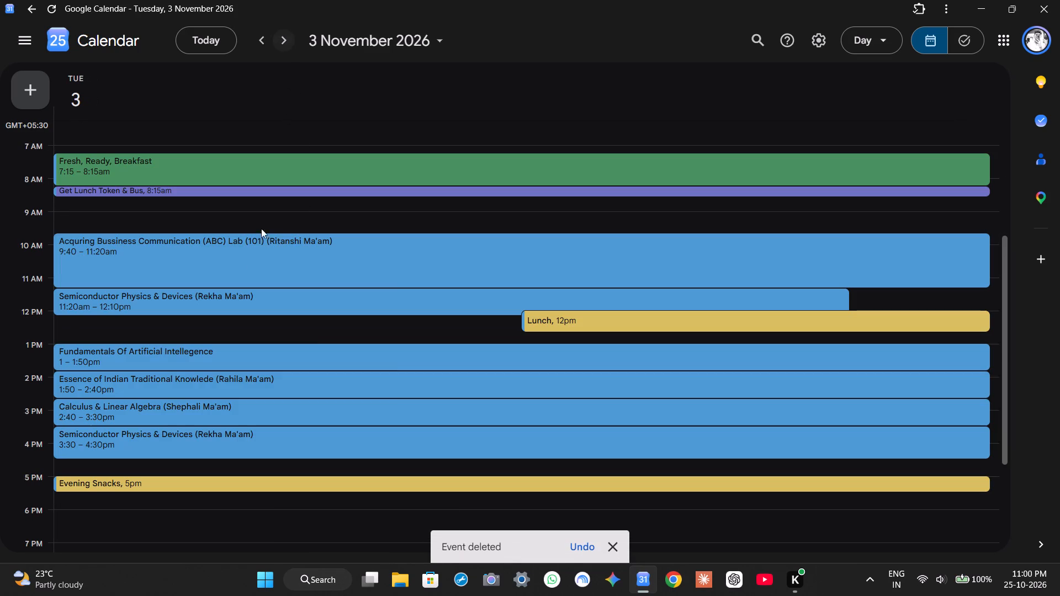
right_click(242, 259)
left_click(283, 278)
right_click(277, 299)
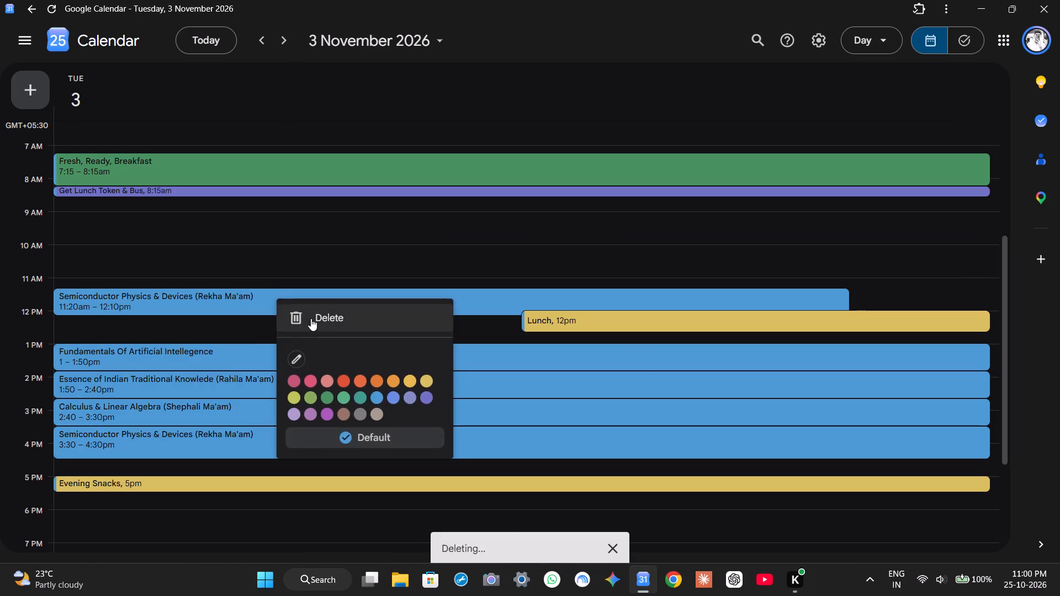
left_click(311, 318)
right_click(291, 357)
left_click(312, 372)
right_click(301, 379)
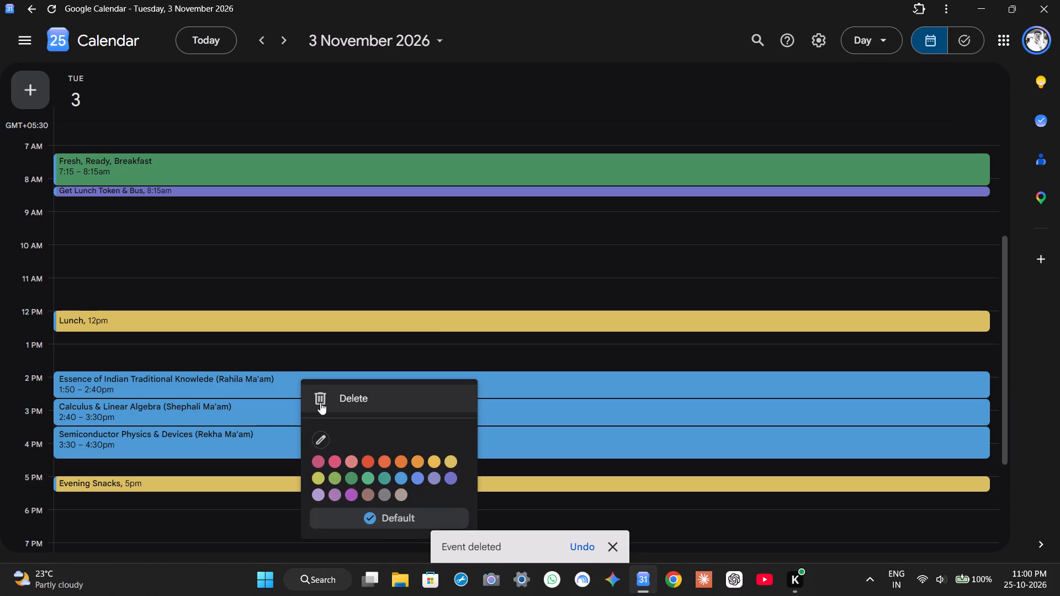
left_click(320, 402)
right_click(309, 410)
left_click(349, 397)
right_click(325, 433)
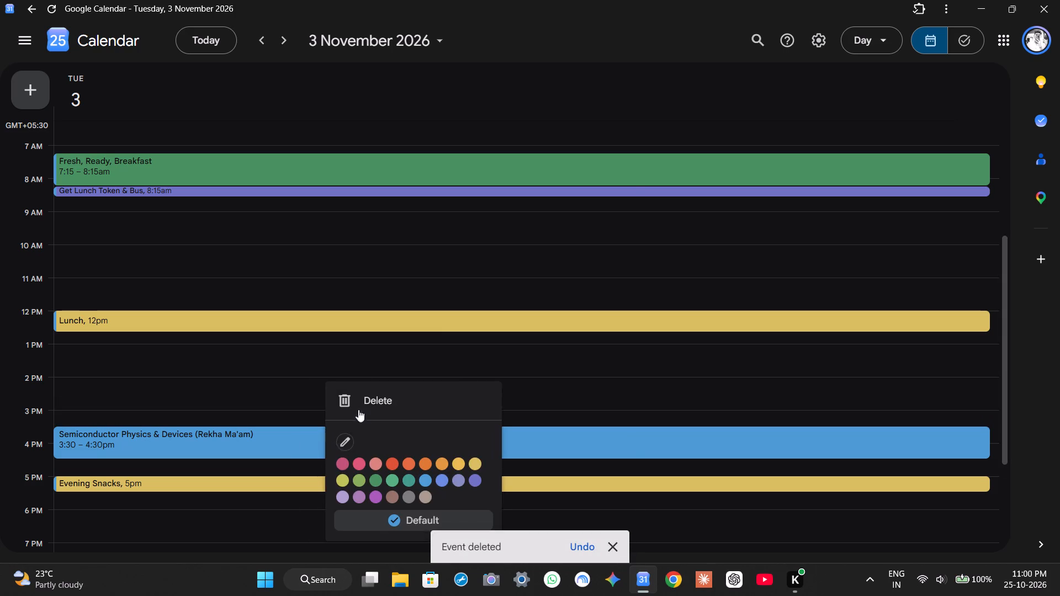
left_click(358, 405)
Delete all five class events on 4 November 2026, from the 9:40am Web Designing (Lab 102) to the 2:40pm Design Thinking - I.
left_click(278, 44)
right_click(273, 248)
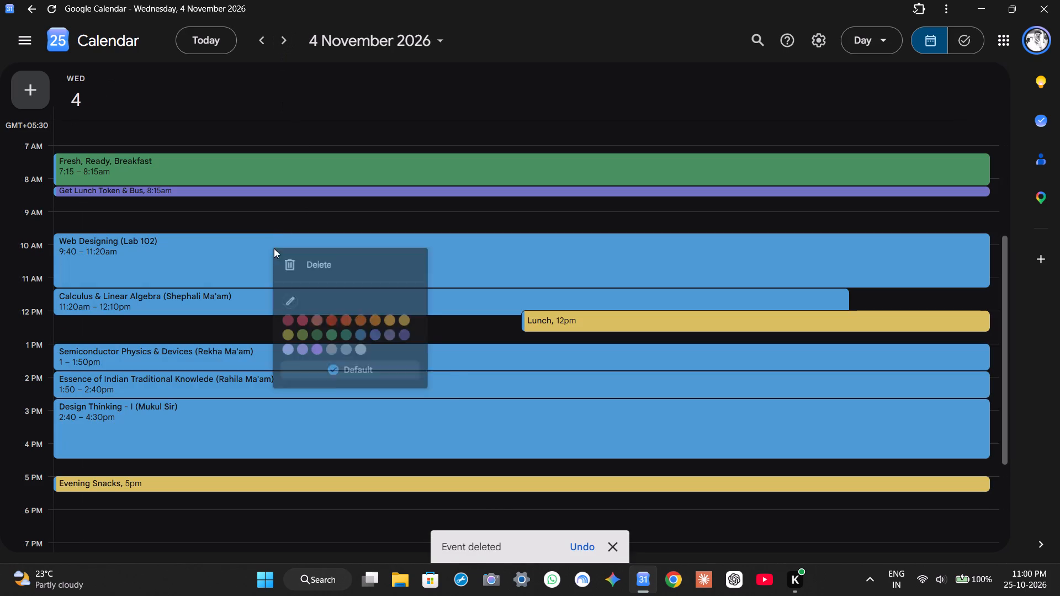
left_click(314, 272)
right_click(304, 298)
left_click(331, 320)
right_click(314, 358)
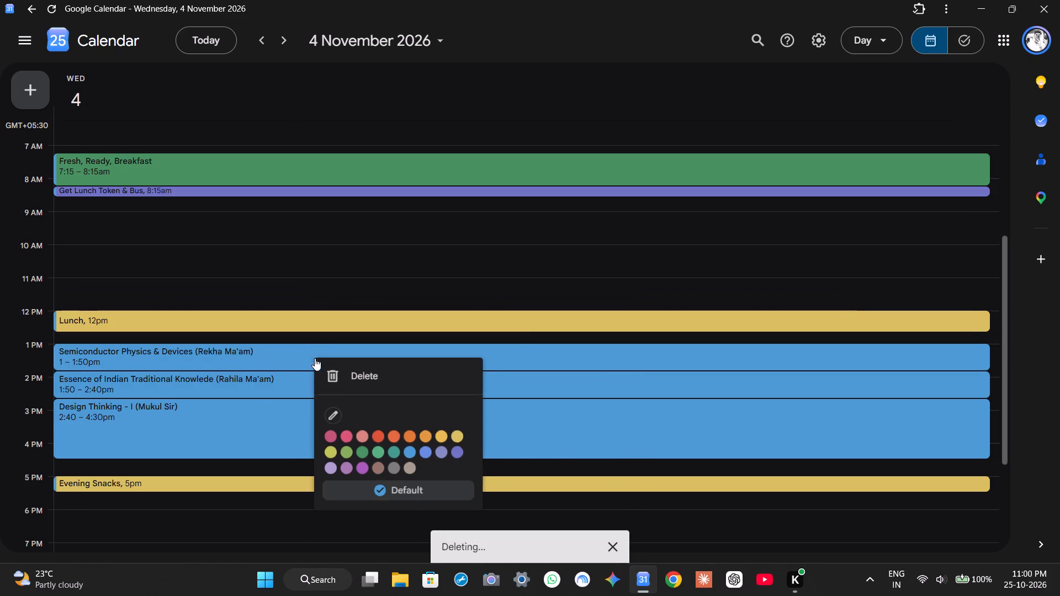
left_click(342, 380)
right_click(328, 381)
left_click(353, 402)
right_click(335, 420)
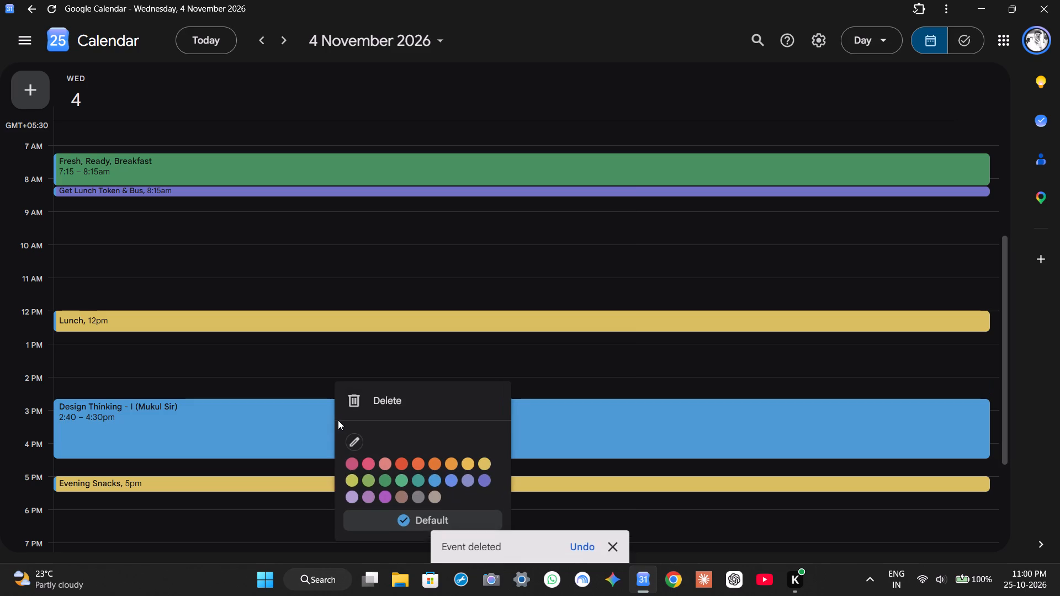
left_click(381, 402)
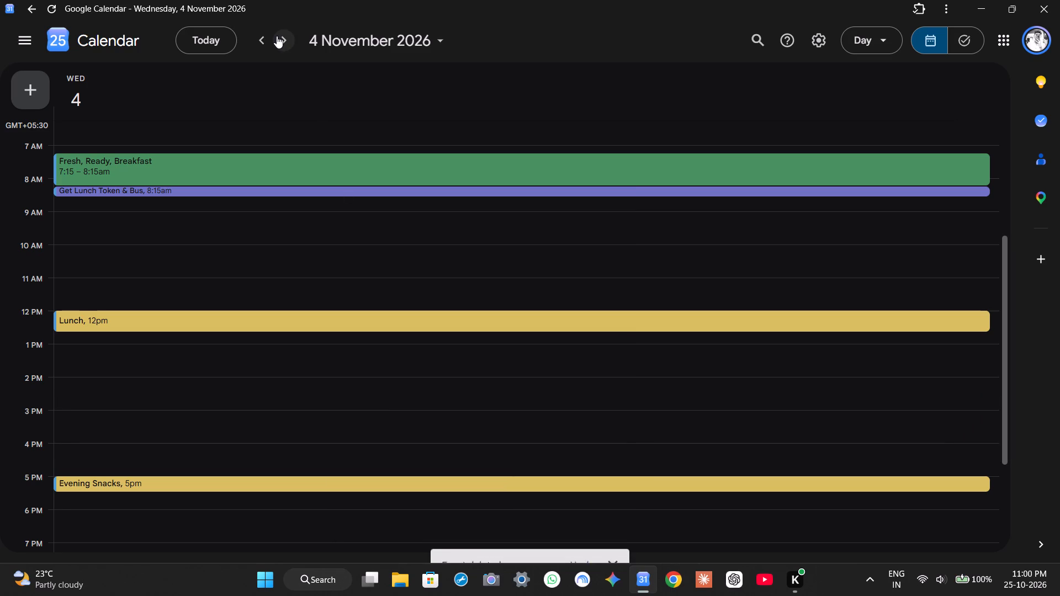
Delete all five class events on 5 November 2026, from the 9:40am Semiconductor Physics & Devices (Lab 117) to the 3:30pm Calculus & Linear Algebra.
left_click(277, 36)
right_click(220, 242)
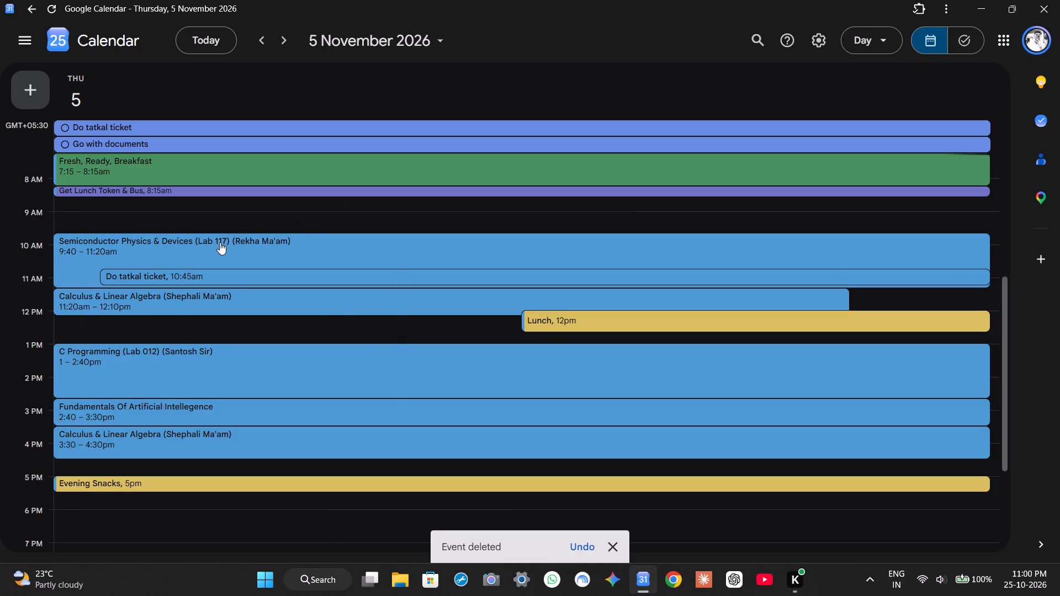
left_click(260, 269)
right_click(203, 295)
left_click(237, 313)
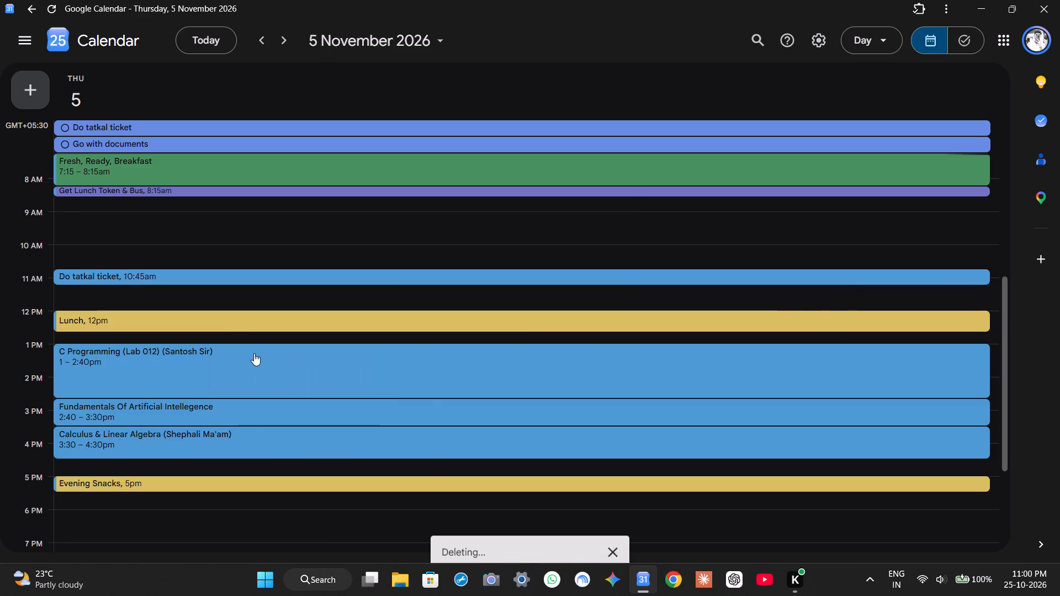
right_click(255, 354)
left_click(272, 376)
right_click(267, 419)
left_click(299, 401)
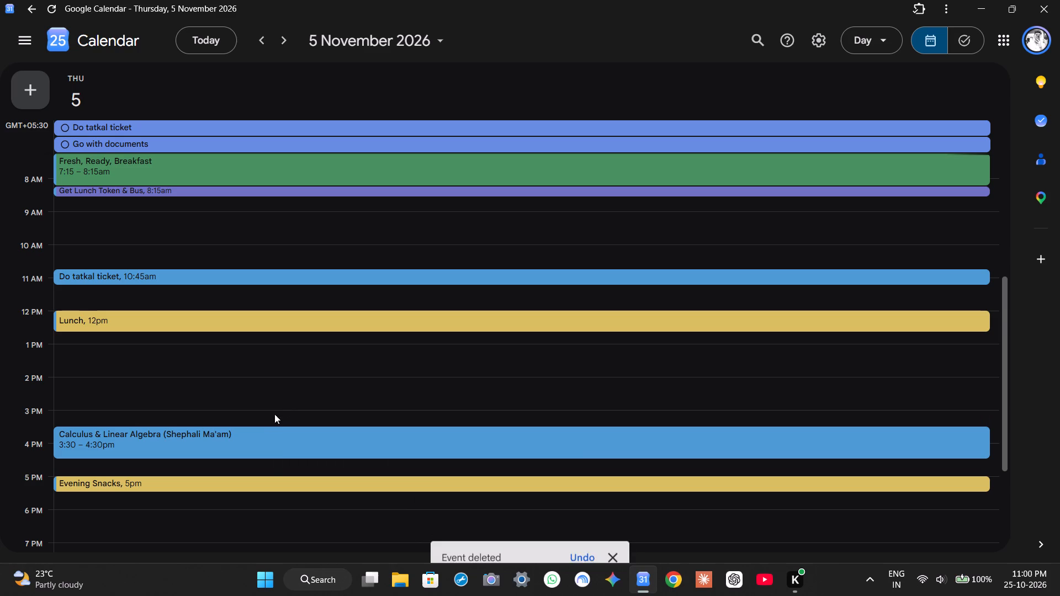
right_click(276, 441)
left_click(309, 407)
Rename the 10:45am Do tatkal ticket event on 5 November 2026 as "Do tatkal ticket by putting wallet money" and save it.
left_click(197, 276)
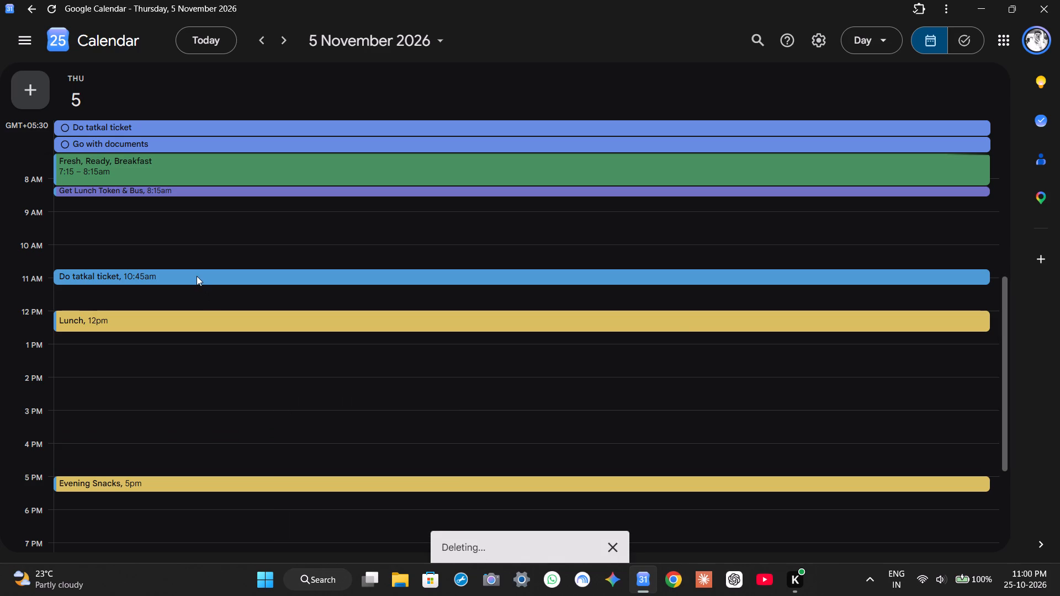
left_click(528, 227)
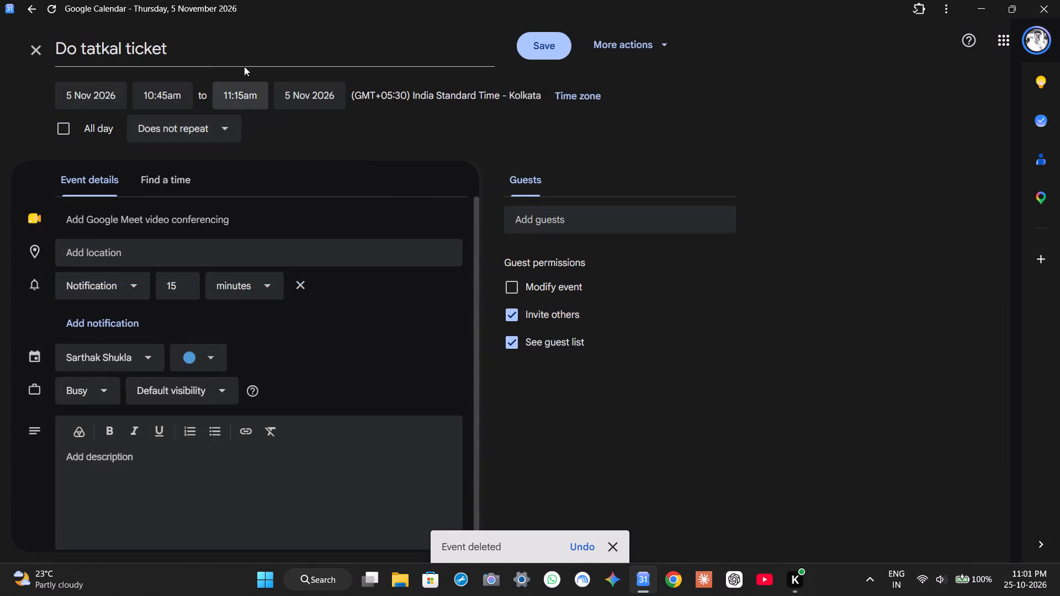
left_click(222, 47)
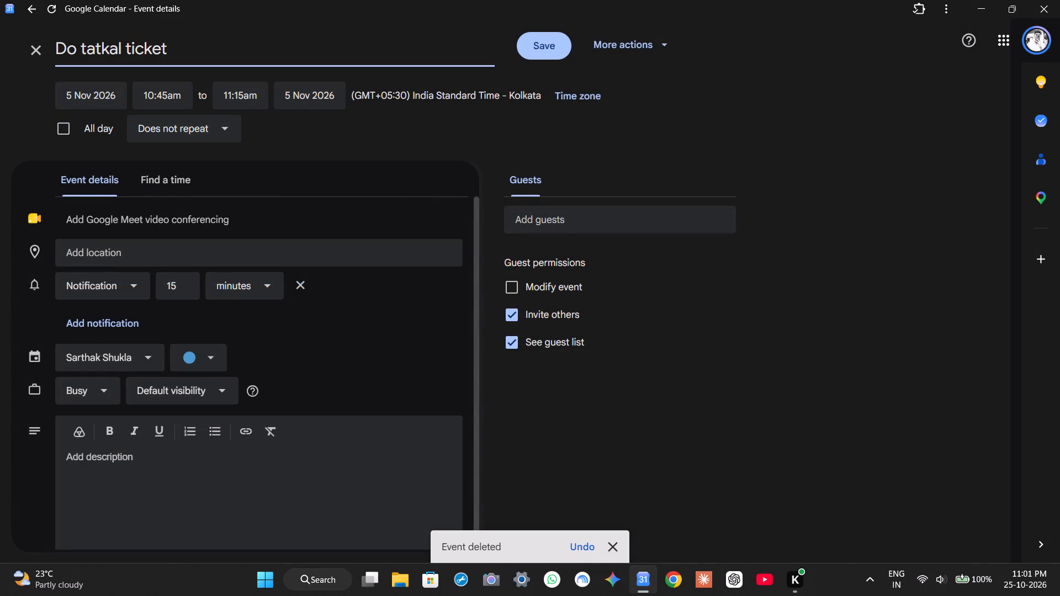
key("space")
type("by")
key("space")
type("putting")
key("space")
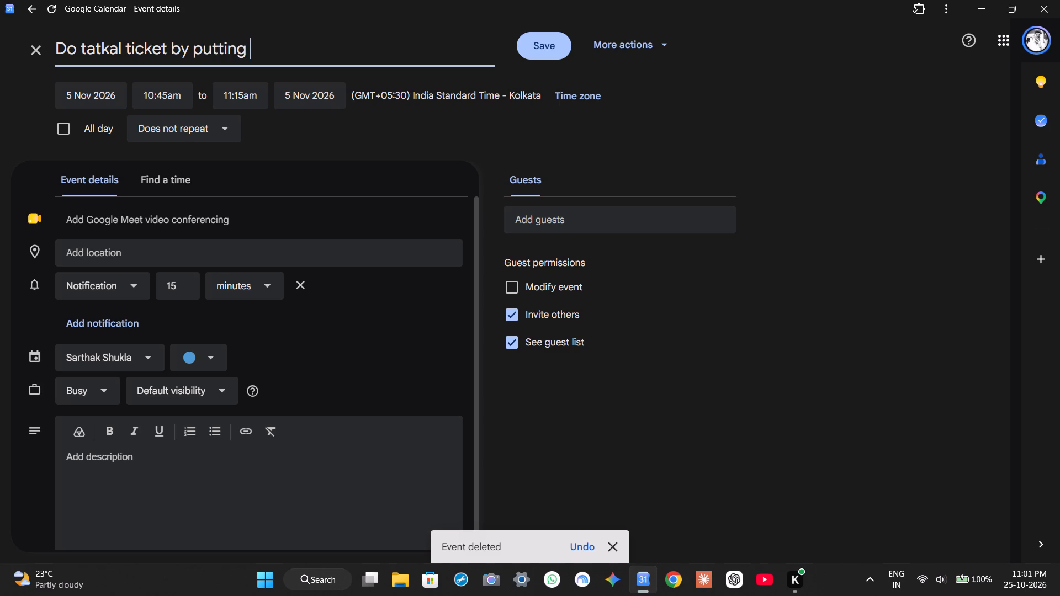
type("wallet money")
key("Return")
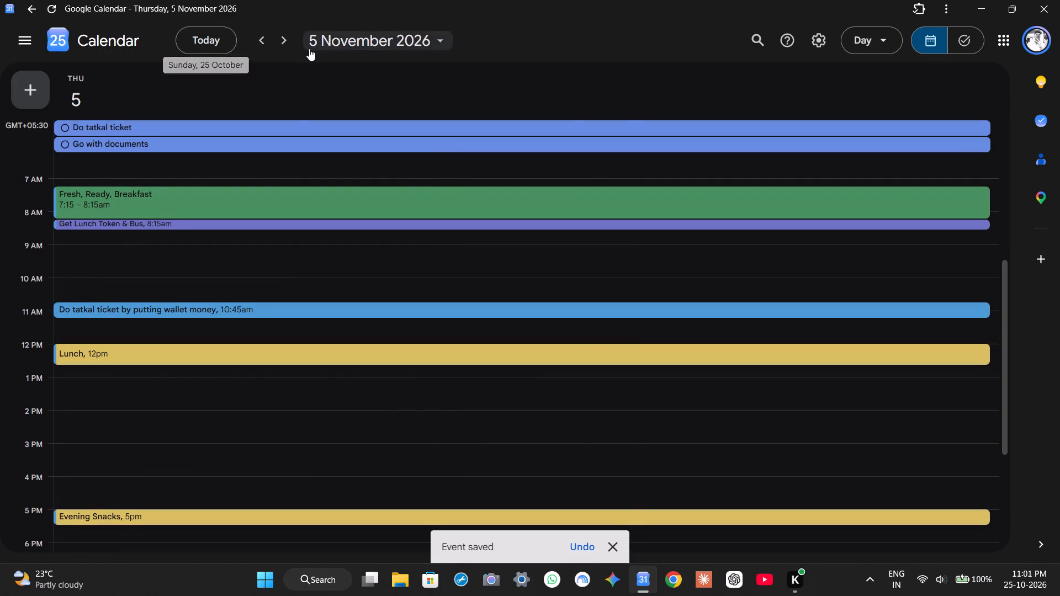
Delete all five class events on 6 November 2026, from the 9:40am C Programming (Lab 302) to the 3:30pm Design Thinking - I.
left_click(291, 40)
right_click(203, 272)
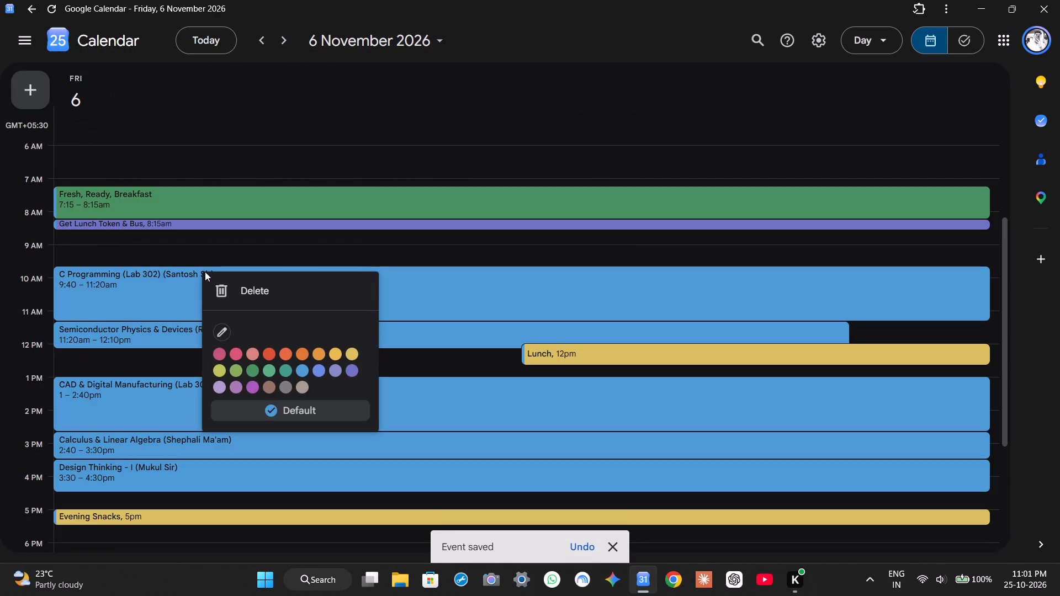
left_click(229, 288)
right_click(193, 331)
left_click(213, 345)
right_click(202, 407)
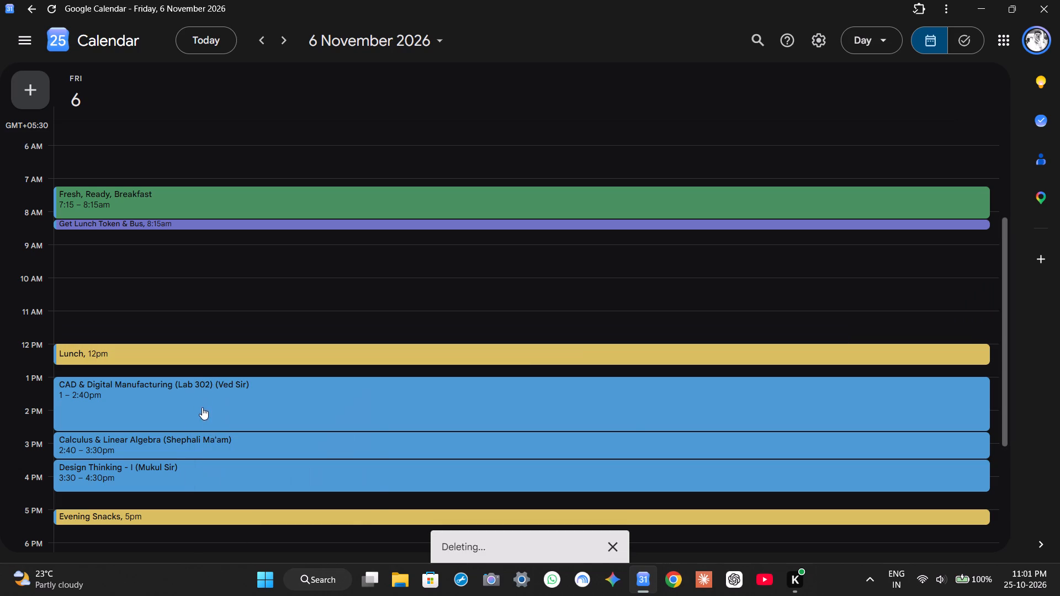
left_click(240, 400)
right_click(226, 441)
left_click(272, 407)
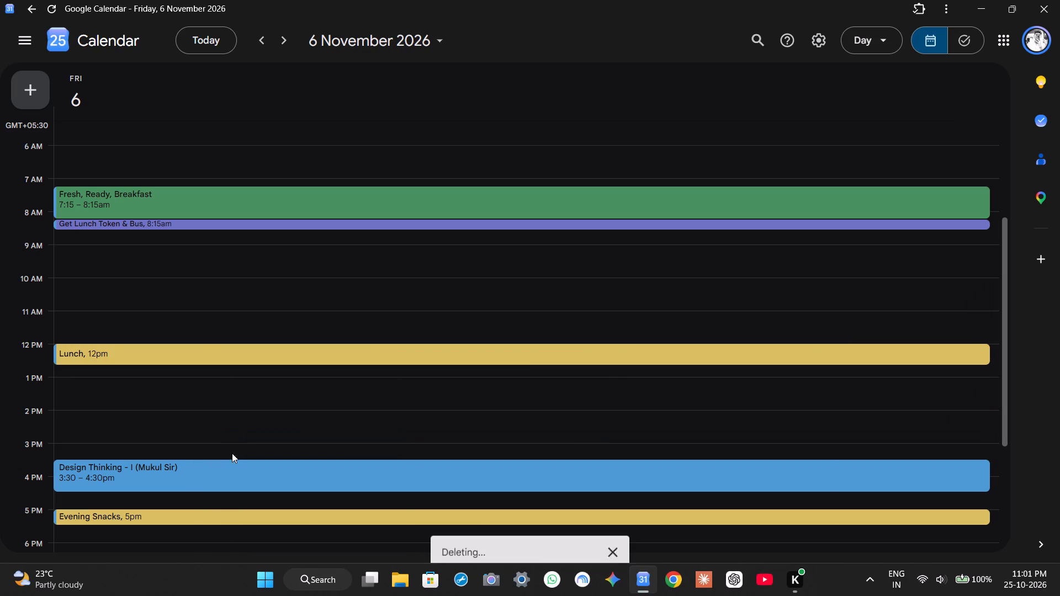
right_click(232, 468)
left_click(254, 401)
Delete all class events on 7 November 2026, through the 3:30pm Design Thinking - I, keeping the meal and bus events.
left_click(288, 34)
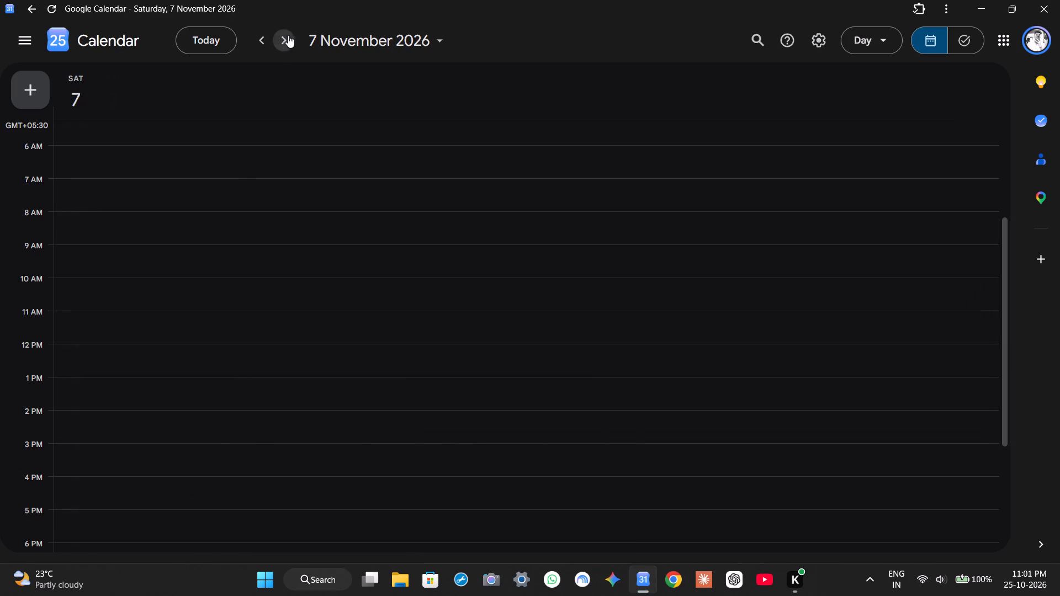
right_click(201, 276)
left_click(218, 291)
right_click(217, 302)
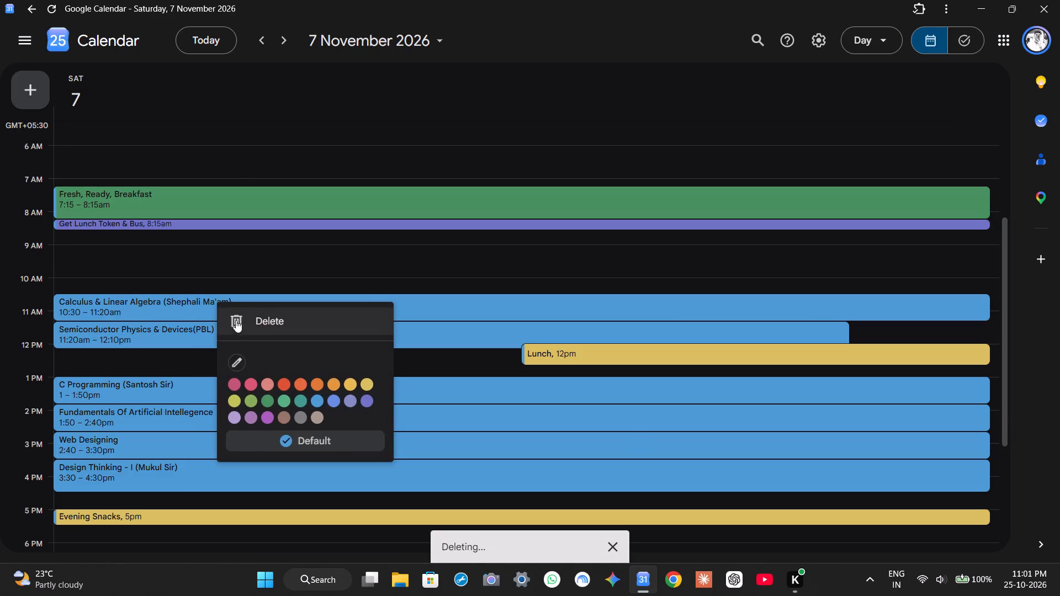
left_click(238, 321)
right_click(236, 336)
left_click(257, 350)
right_click(241, 390)
left_click(259, 405)
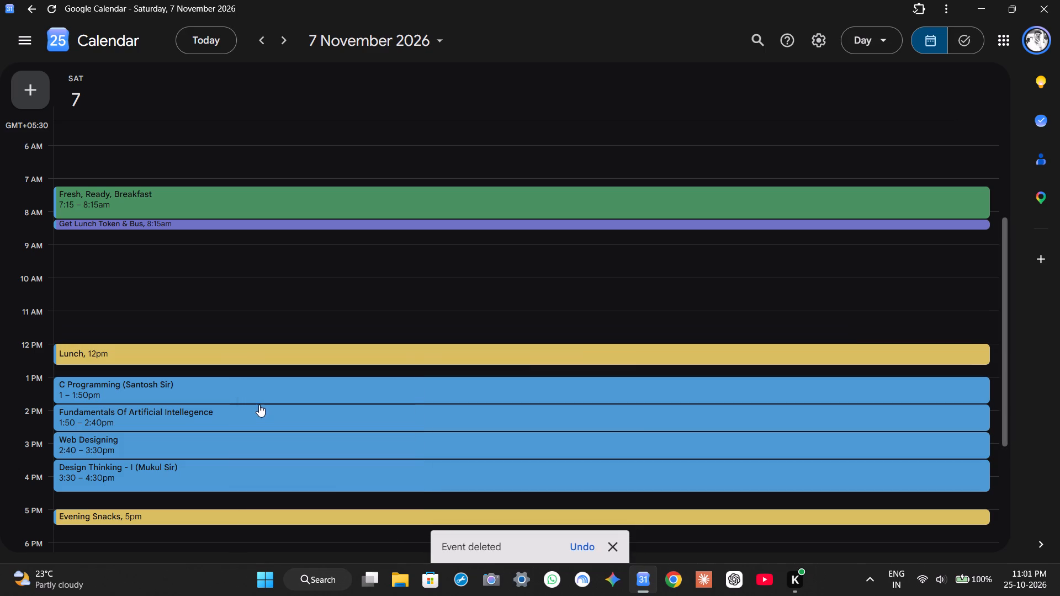
right_click(255, 411)
left_click(287, 397)
right_click(258, 440)
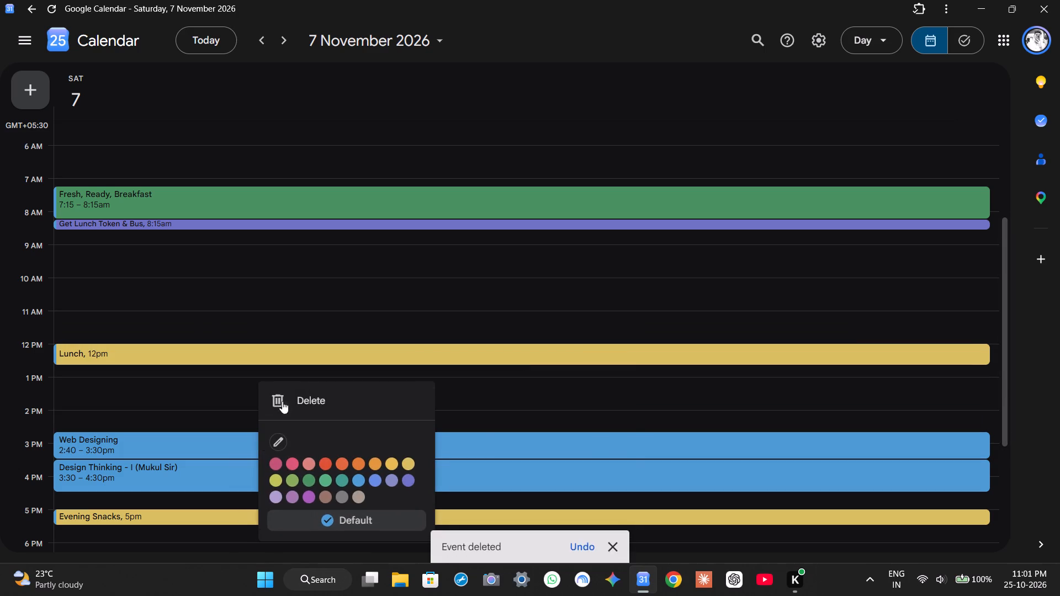
left_click(284, 396)
right_click(267, 471)
left_click(305, 401)
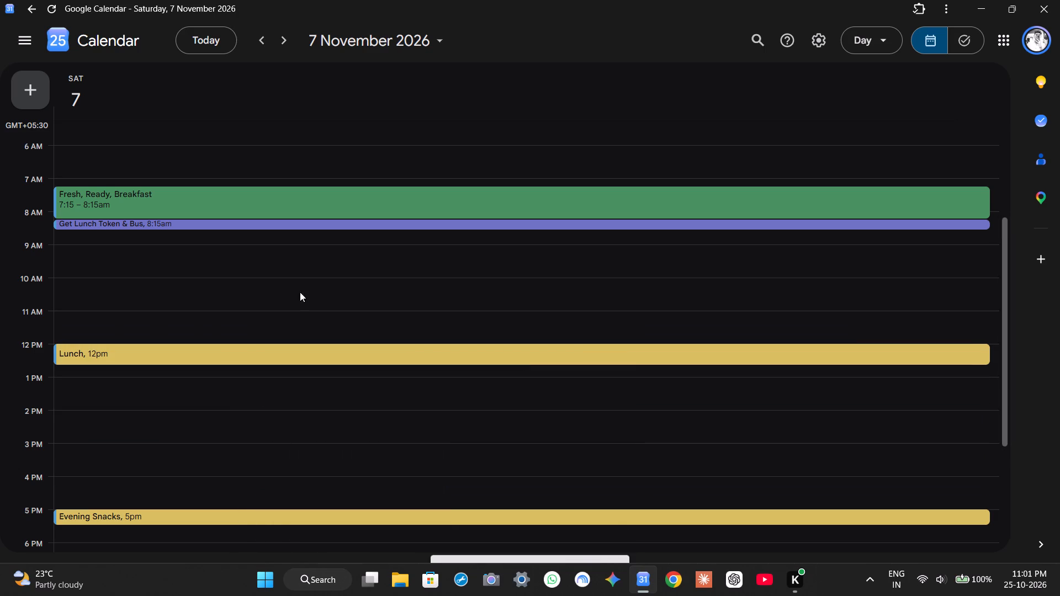
Check the days after 7 November 2026 for leftover classes, and view the class schedule on 26 October 2026.
left_click(280, 45)
left_click(280, 45)
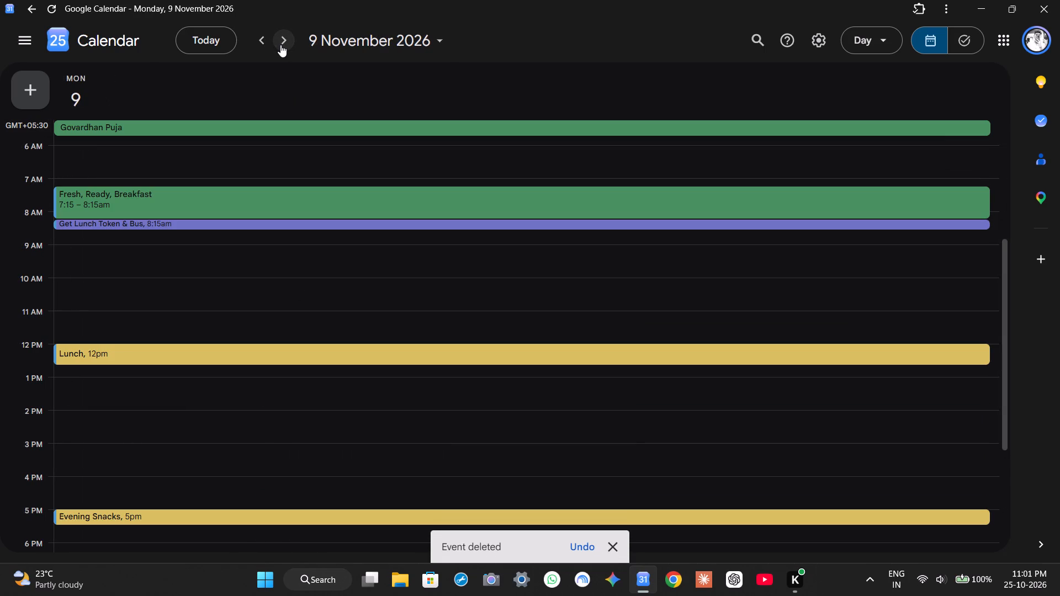
left_click(280, 45)
triple_click(262, 46)
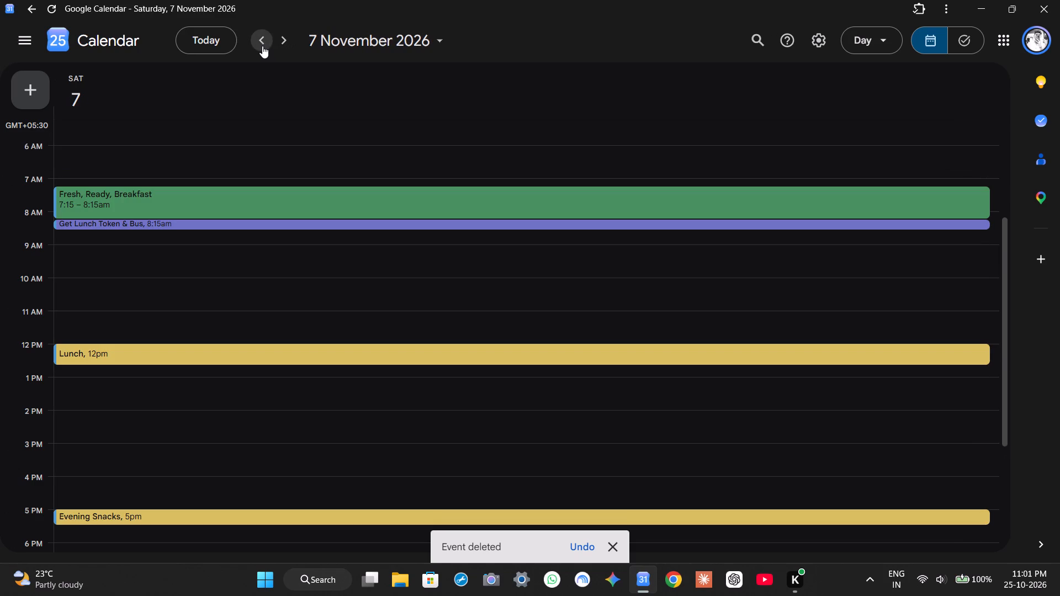
left_click(220, 43)
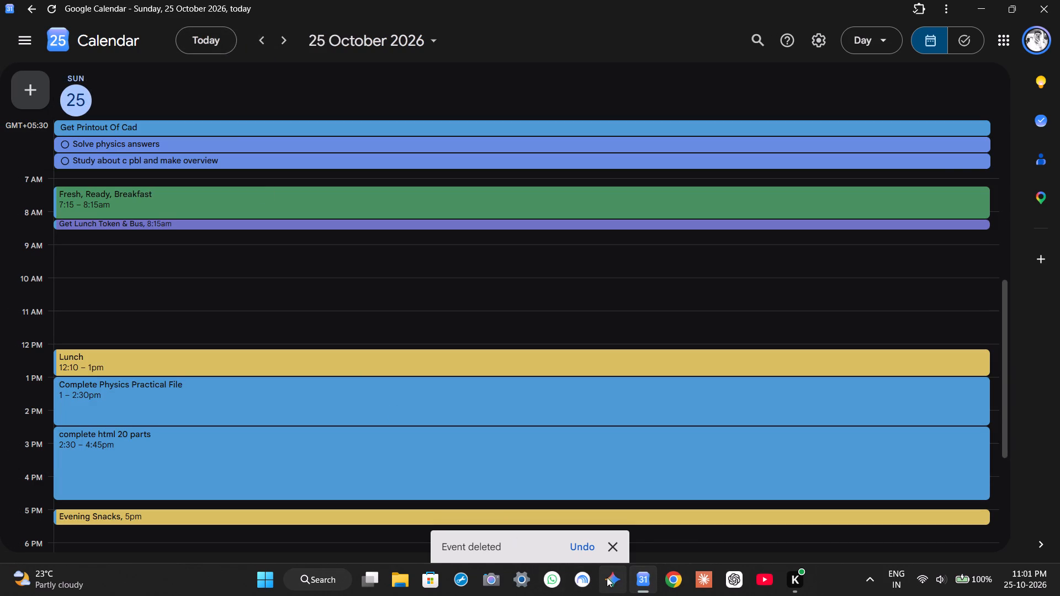
left_click(282, 30)
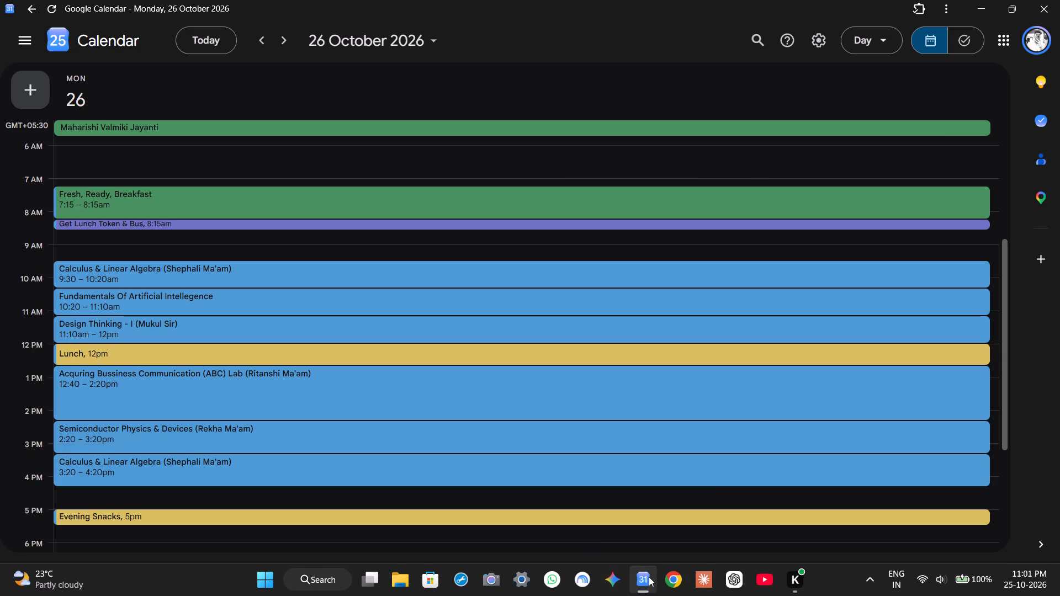
left_click(618, 575)
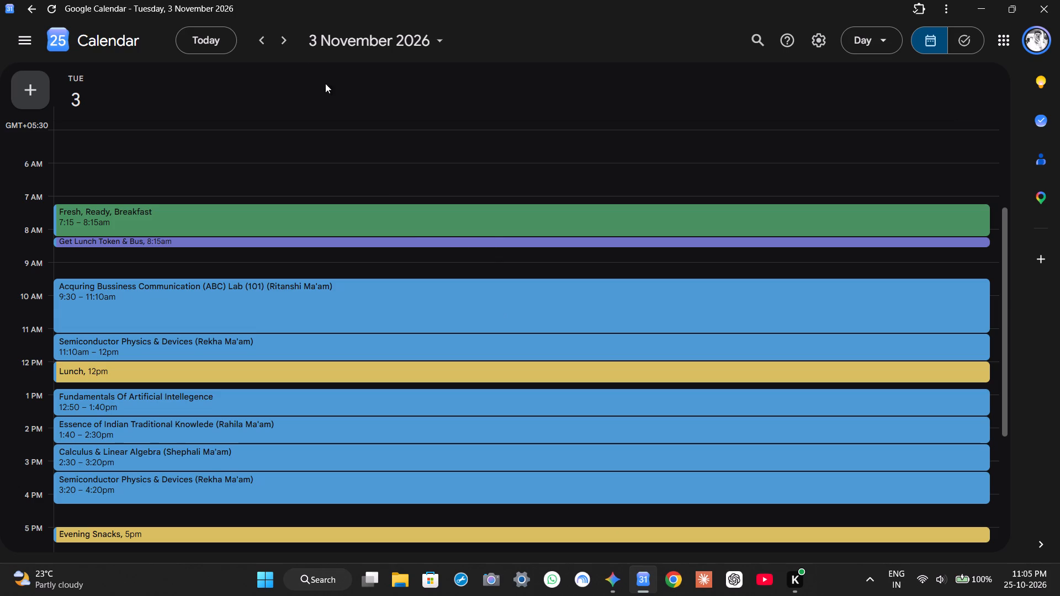
left_click(279, 38)
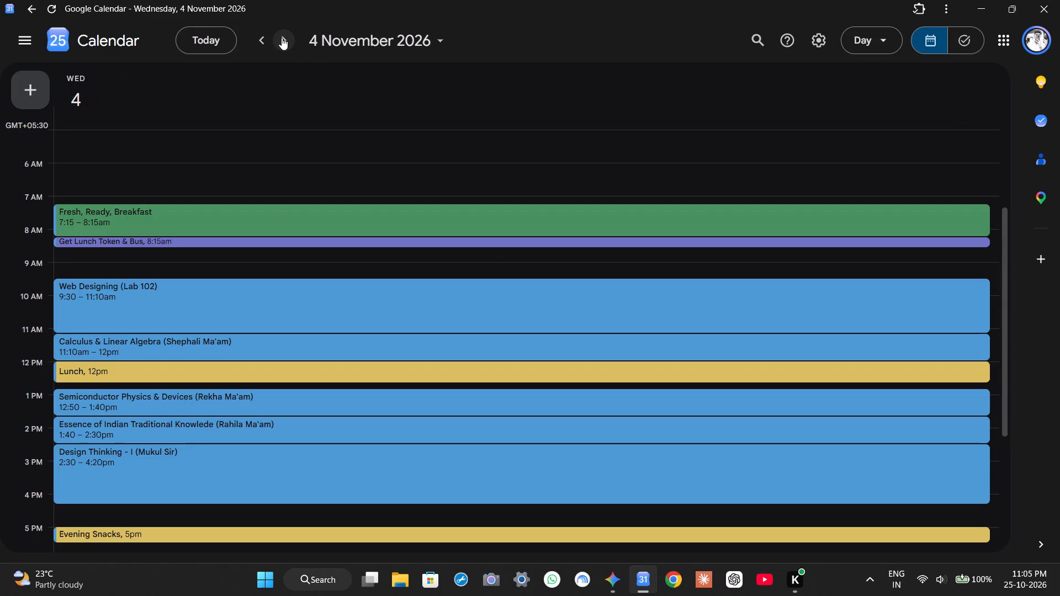
left_click(263, 38)
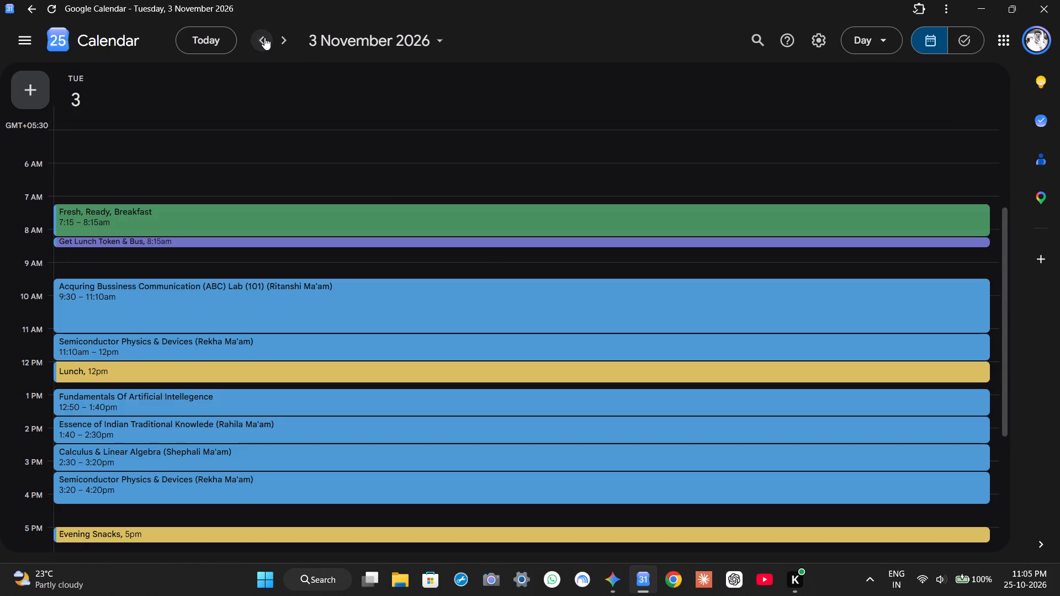
left_click(264, 38)
left_click(281, 38)
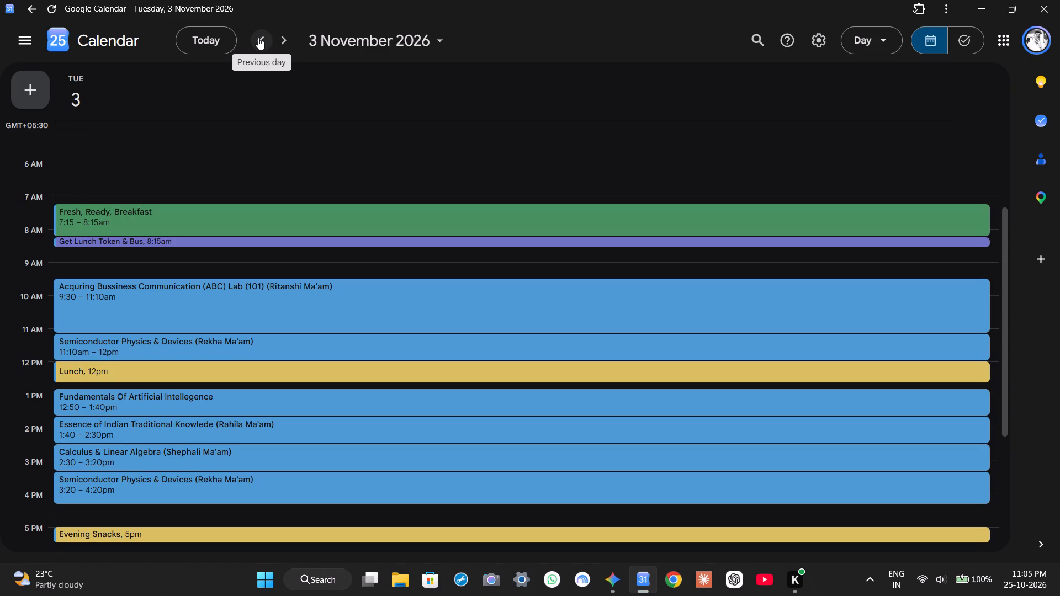
left_click(222, 38)
left_click(283, 39)
left_click(283, 39)
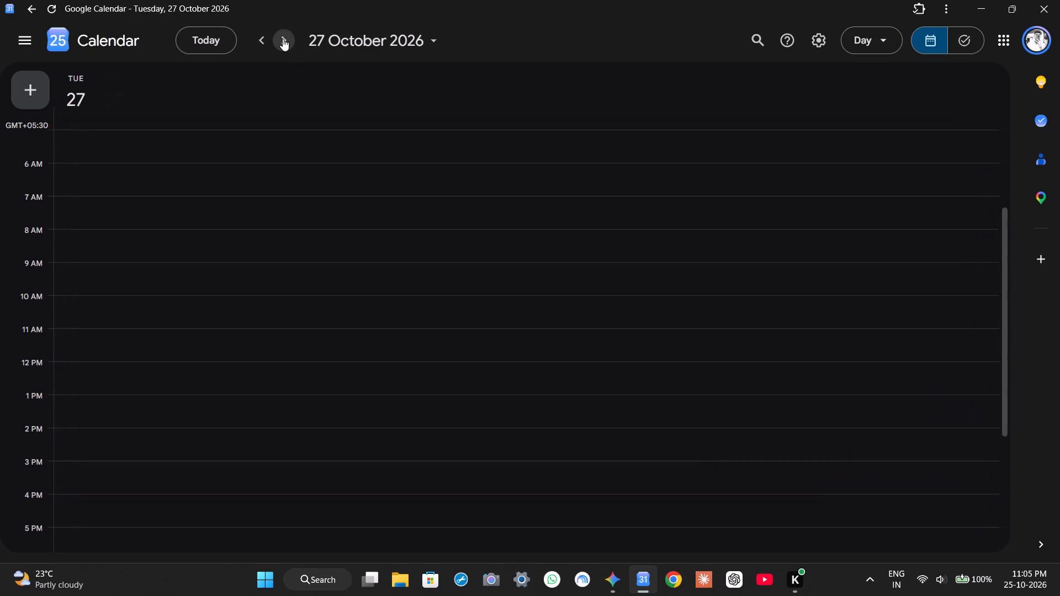
left_click(283, 39)
left_click(283, 39)
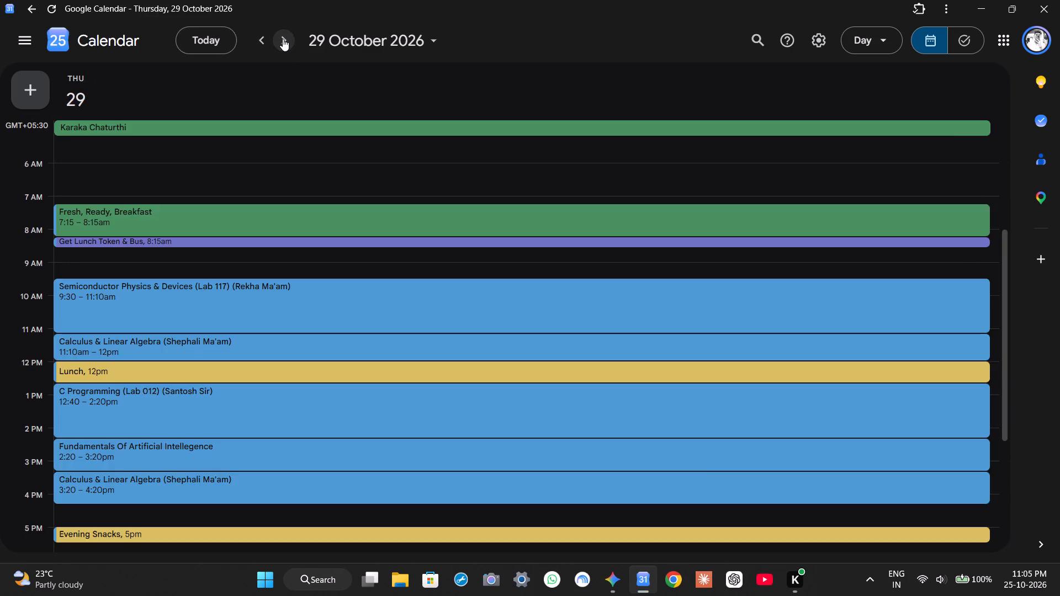
left_click(283, 39)
left_click(283, 39)
triple_click(283, 39)
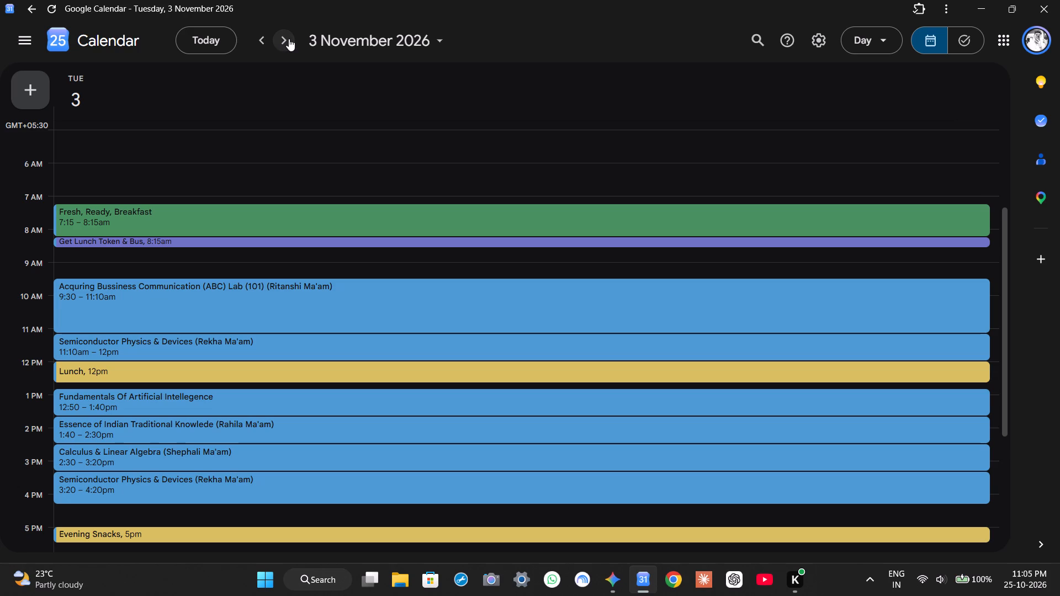
Go back to today's date and move forward through the days to check the duplicated classes on 5 and 6 November 2026.
left_click(217, 38)
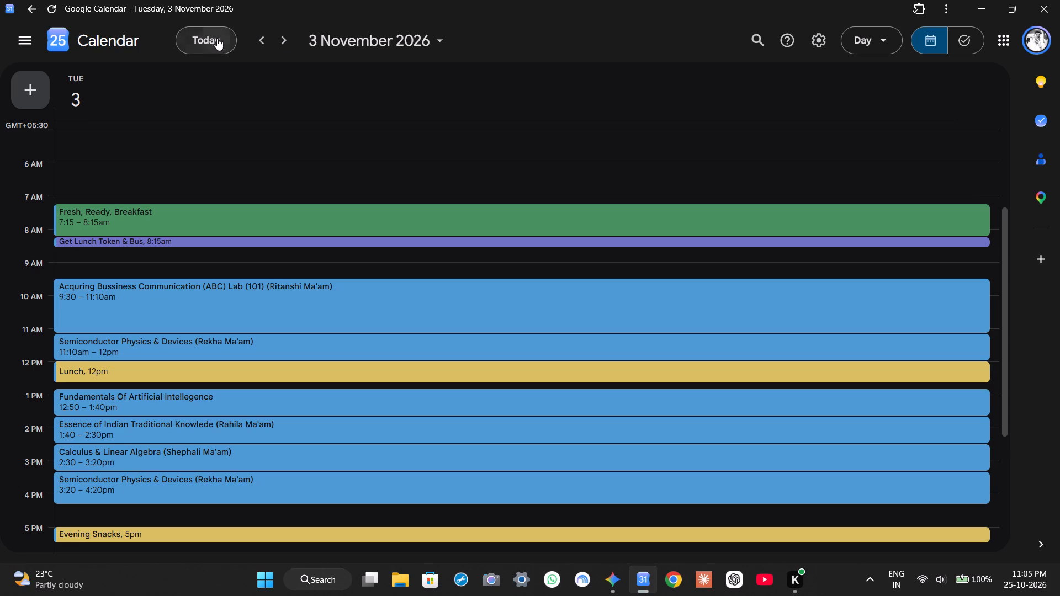
triple_click(282, 40)
triple_click(282, 40)
triple_click(282, 40)
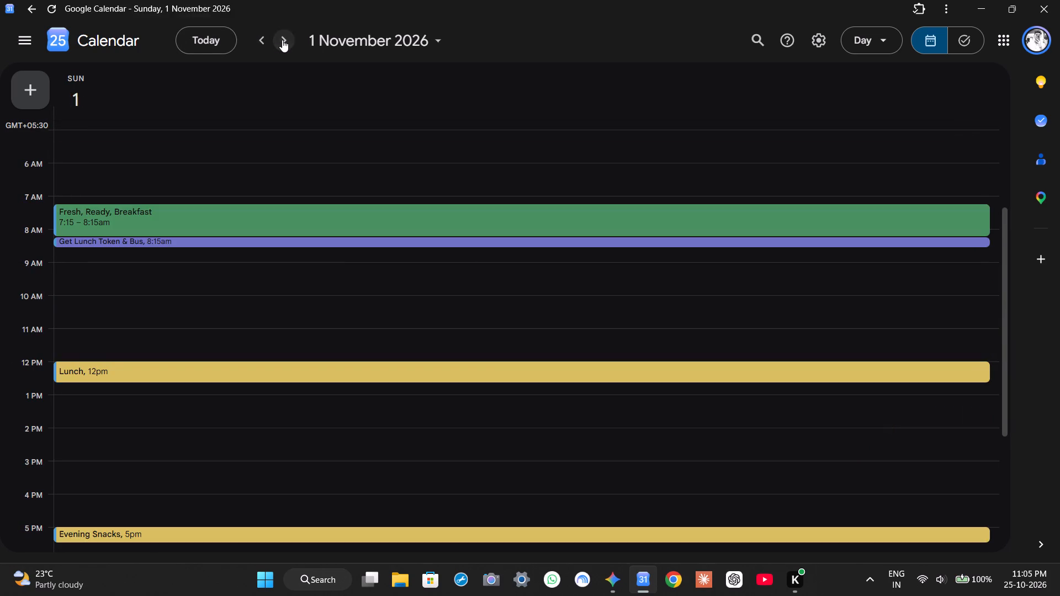
left_click(282, 40)
left_click(282, 40)
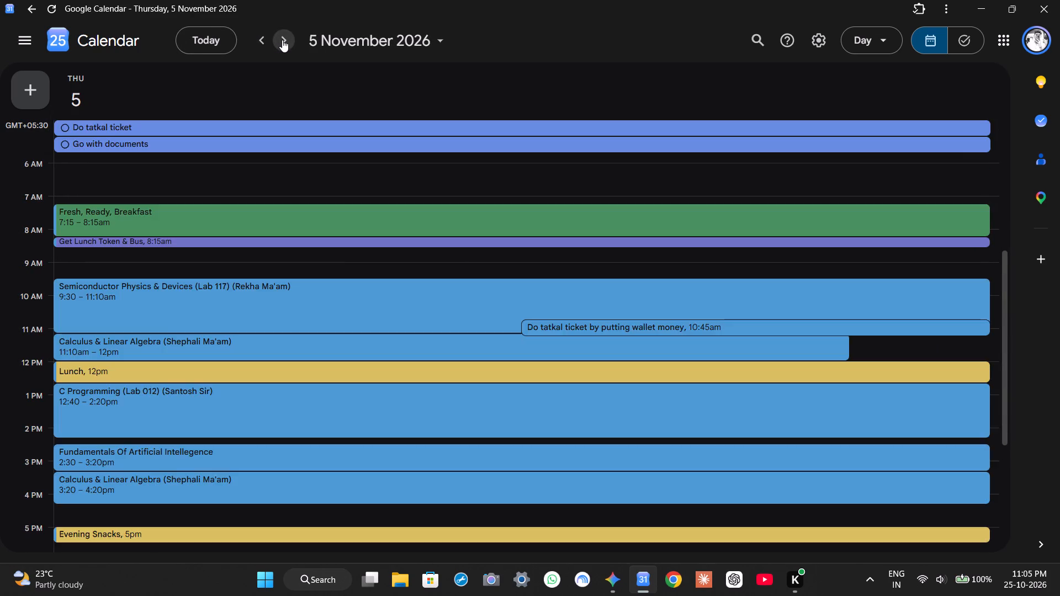
left_click(282, 40)
left_click(249, 39)
left_click(253, 39)
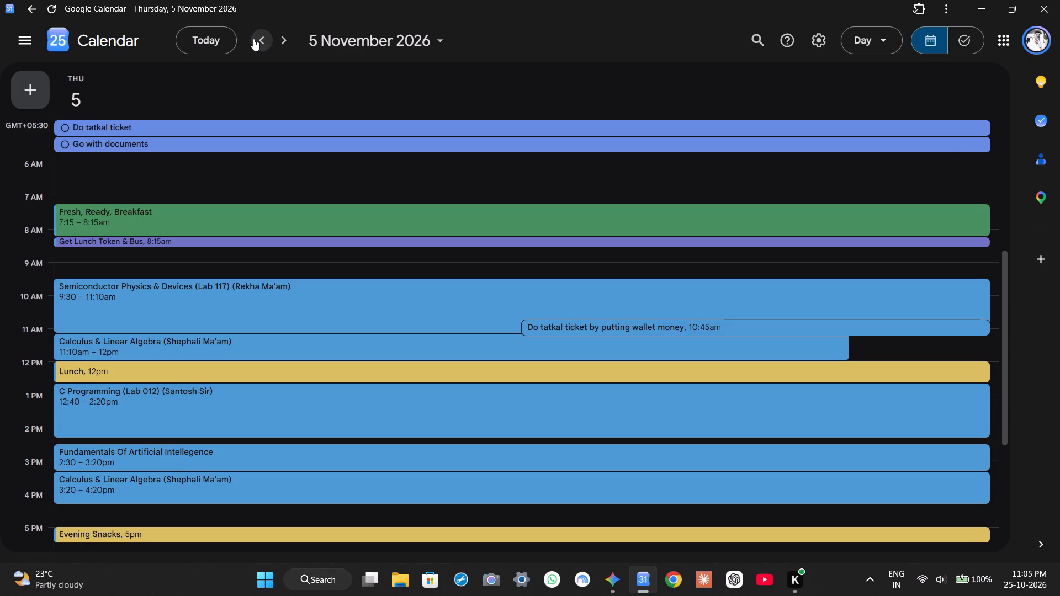
left_click(282, 39)
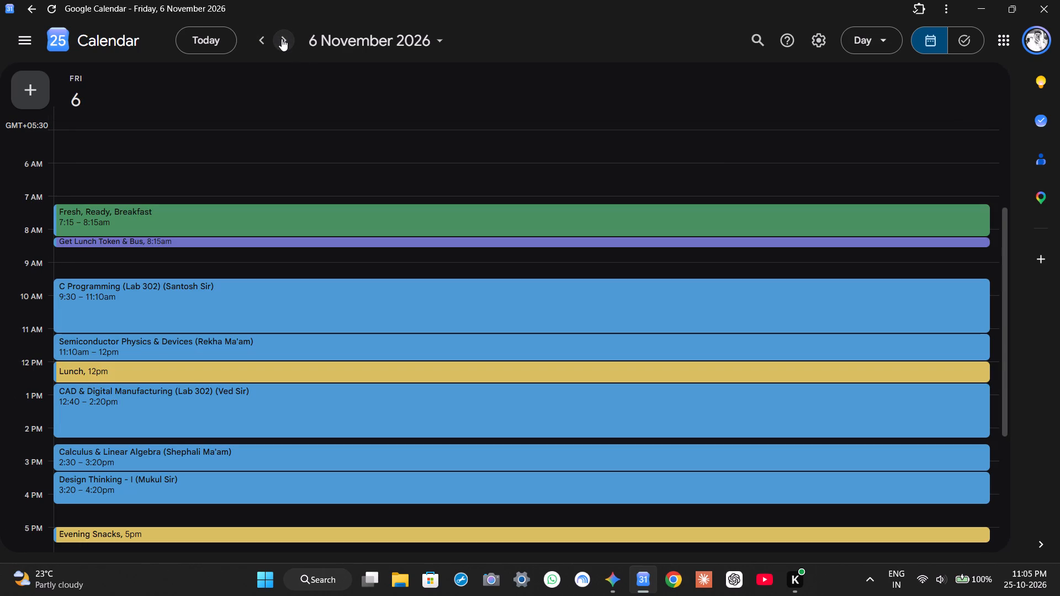
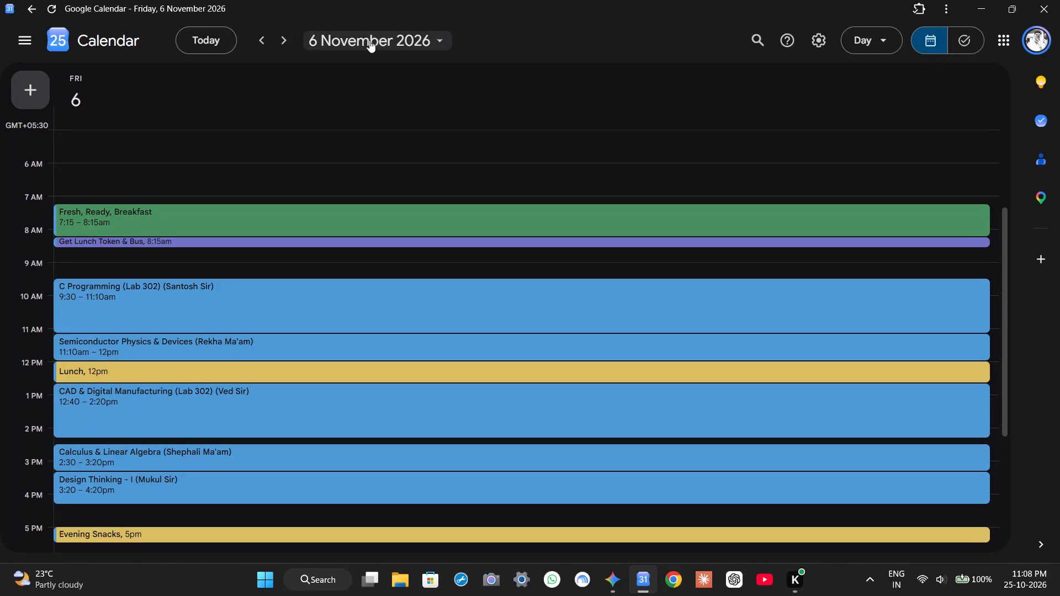
Return to today's date and move forward through the days to check the class schedules on 5, 6 and 7 November 2026.
left_click(224, 38)
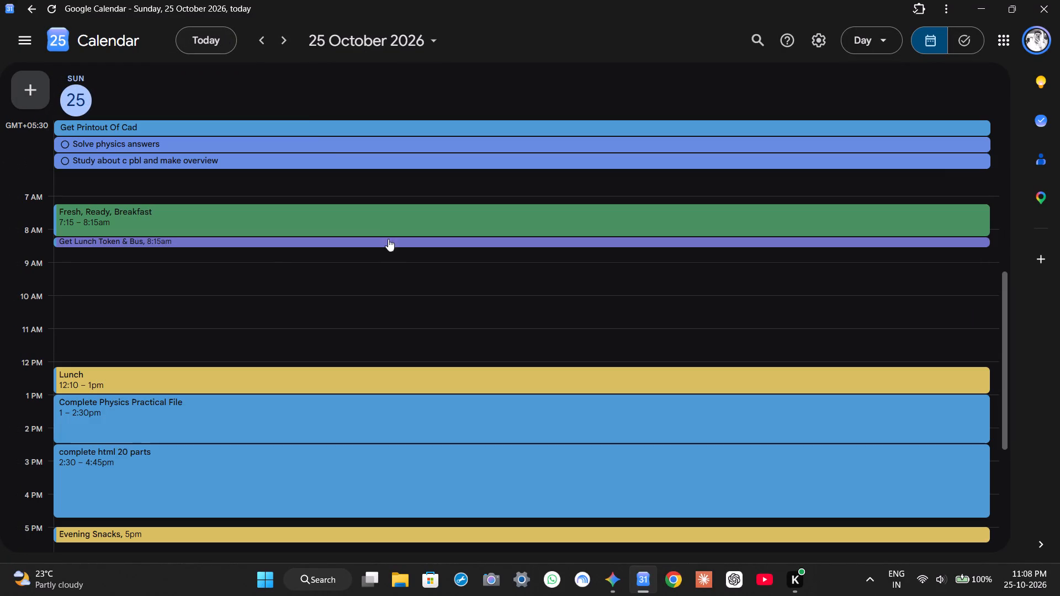
left_click(275, 44)
left_click(278, 44)
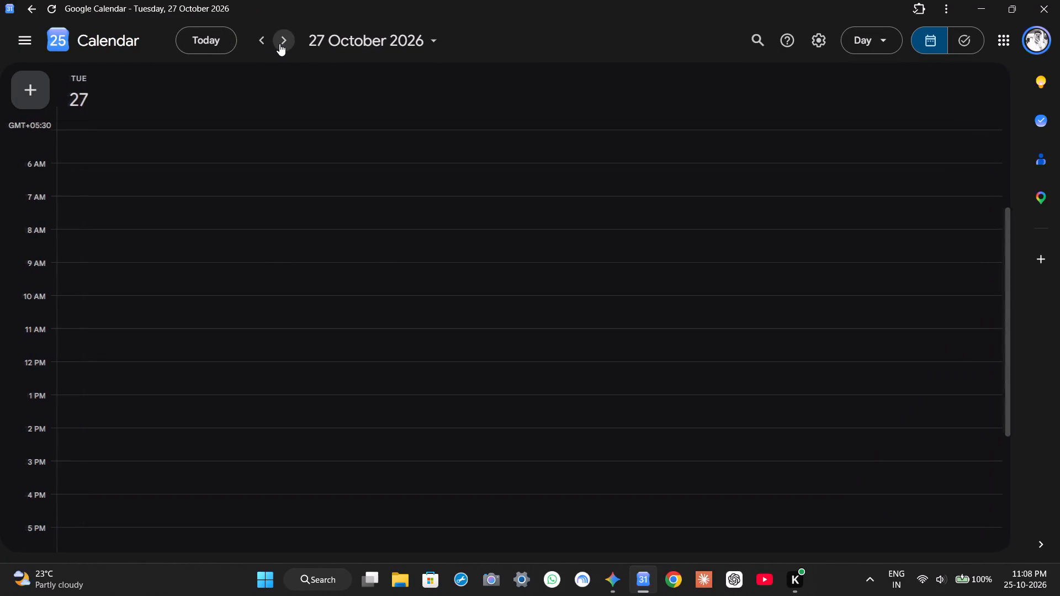
left_click(279, 44)
left_click(279, 44)
left_click(279, 44)
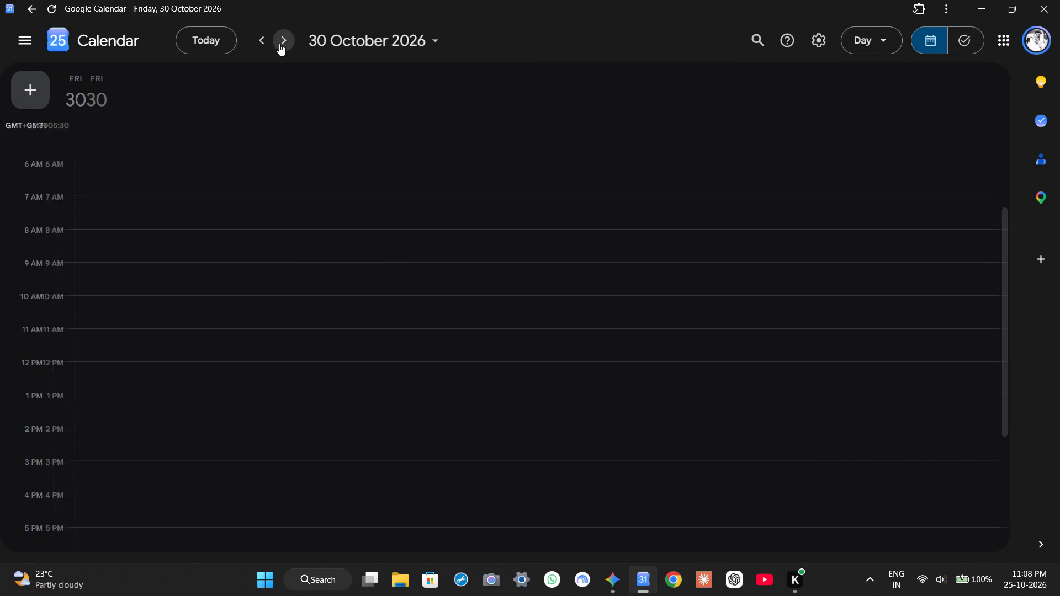
triple_click(279, 44)
left_click(279, 44)
left_click(279, 44)
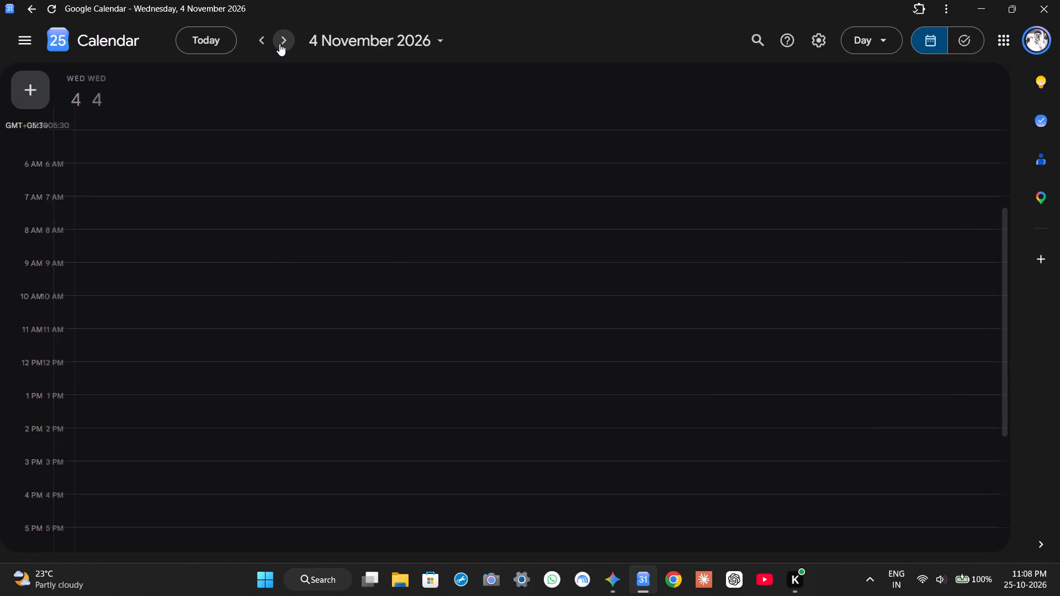
left_click(279, 44)
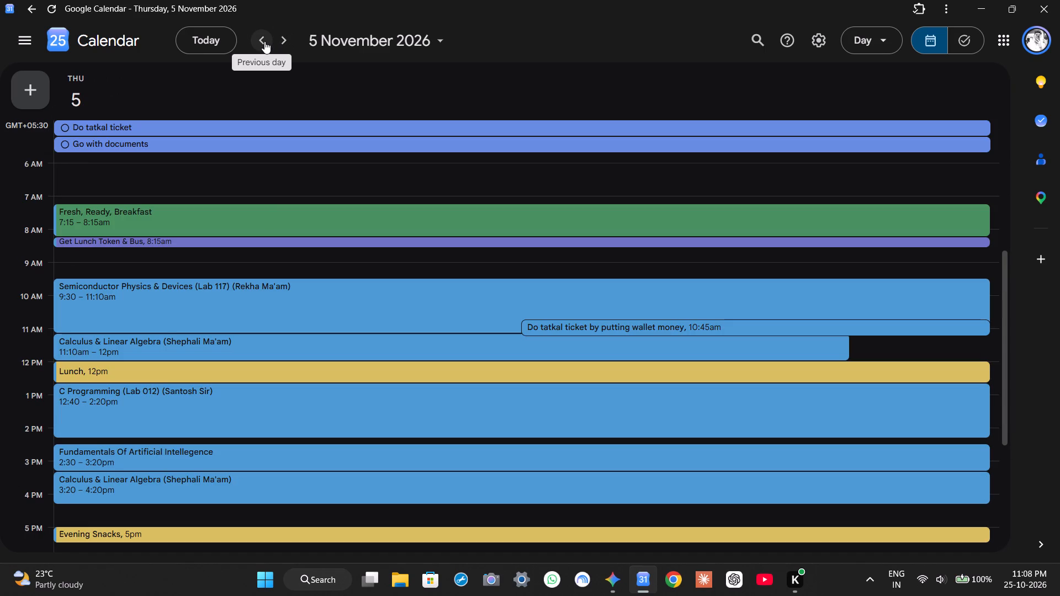
left_click(278, 41)
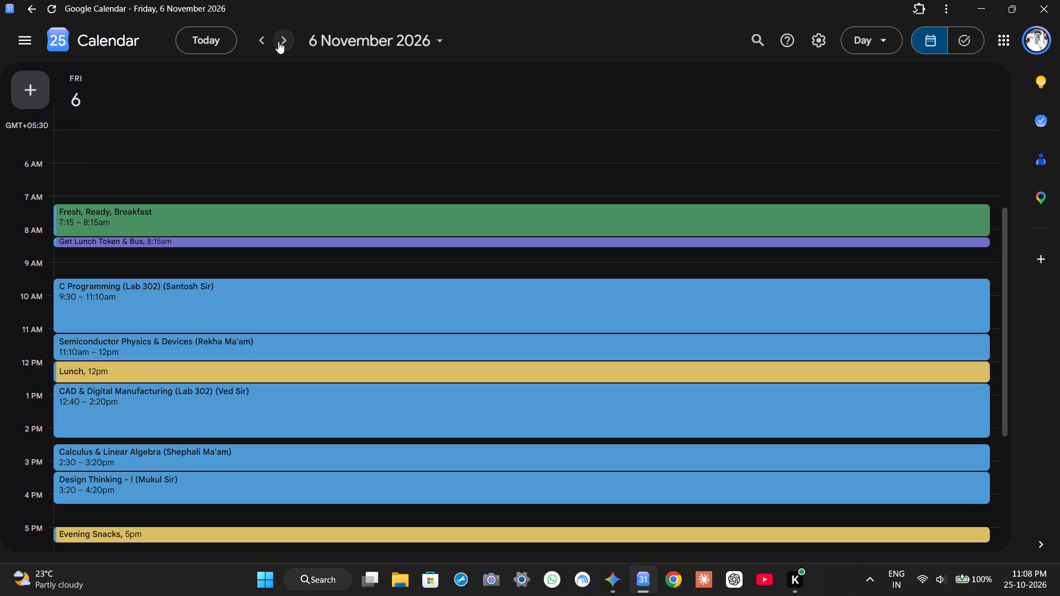
left_click(278, 41)
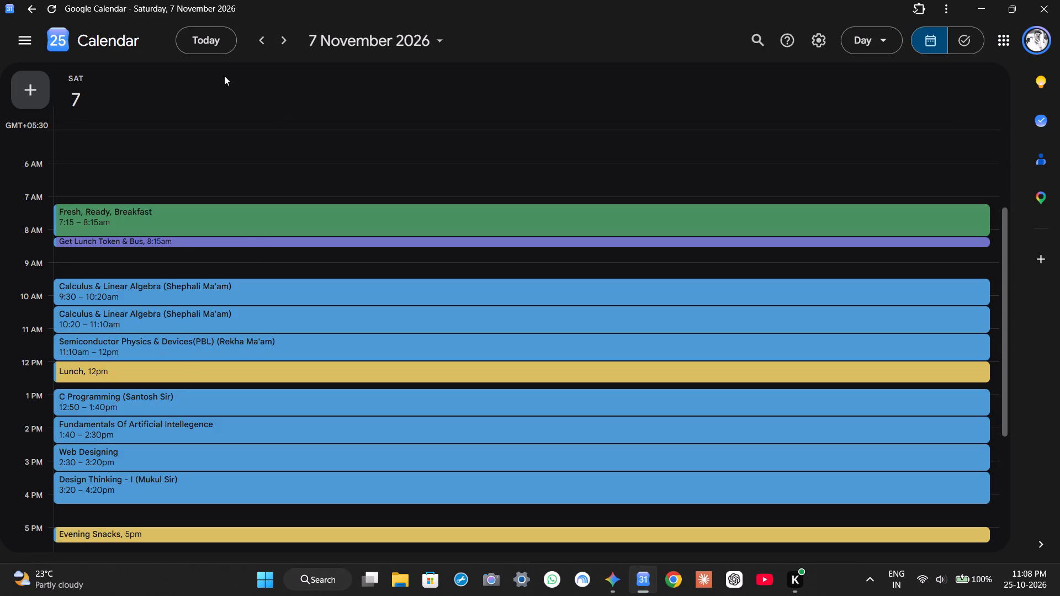
Go back to 6 November 2026 and inspect the event details and times of the Calculus & Linear Algebra and CAD & Digital Manufacturing classes.
left_click(254, 43)
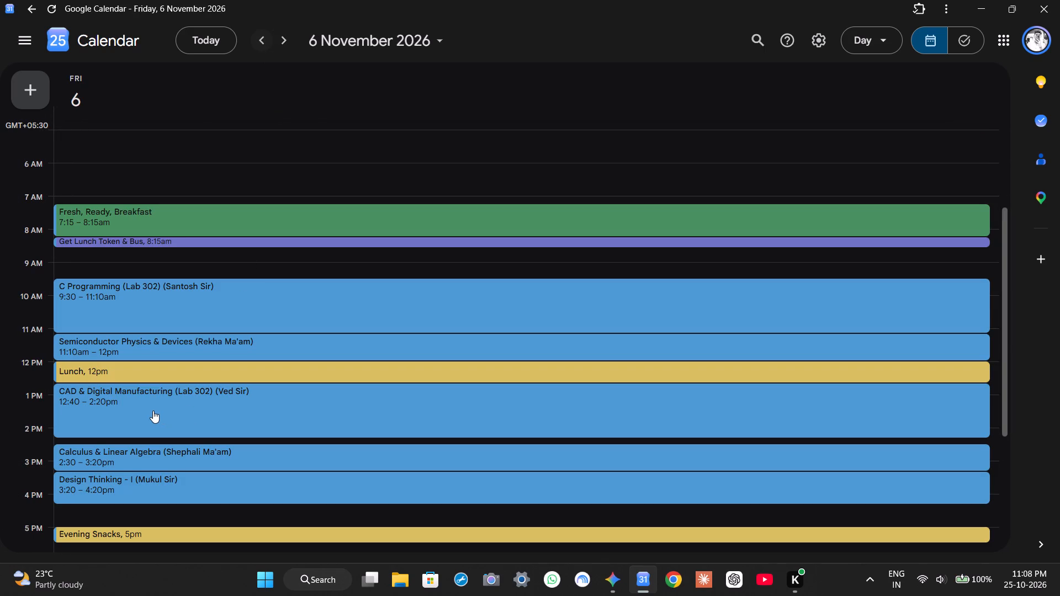
left_click(153, 411)
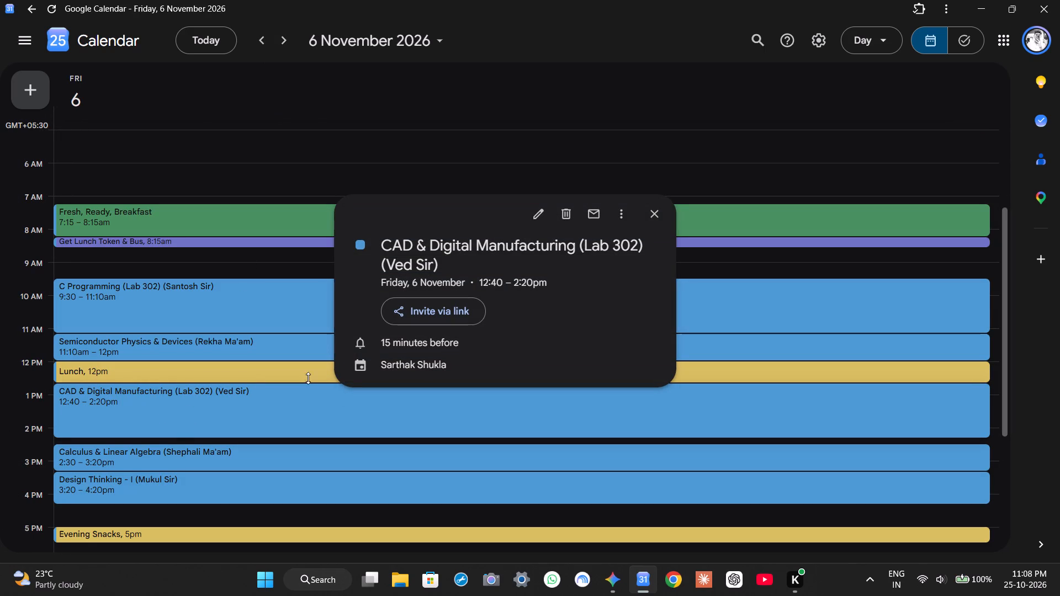
left_click(252, 393)
left_click(227, 455)
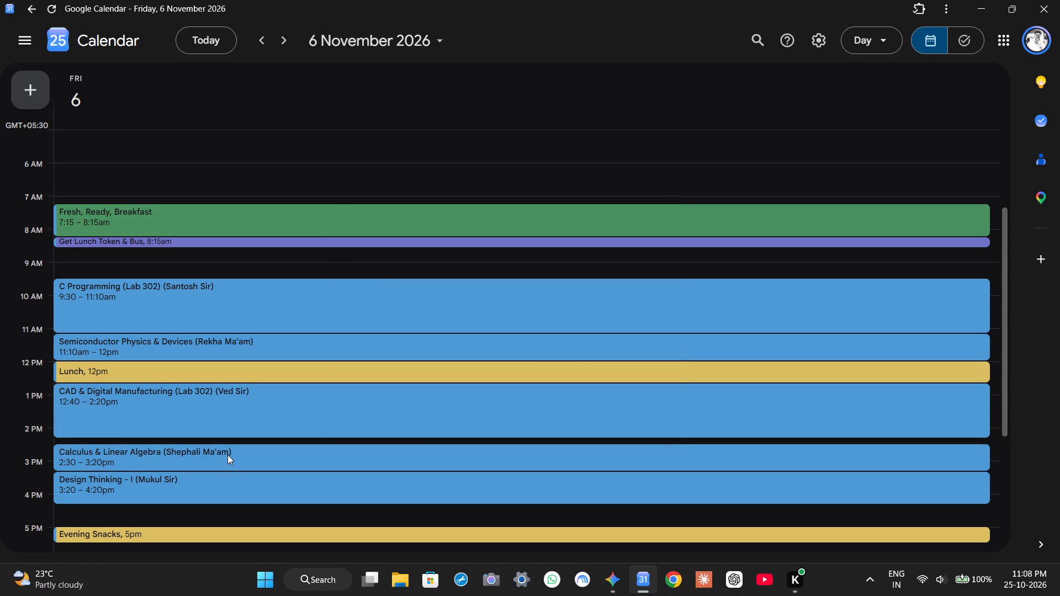
left_click(542, 271)
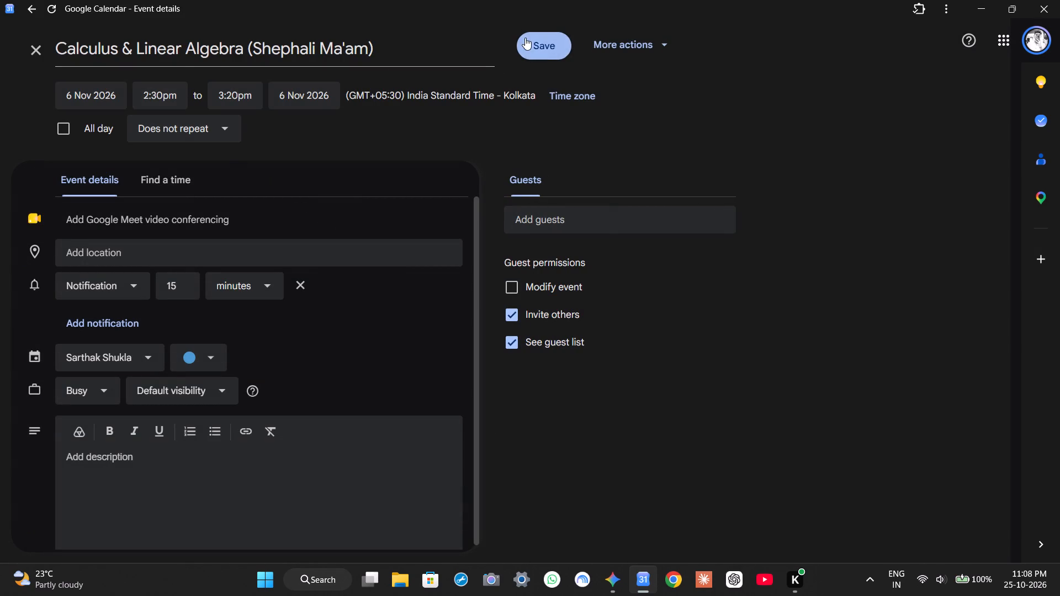
left_click(525, 38)
left_click(250, 397)
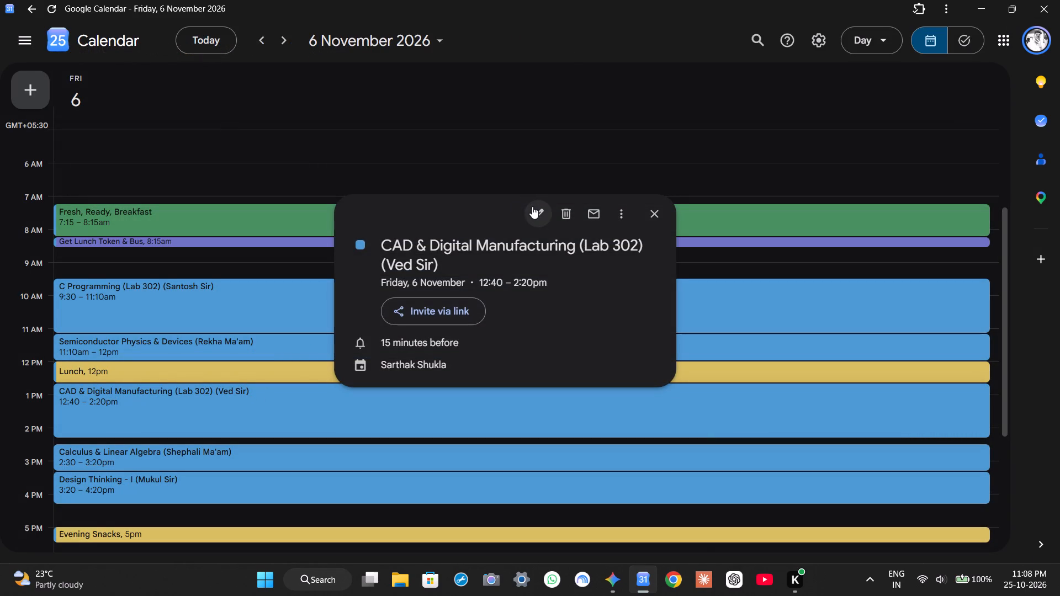
left_click(532, 207)
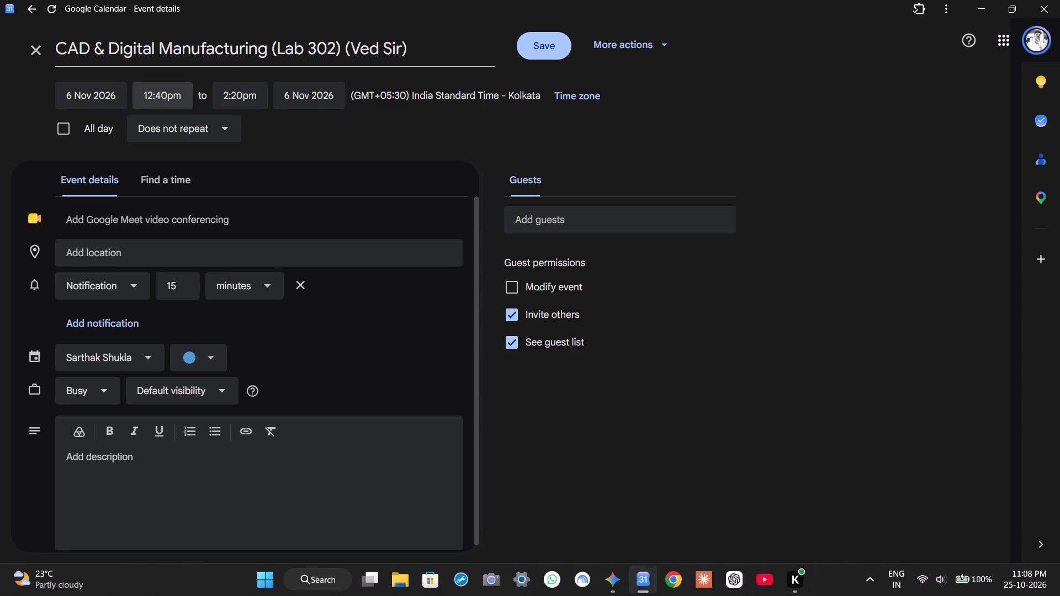
left_click(170, 96)
left_click(537, 46)
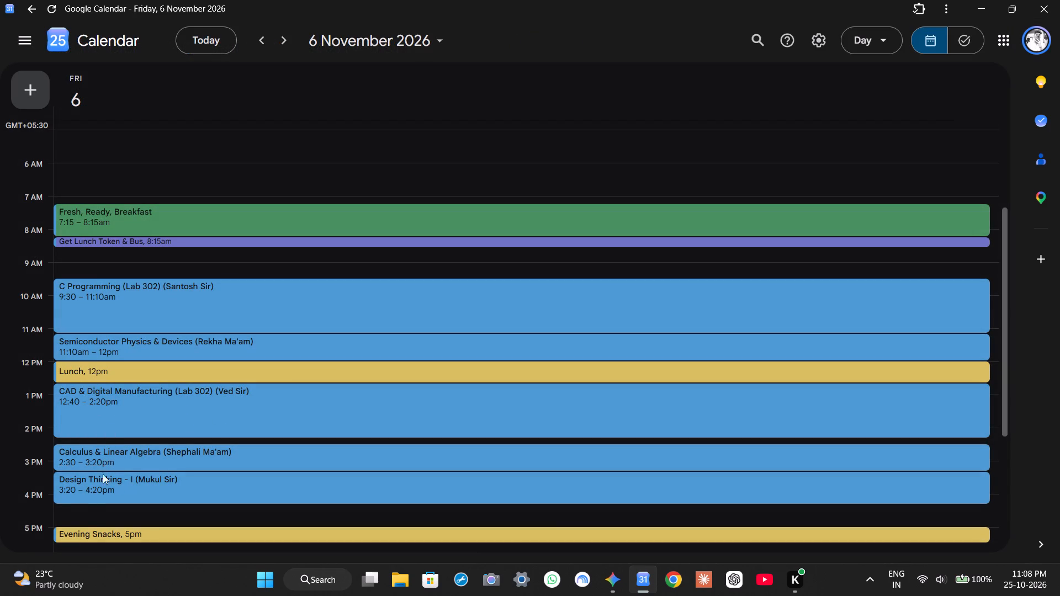
Review 3 and 4 November 2026 and check the details of Lunch and the Semiconductor Physics & Devices class on 4 November.
left_click(264, 39)
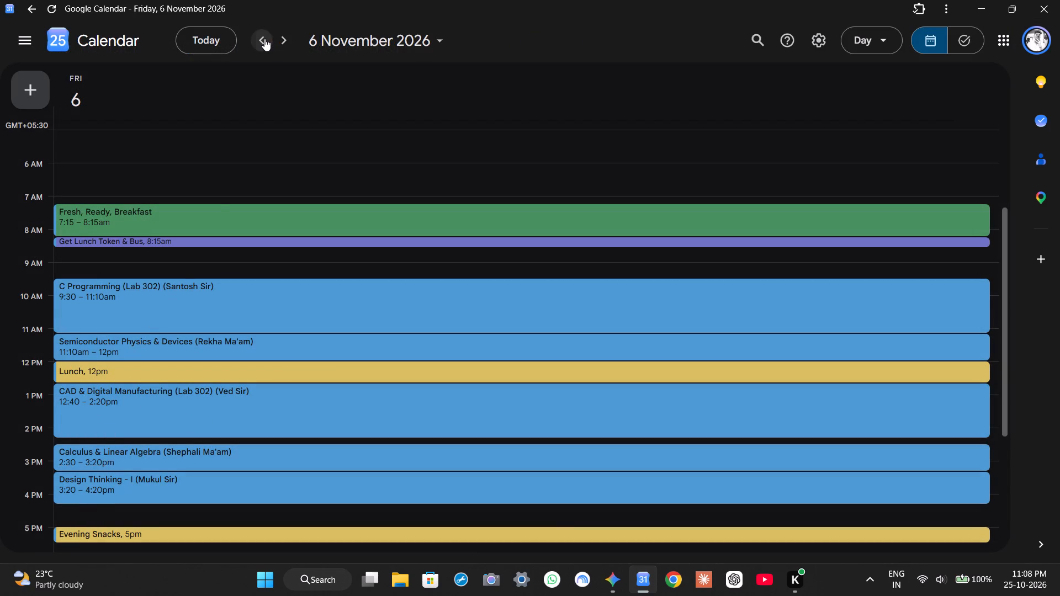
left_click(264, 39)
left_click(264, 39)
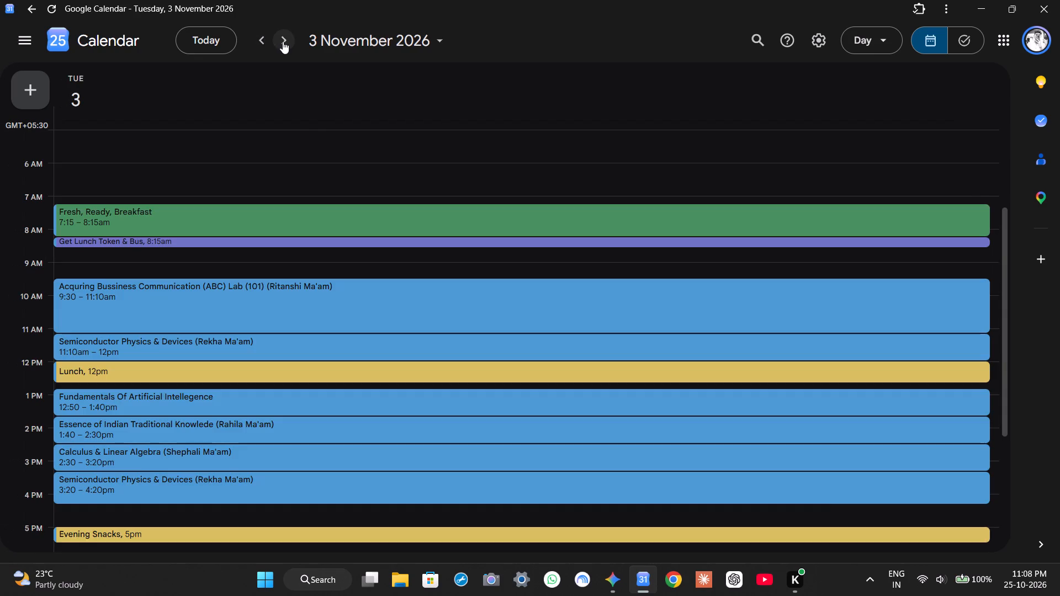
left_click(283, 41)
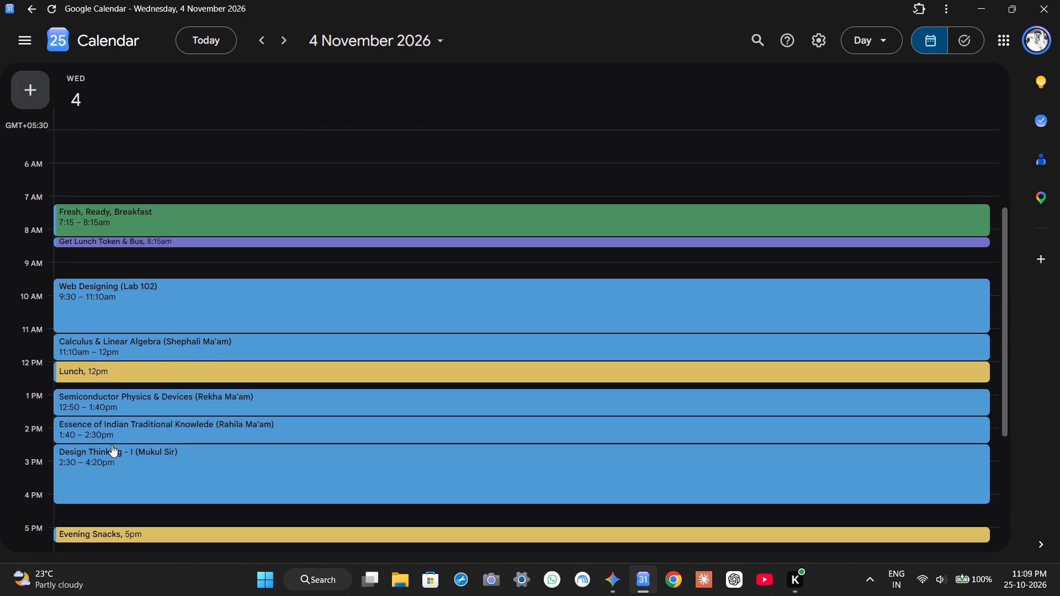
left_click(107, 370)
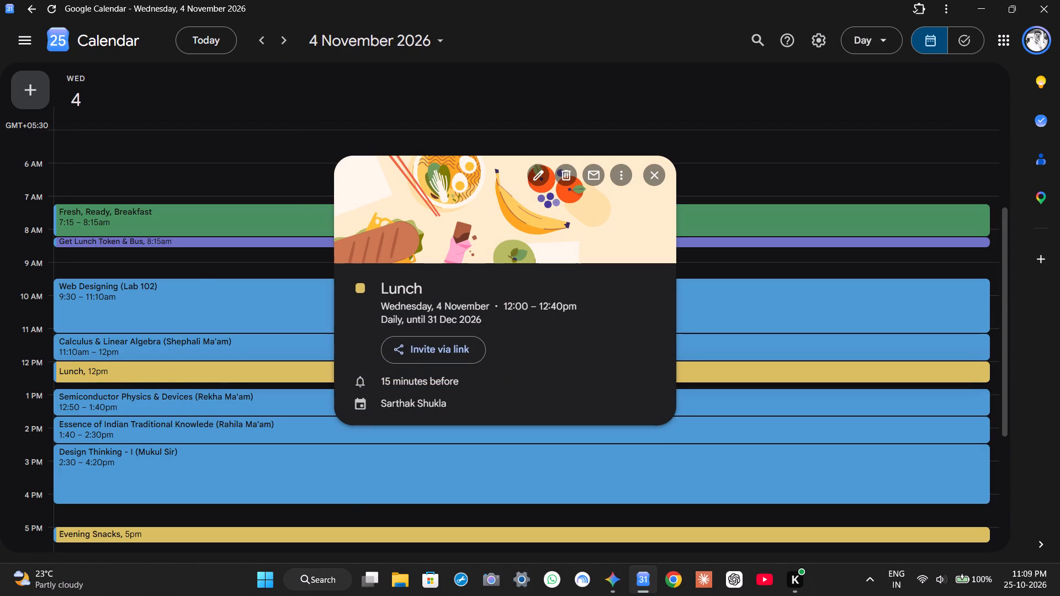
left_click(172, 397)
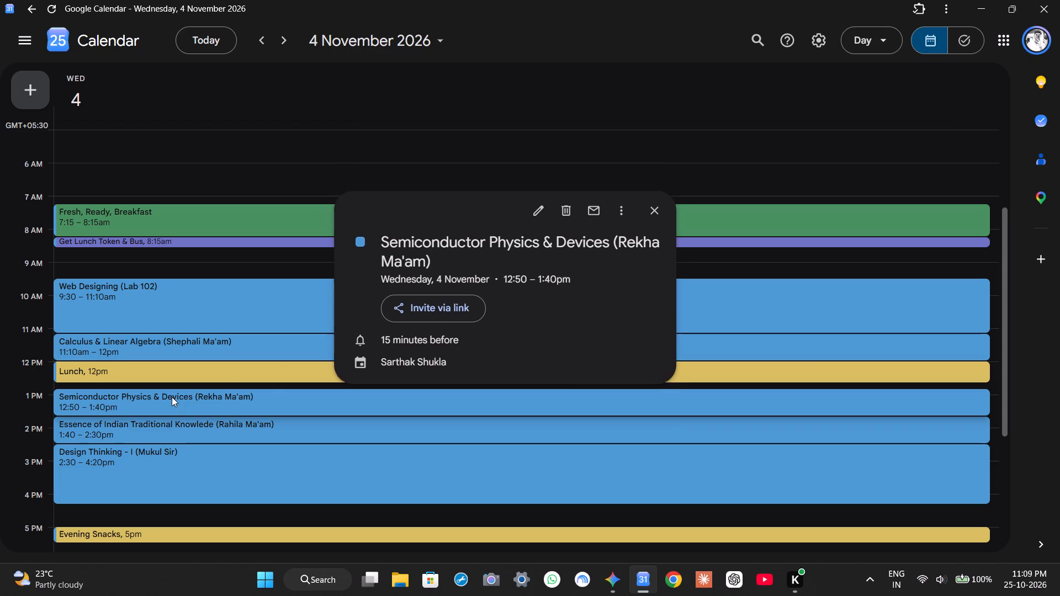
Set the start time of the Semiconductor Physics & Devices class on 4 November 2026 to 12:40pm and save the event.
left_click(532, 210)
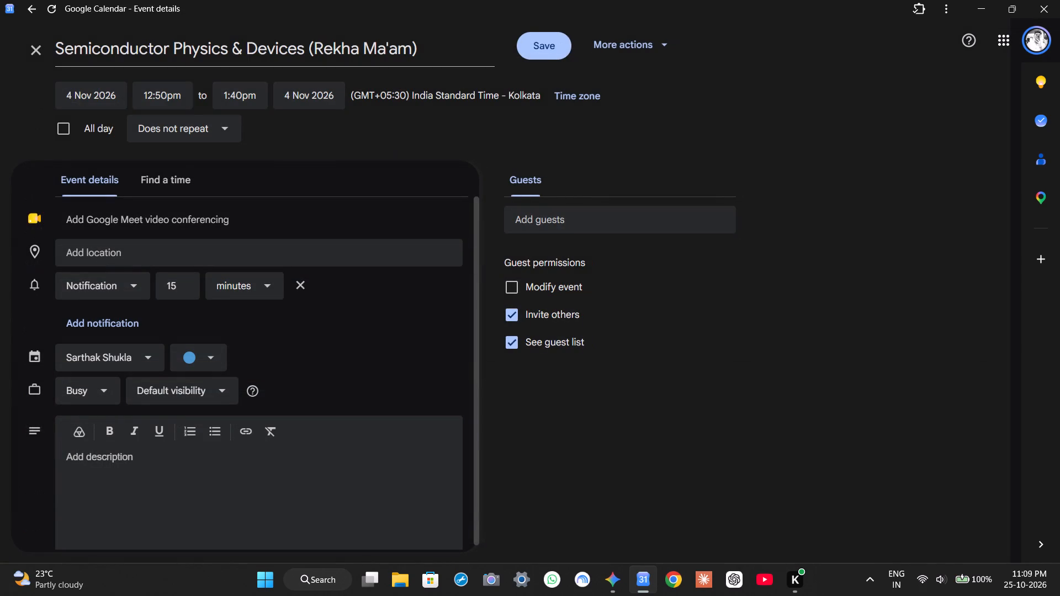
left_click(162, 98)
left_click(162, 98)
left_click(156, 97)
left_click(160, 98)
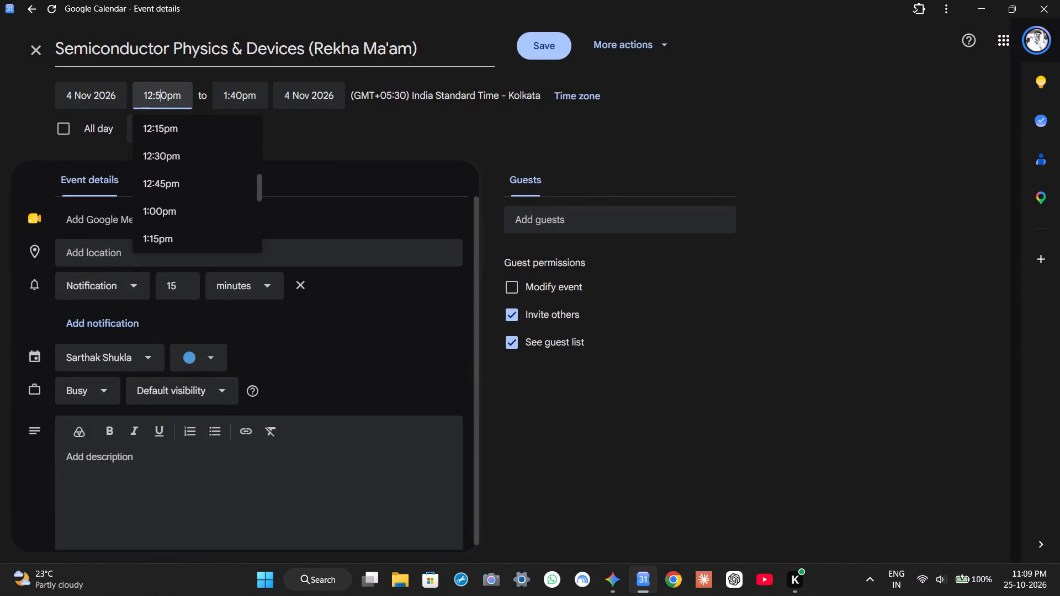
key("BackSpace")
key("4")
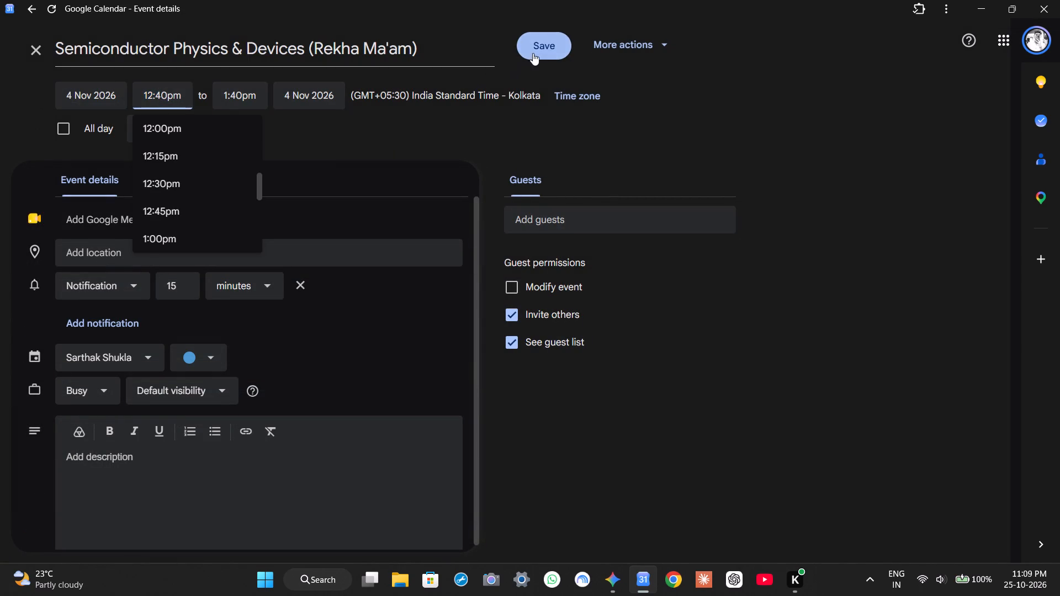
left_click(533, 53)
Set the end time of the Semiconductor Physics & Devices class on 4 November 2026 to 1:40pm and save the event.
left_click(234, 389)
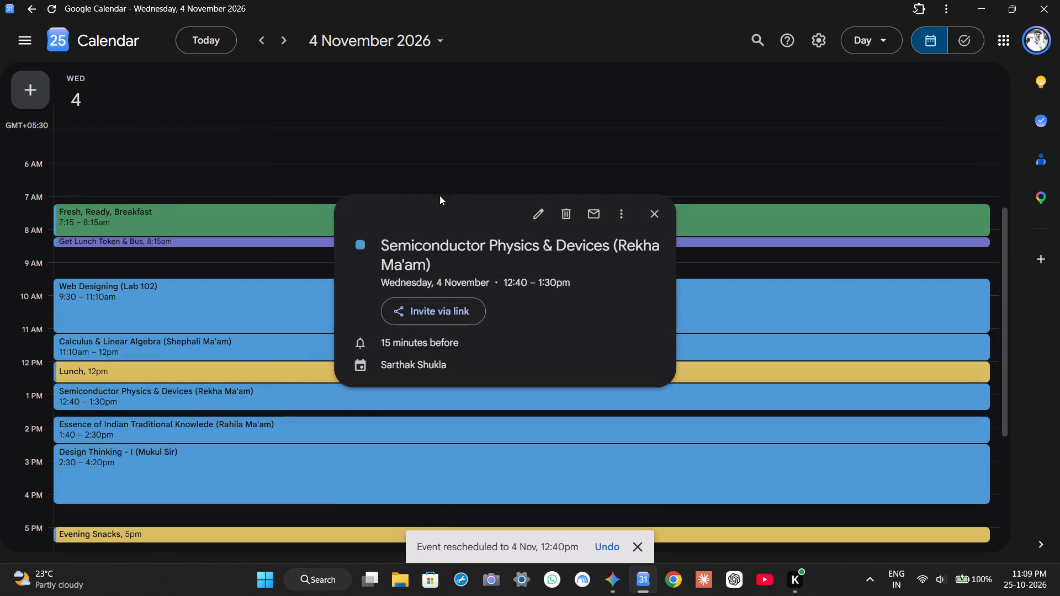
left_click(534, 209)
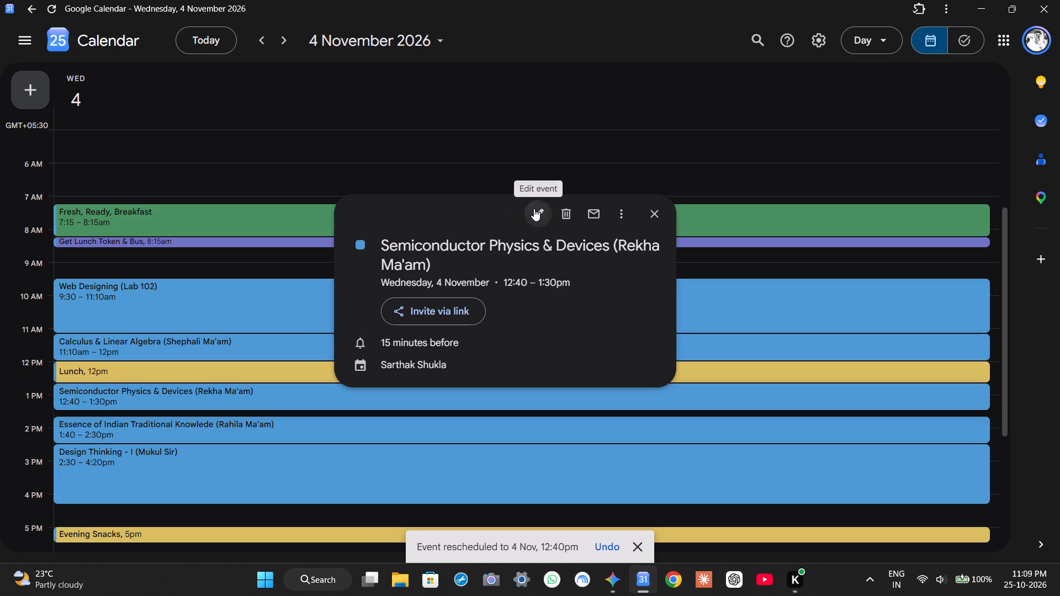
left_click(234, 94)
left_click(241, 98)
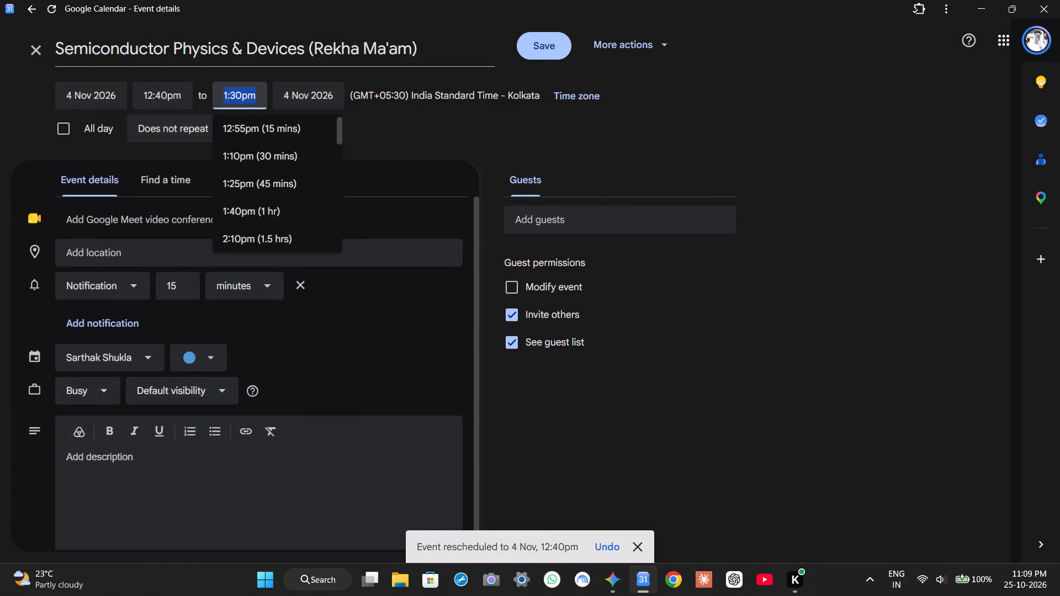
left_click(236, 96)
key("BackSpace")
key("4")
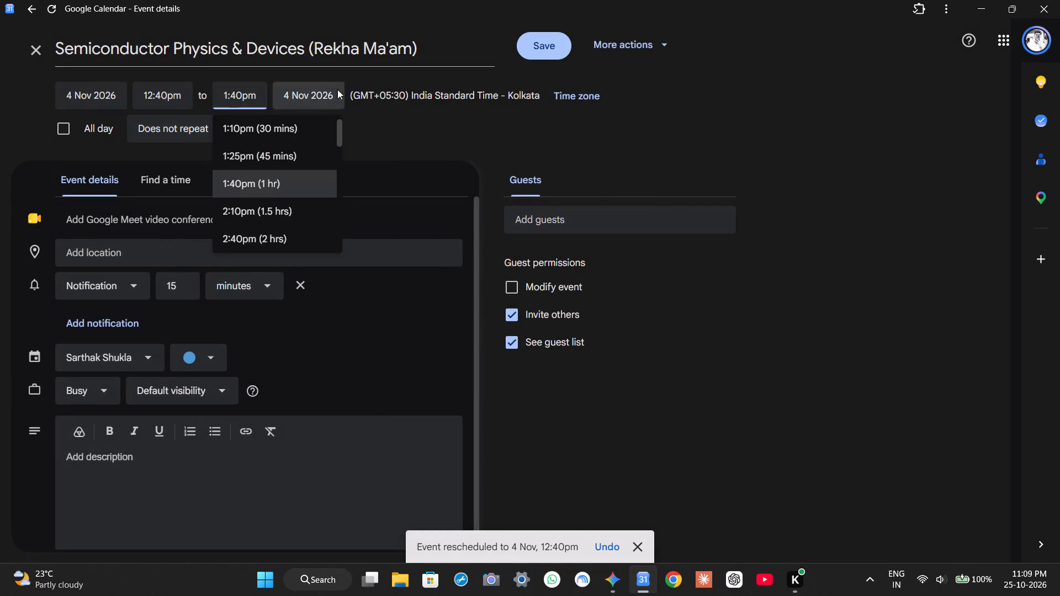
left_click(527, 47)
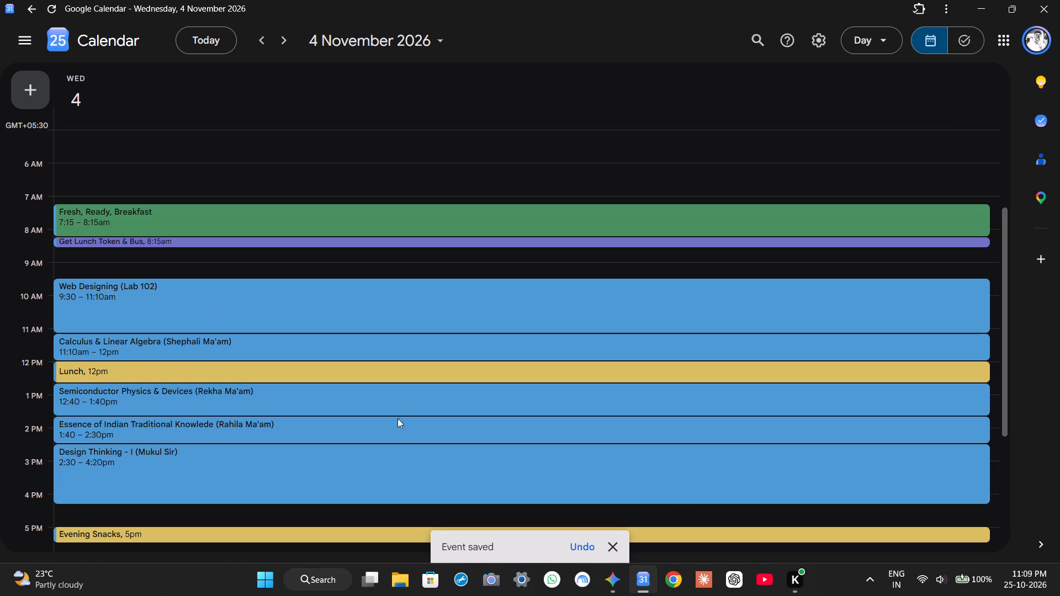
Switch to the desktop and open the file stored there for viewing.
left_click(1059, 595)
double_click(1030, 175)
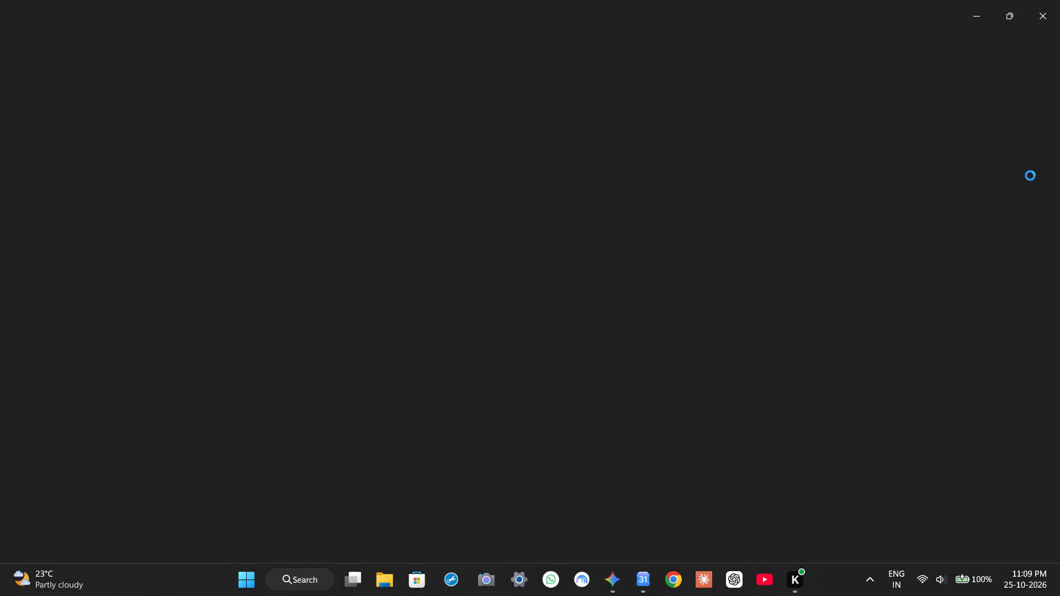
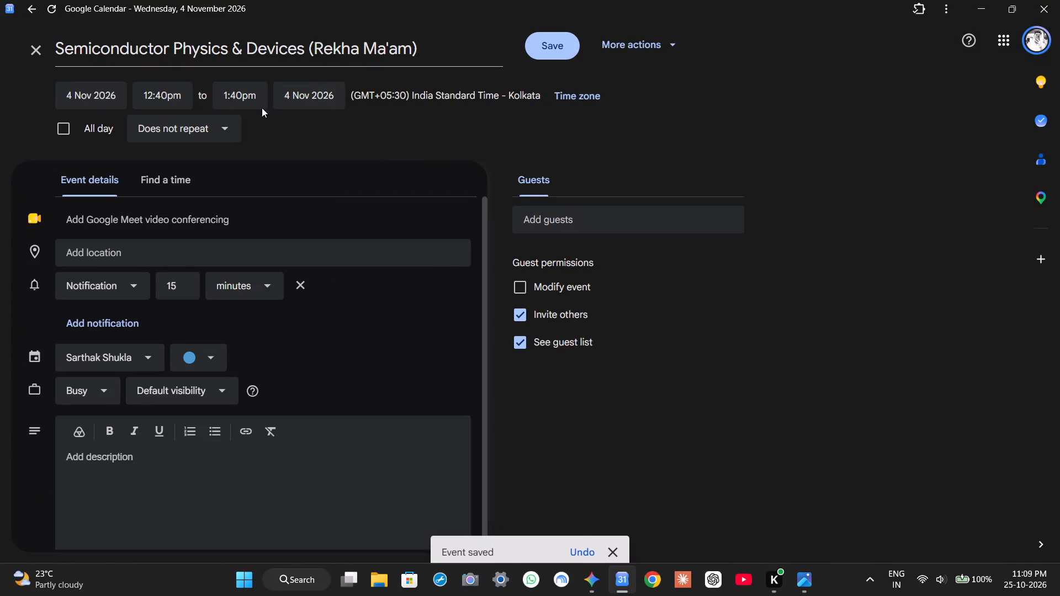
Set the end time of the Semiconductor Physics & Devices class on 4 November 2026 to 1:20pm and save the event.
double_click(237, 96)
left_click(236, 96)
left_click(236, 96)
left_click(232, 96)
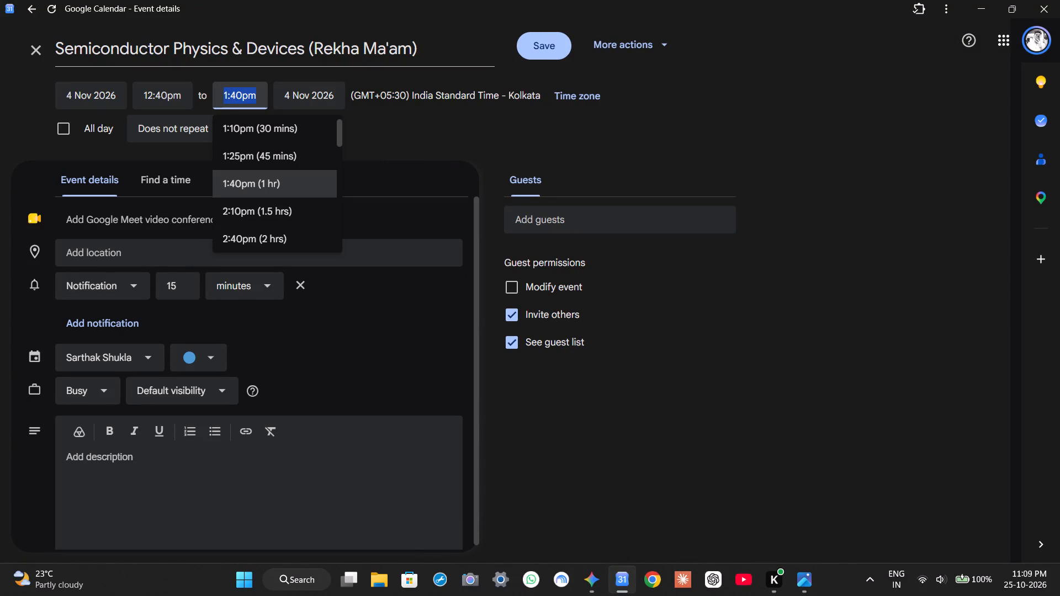
left_click(235, 96)
key("BackSpace")
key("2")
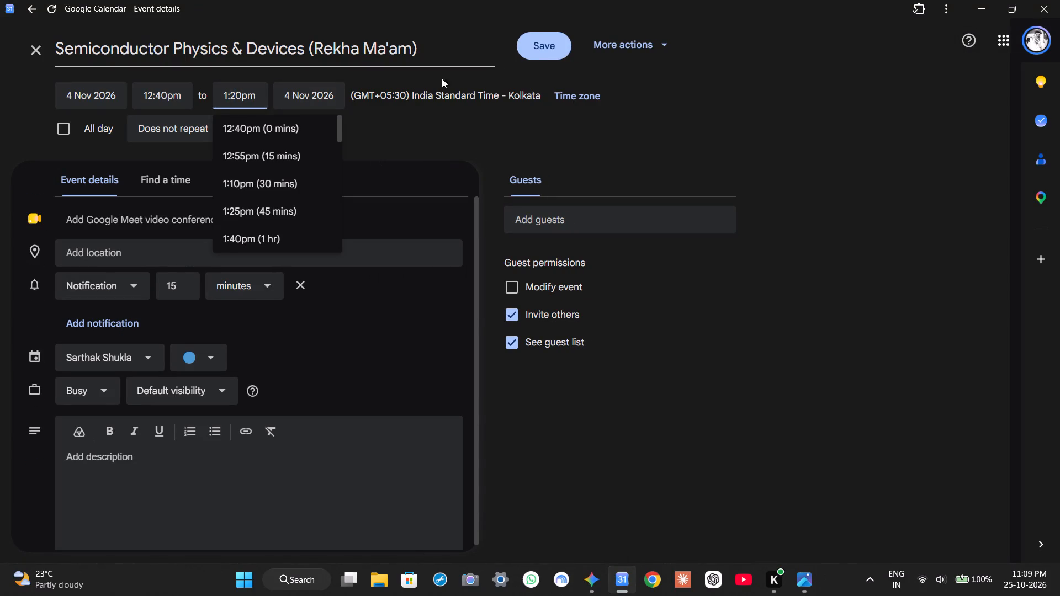
left_click(530, 47)
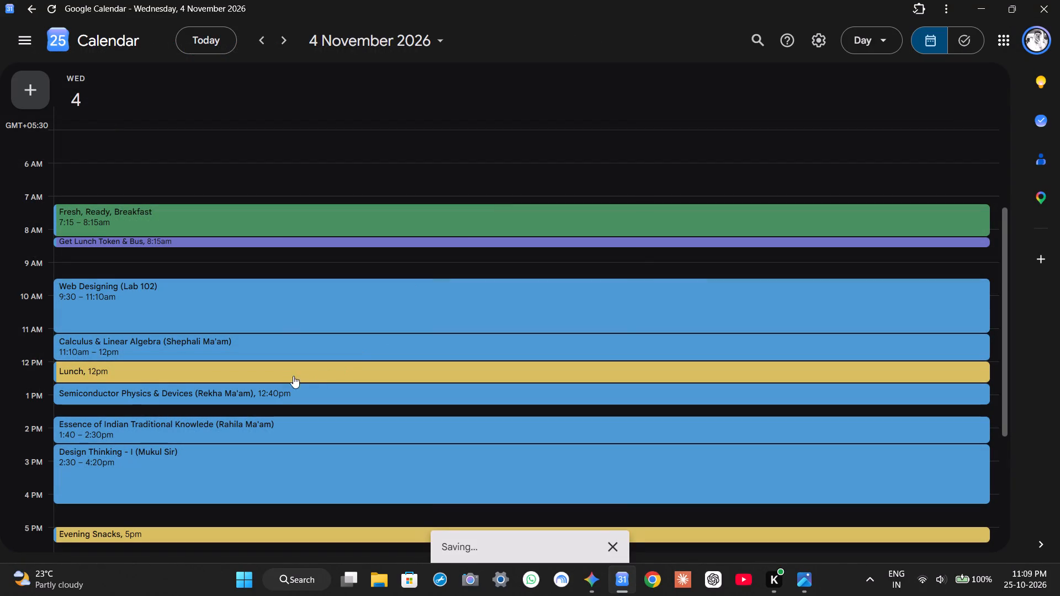
Open the details of the Essence of Indian Traditional Knowlede class on 4 November and compare its time with the new timetable image.
left_click(264, 426)
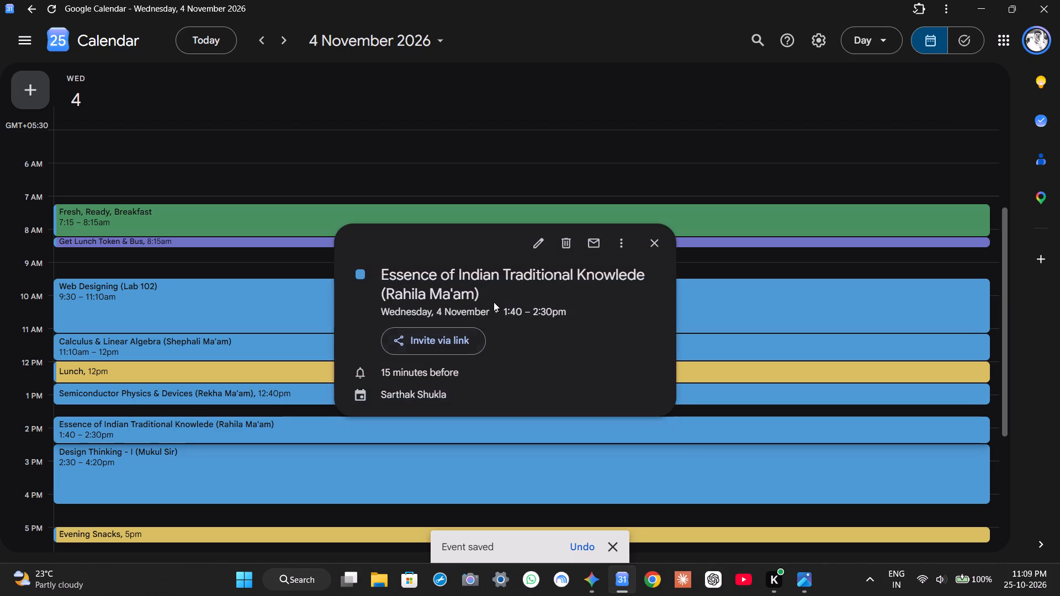
left_click(807, 581)
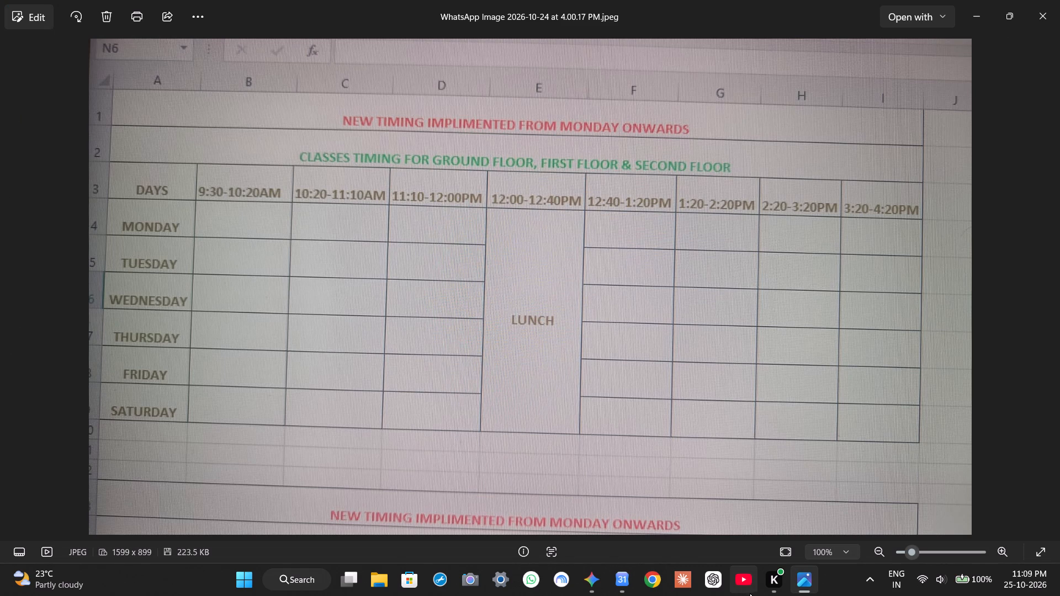
Reschedule the Essence of Indian Traditional Knowlede class on 4 November 2026 in Google Calendar to 1:20pm–2:20pm and save it.
left_click(621, 582)
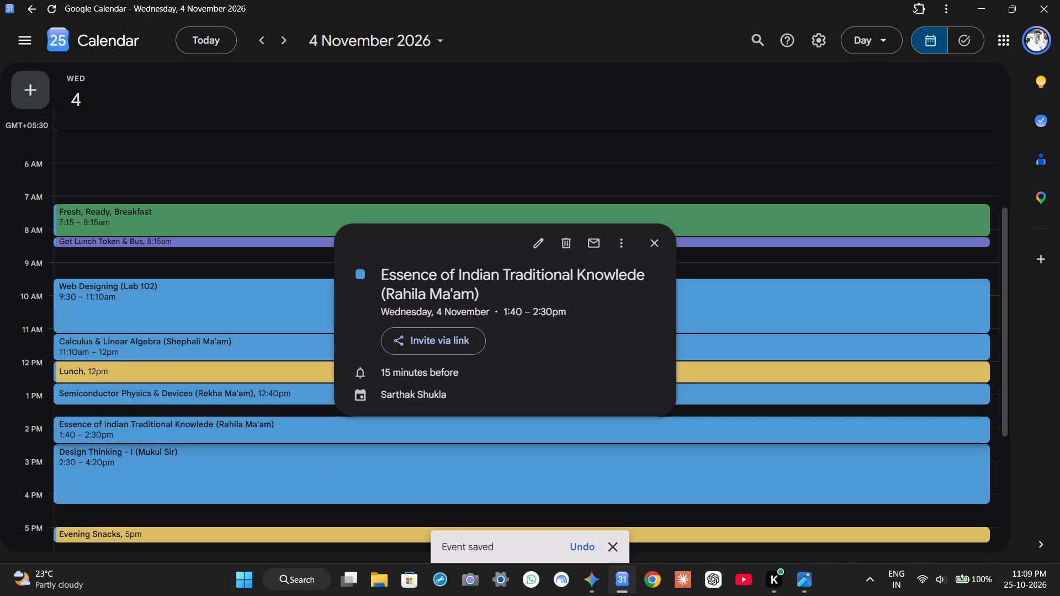
left_click(538, 242)
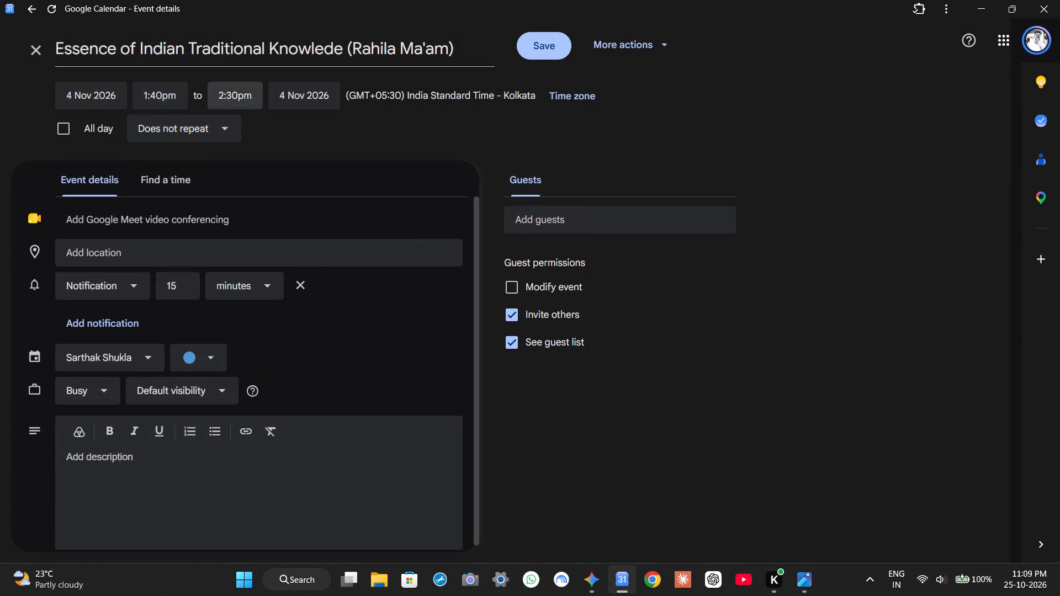
left_click(160, 92)
left_click(154, 98)
key("BackSpace")
key("2")
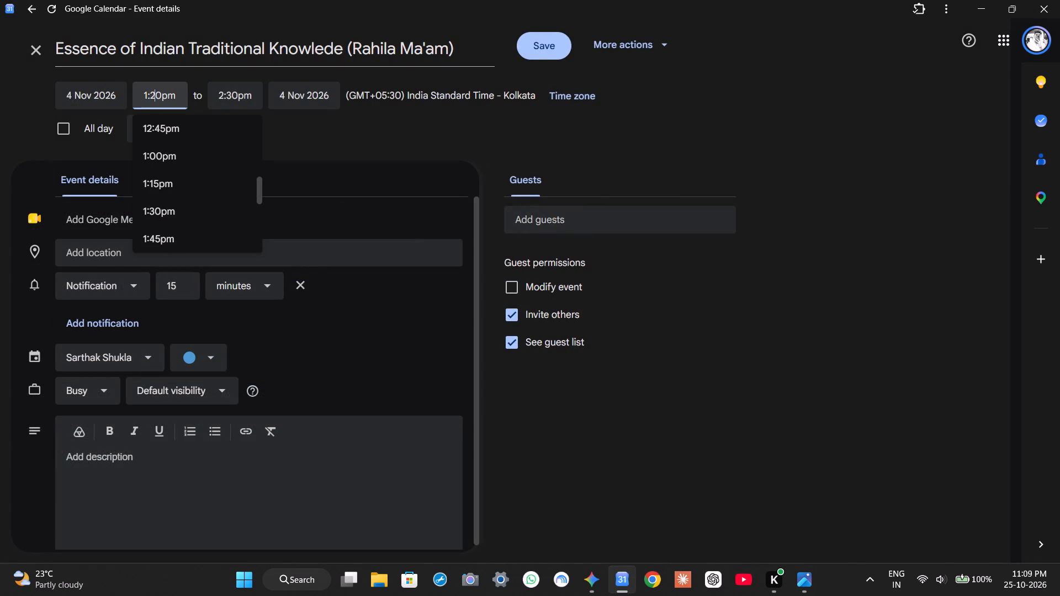
left_click(235, 94)
left_click(231, 94)
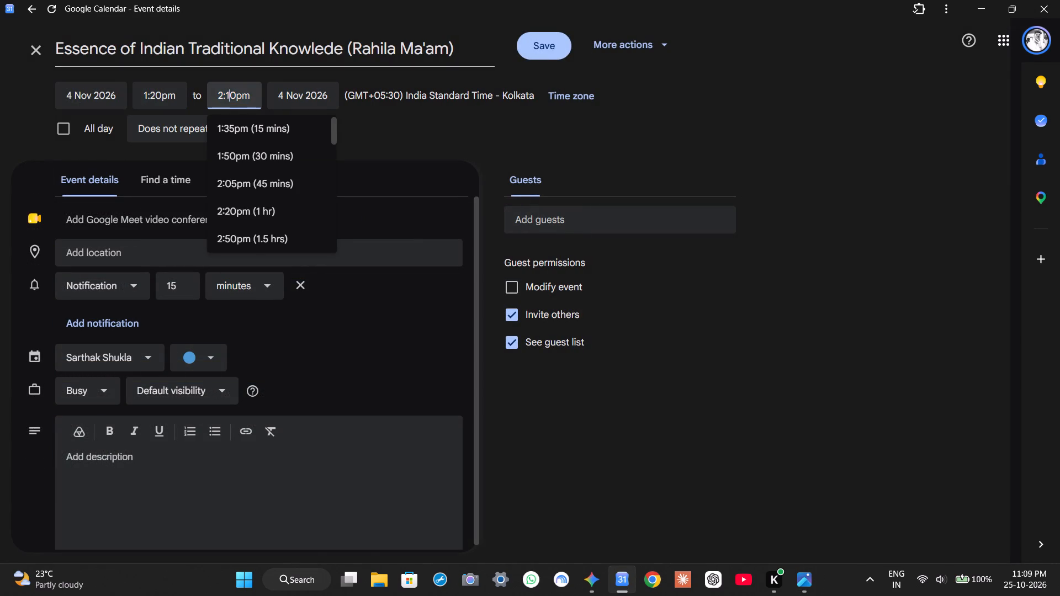
key("BackSpace")
key("2")
left_click(548, 52)
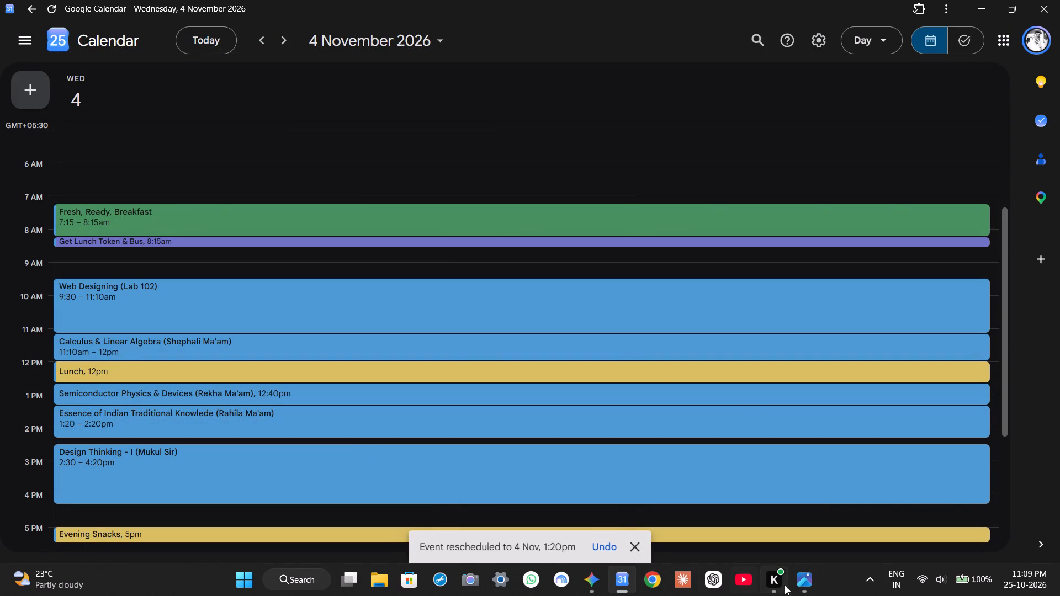
Check the new timing image and reschedule the Design Thinking - I class on 4 November 2026 to 2:20pm–4:20pm, saving the event.
left_click(804, 582)
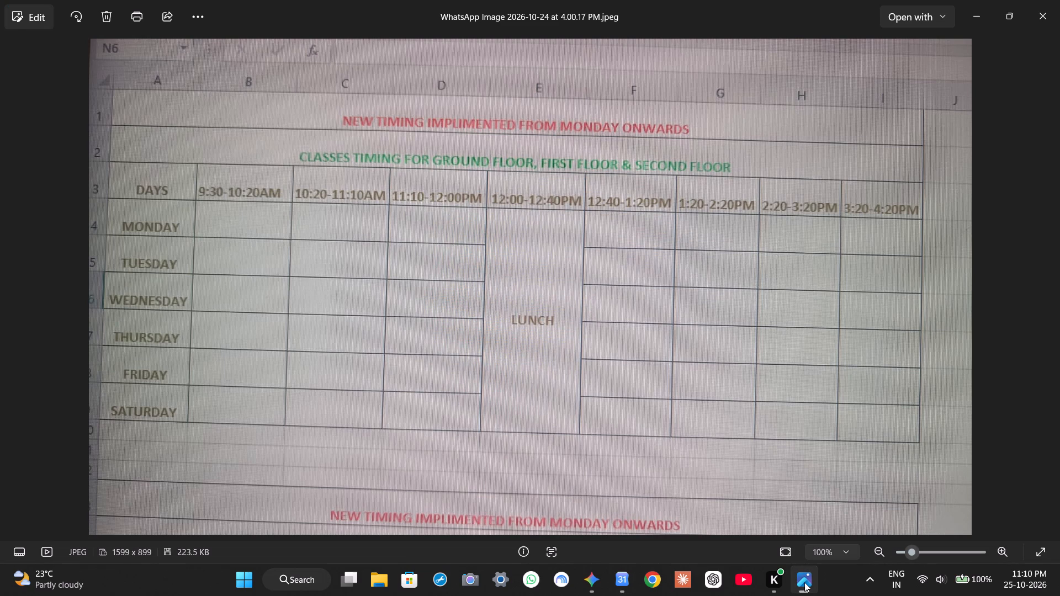
left_click(804, 582)
left_click(446, 487)
left_click(548, 295)
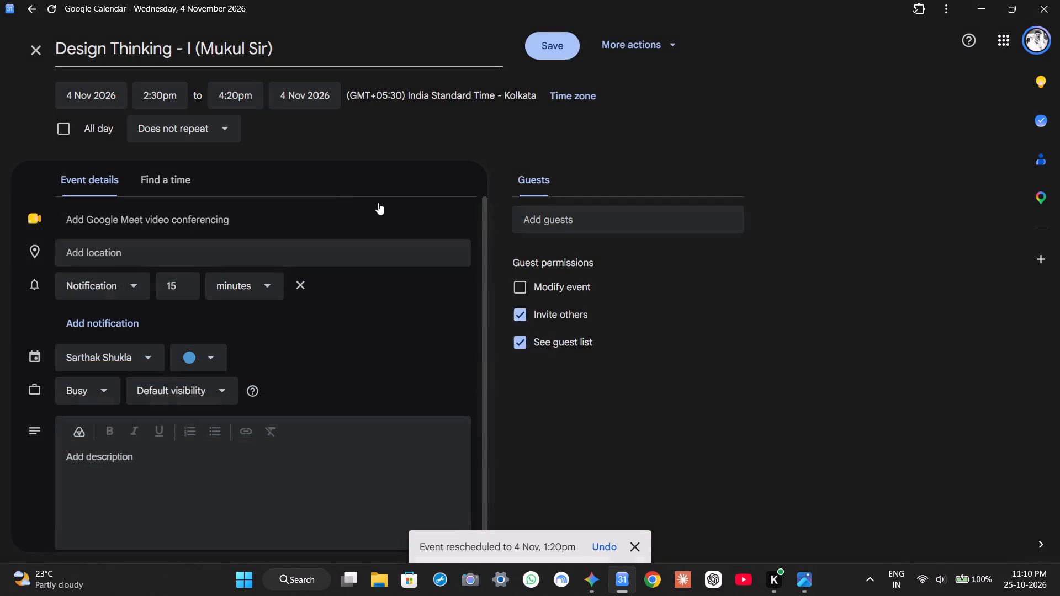
left_click(162, 93)
left_click(157, 93)
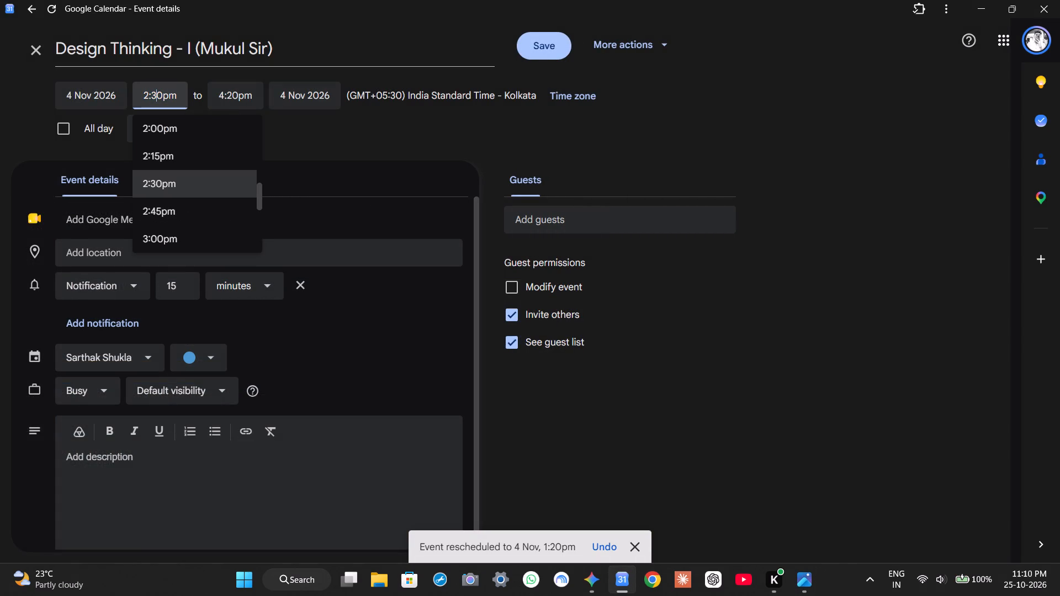
key("BackSpace")
key("2")
left_click(240, 110)
double_click(232, 97)
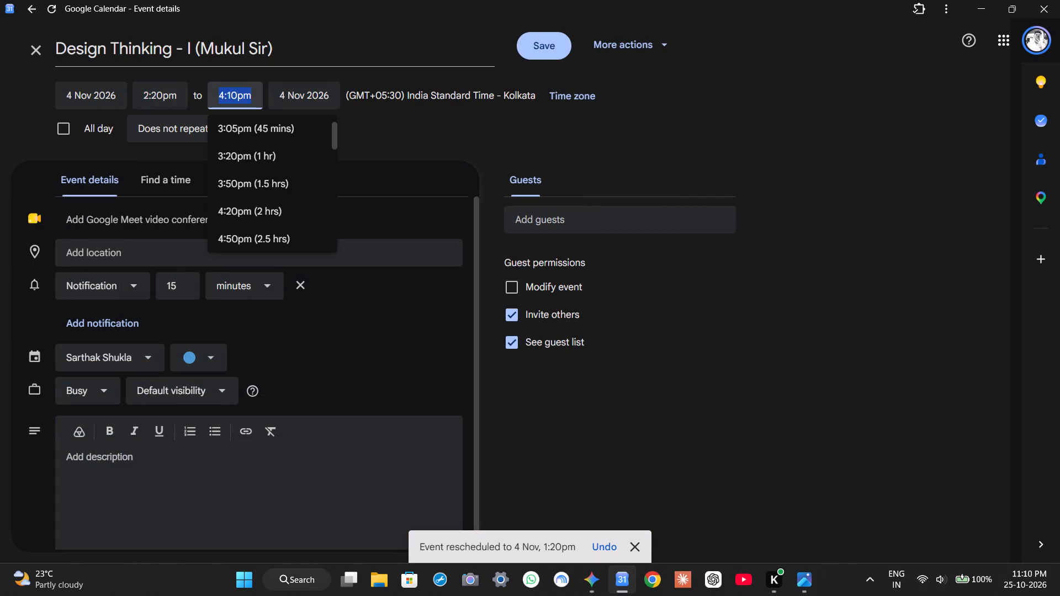
left_click(232, 95)
left_click(228, 95)
left_click(231, 95)
key("BackSpace")
key("2")
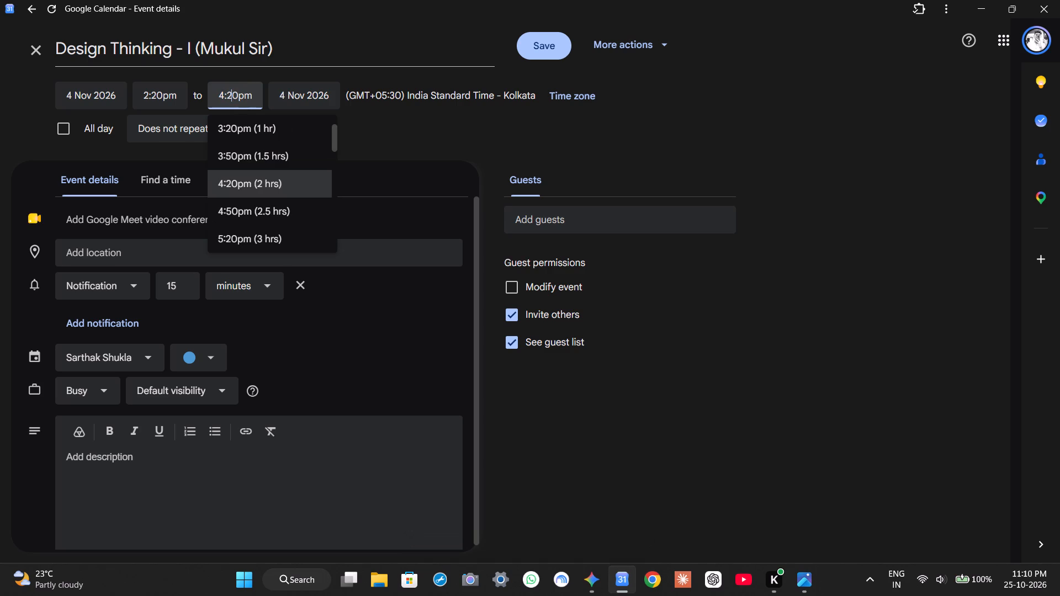
left_click(555, 36)
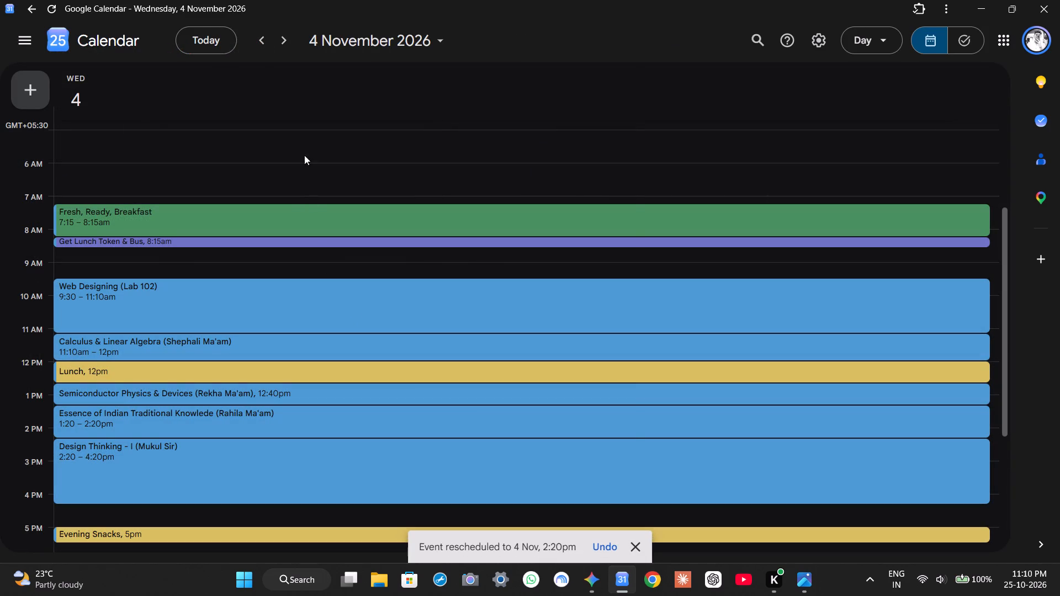
Review the daily schedules from 1 to 5 November 2026 and compare the 5 November classes with the new timing image.
left_click(257, 41)
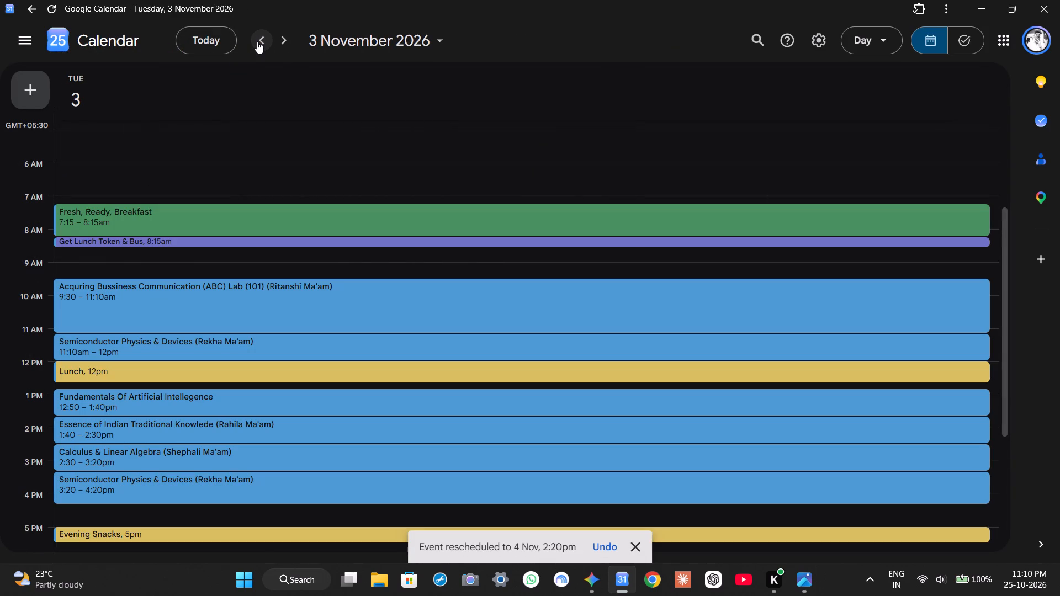
left_click(257, 41)
left_click(257, 41)
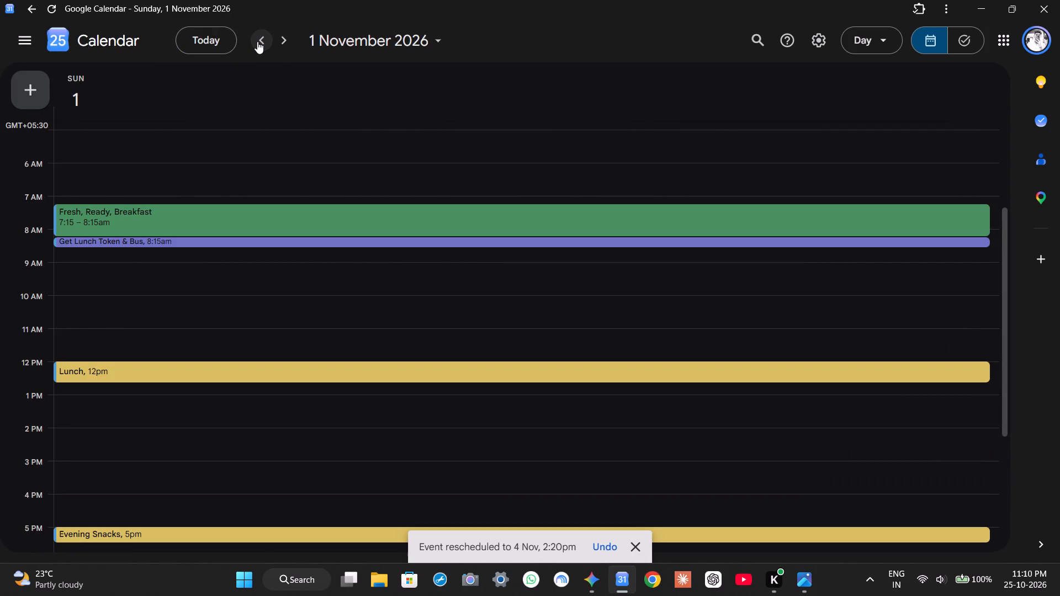
left_click(288, 42)
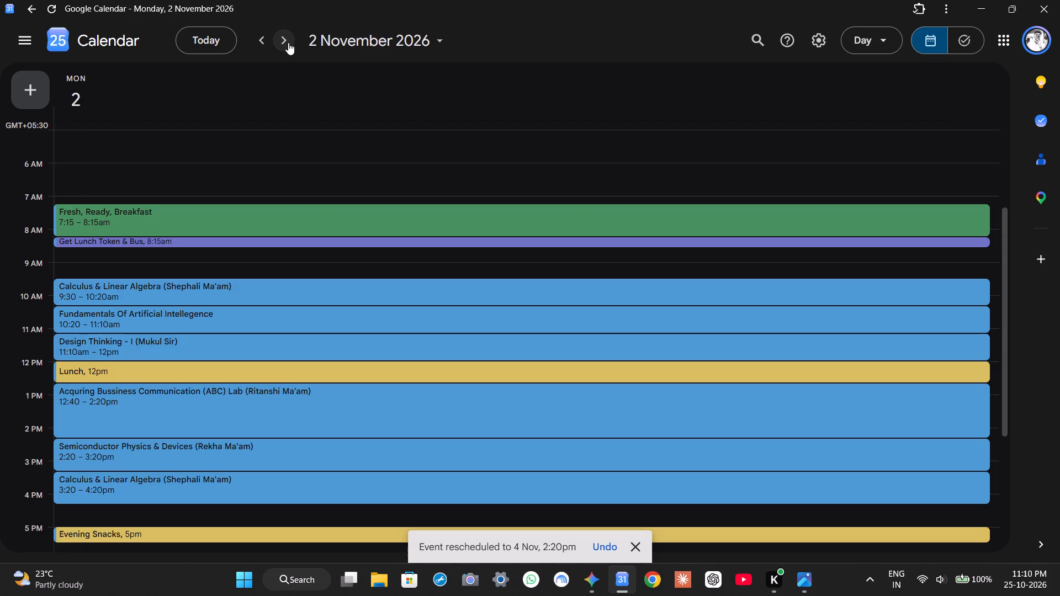
left_click(288, 42)
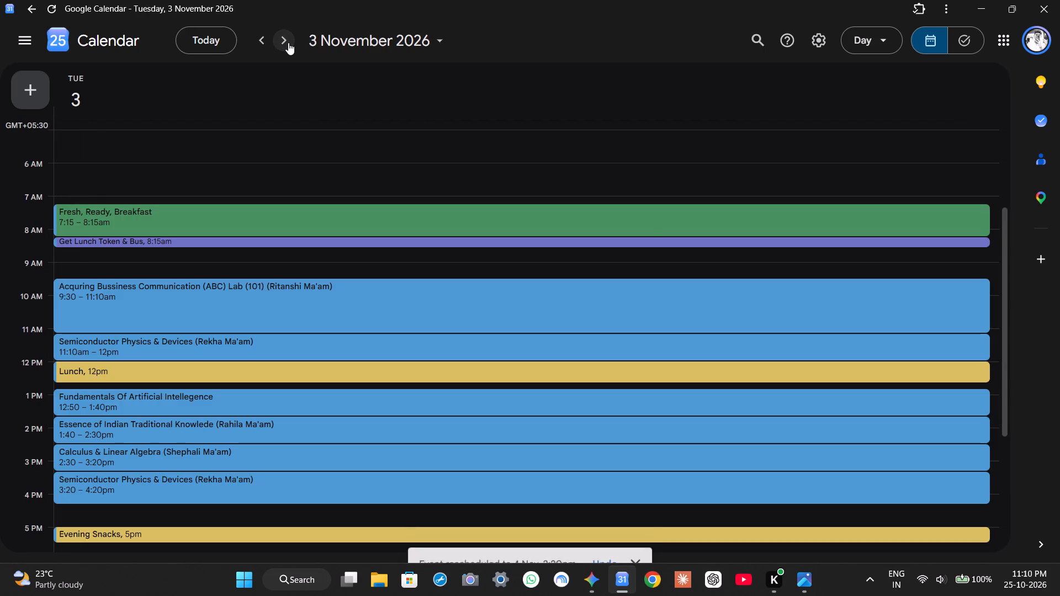
left_click(288, 42)
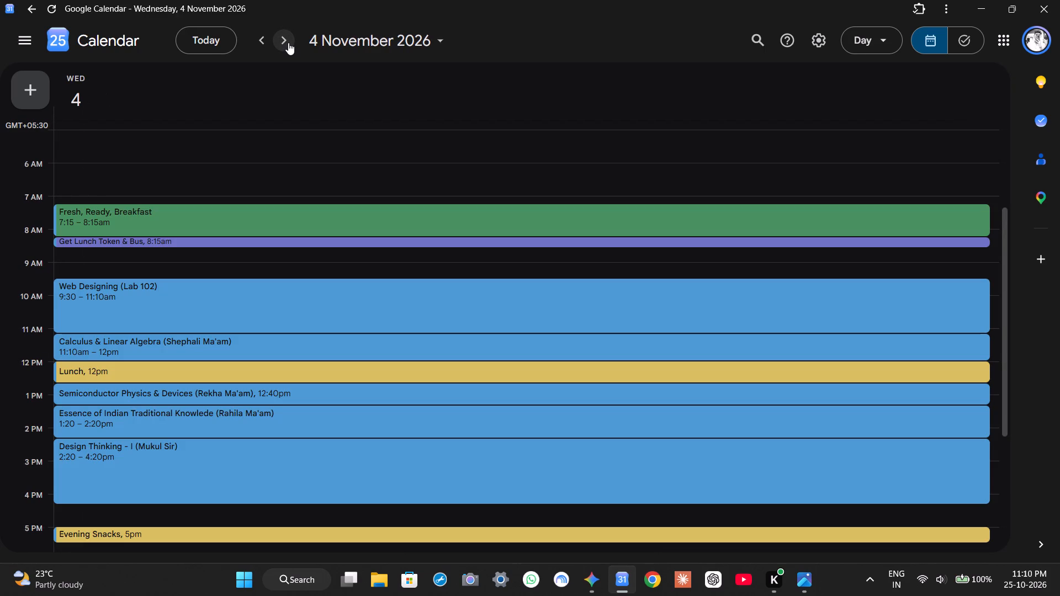
left_click(288, 42)
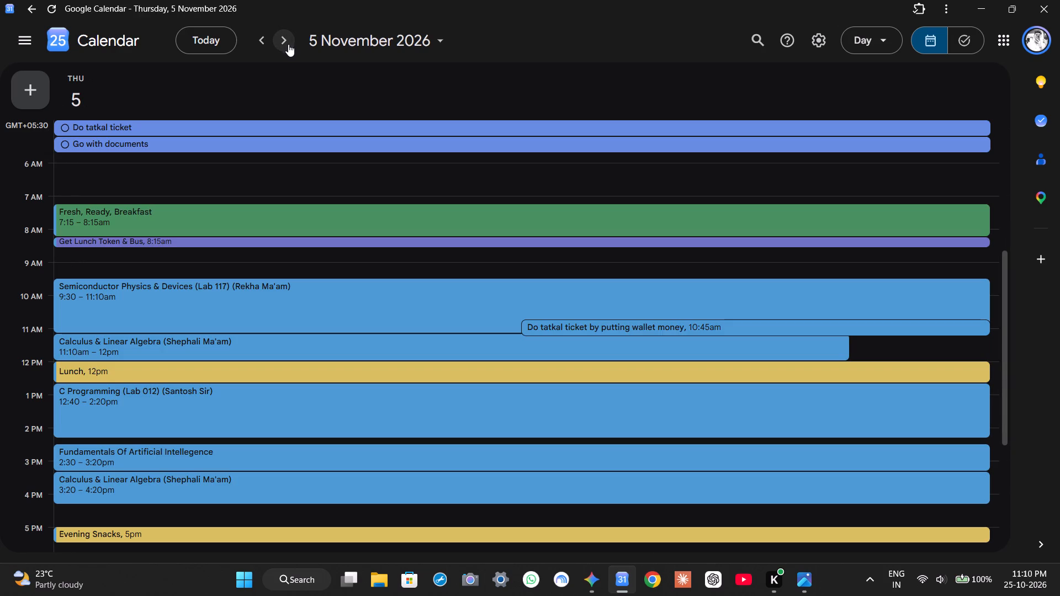
left_click(819, 585)
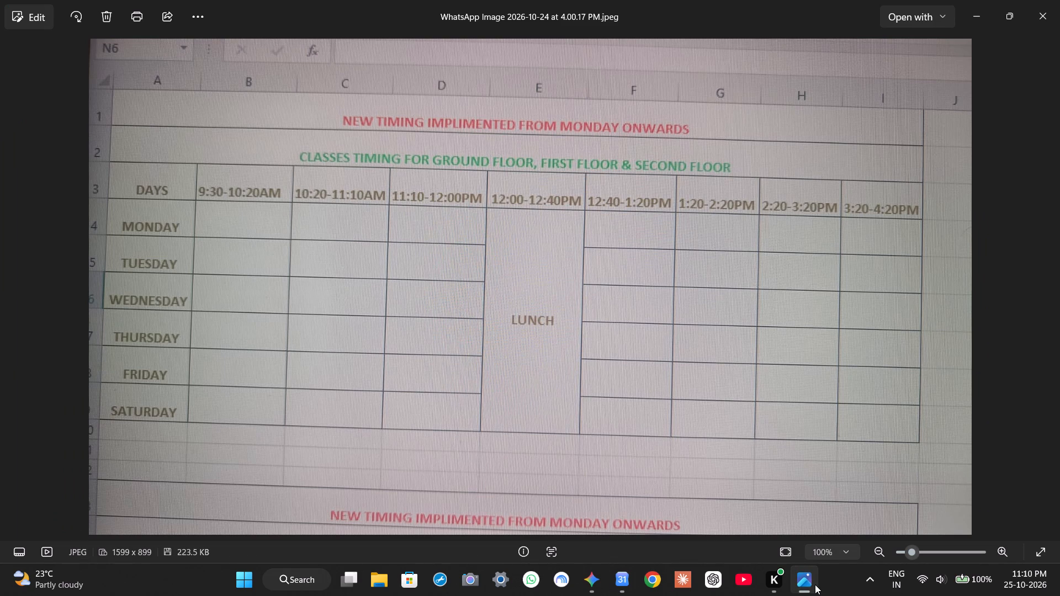
left_click(815, 584)
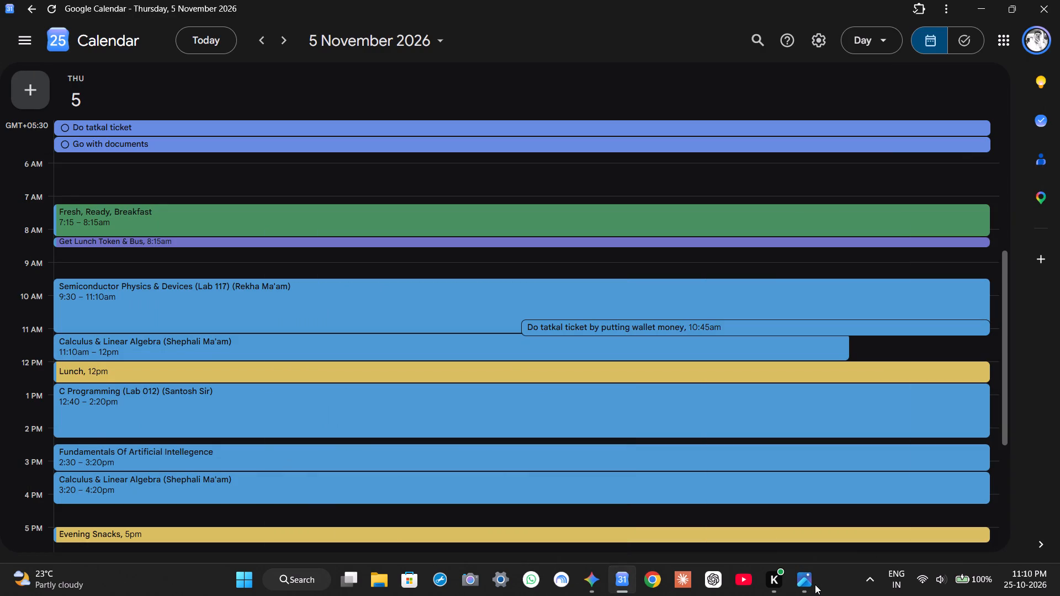
left_click(815, 584)
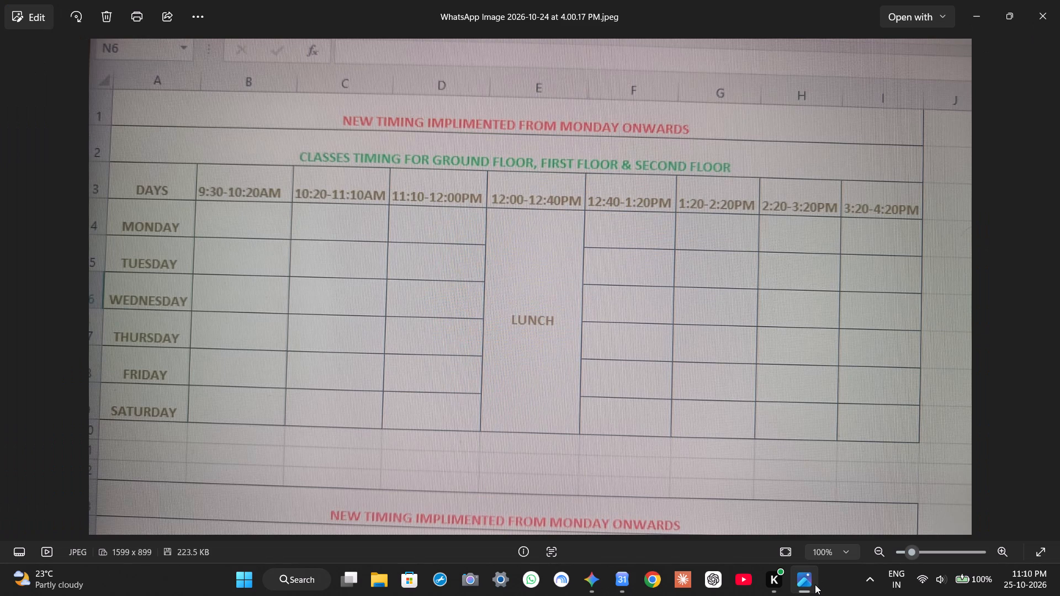
left_click(815, 584)
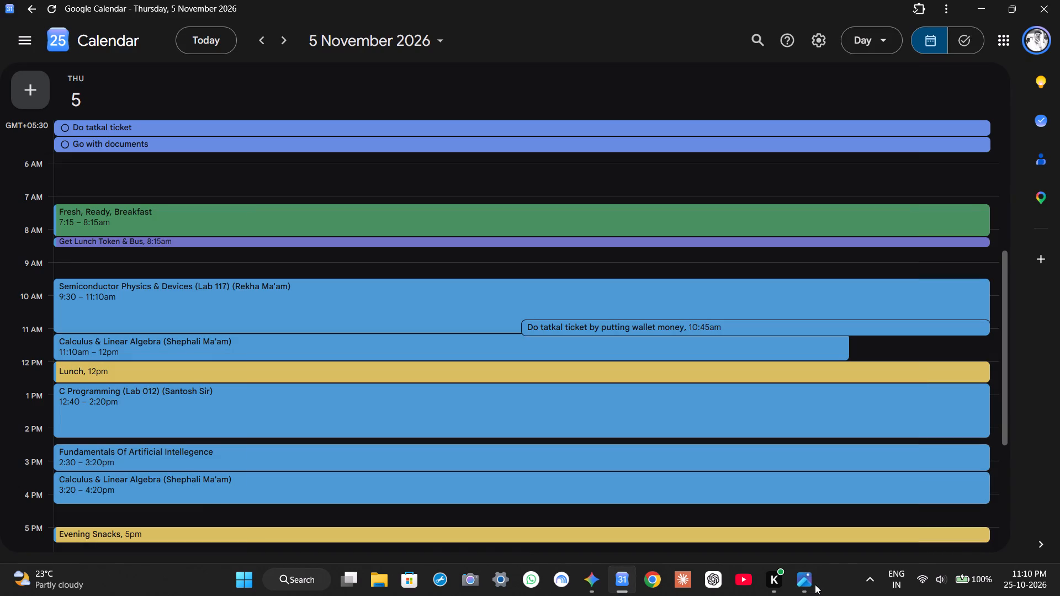
left_click(815, 584)
double_click(814, 584)
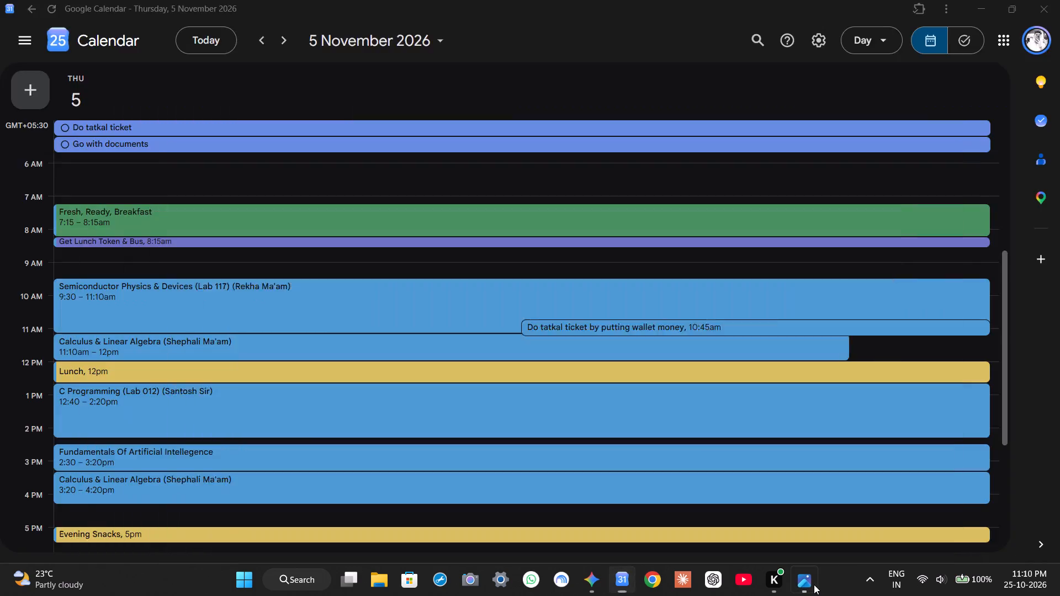
left_click(814, 584)
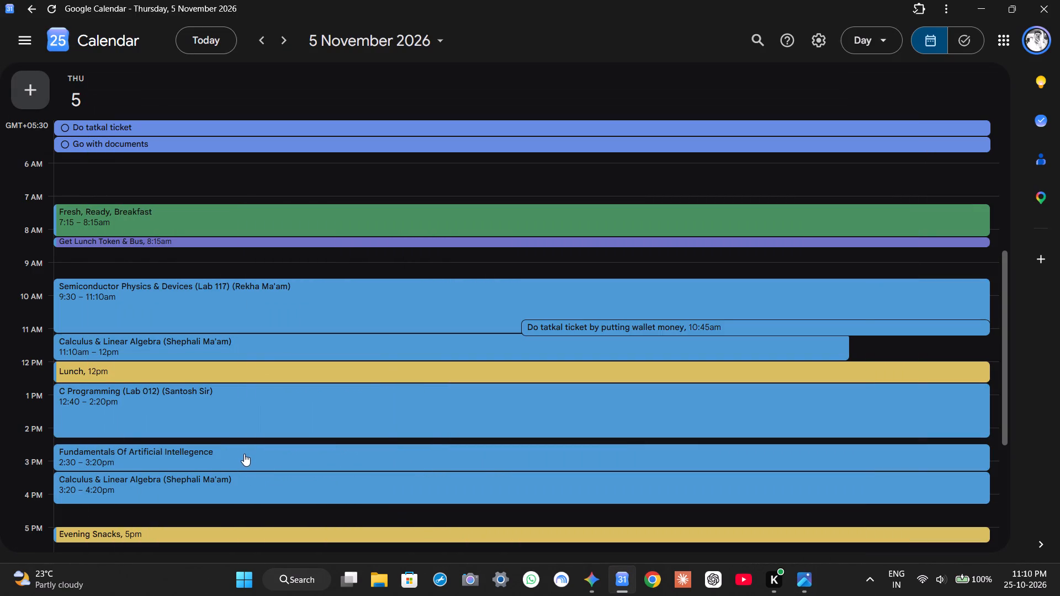
Reschedule the Fundamentals Of Artificial Intellegence class on 5 November 2026 to 2:20pm–3:20pm and save it.
left_click(235, 454)
left_click(544, 295)
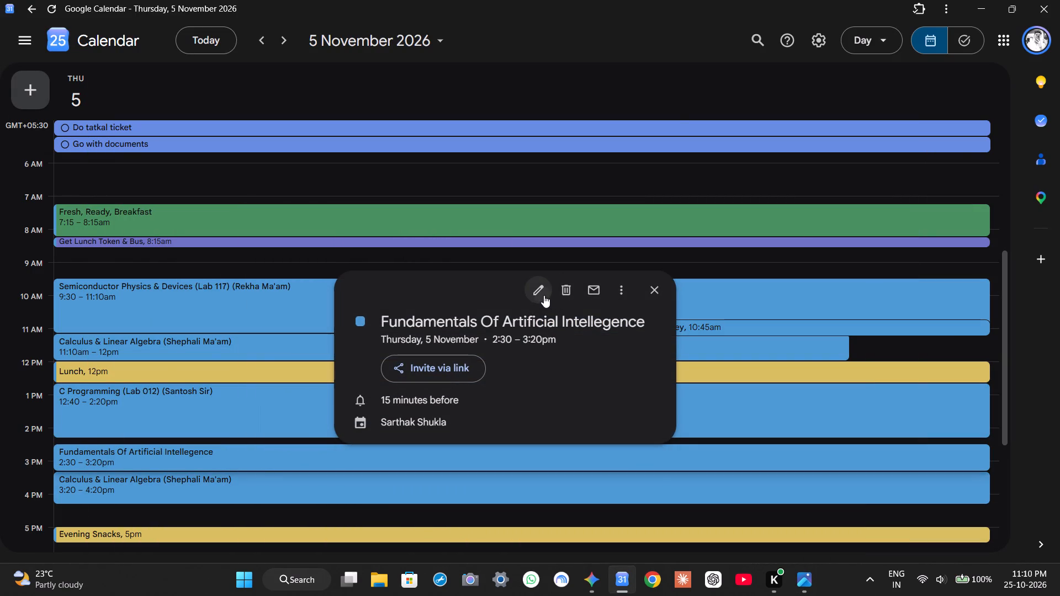
left_click(157, 93)
left_click(157, 93)
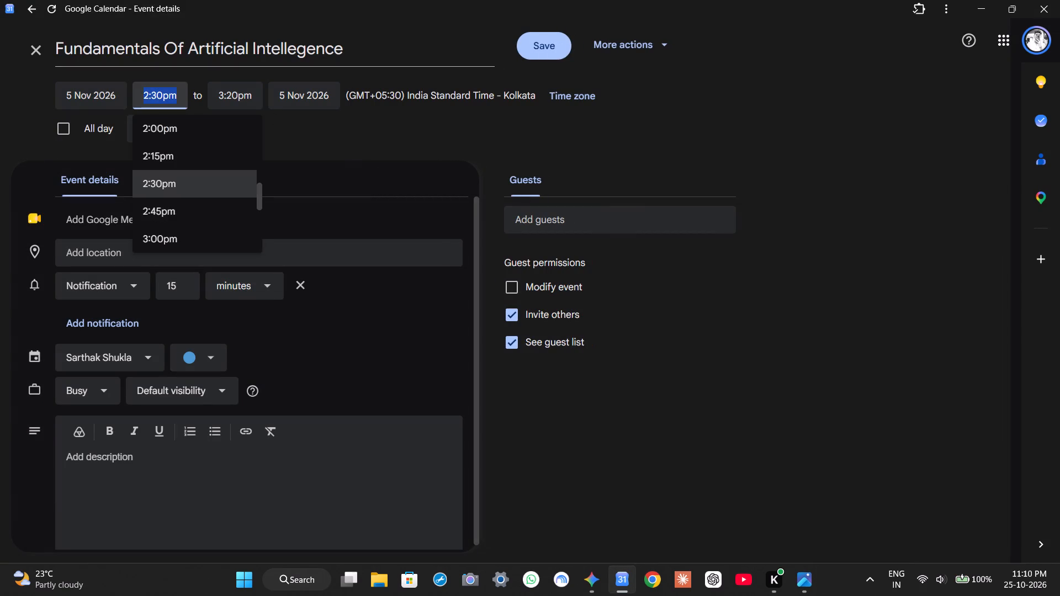
left_click(157, 102)
key("BackSpace")
key("2")
left_click(226, 95)
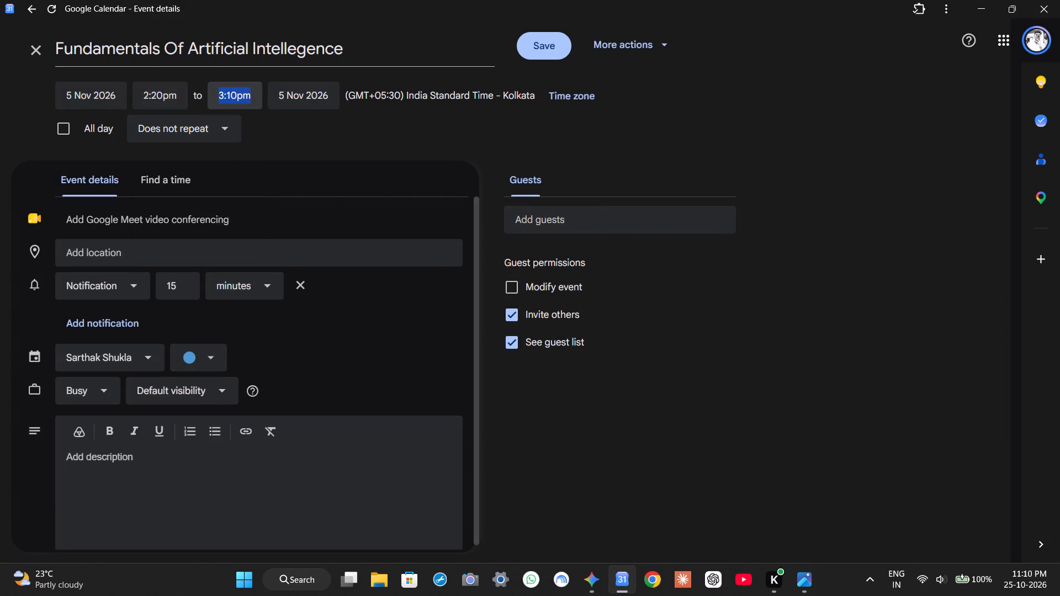
left_click(236, 96)
left_click(234, 93)
left_click(227, 93)
left_click(228, 94)
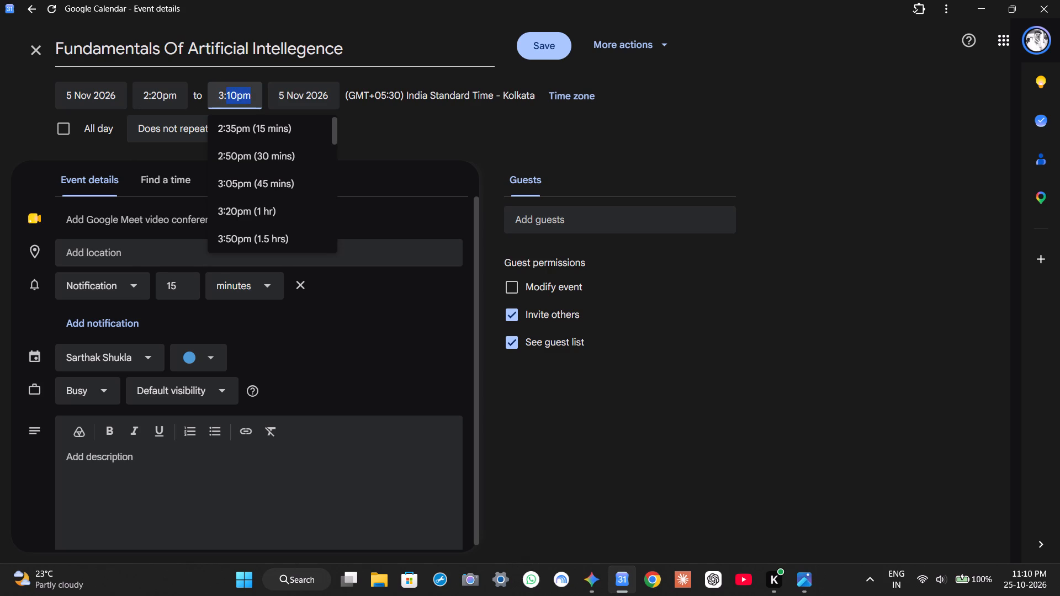
left_click(229, 94)
left_click(233, 94)
key("BackSpace")
key("2")
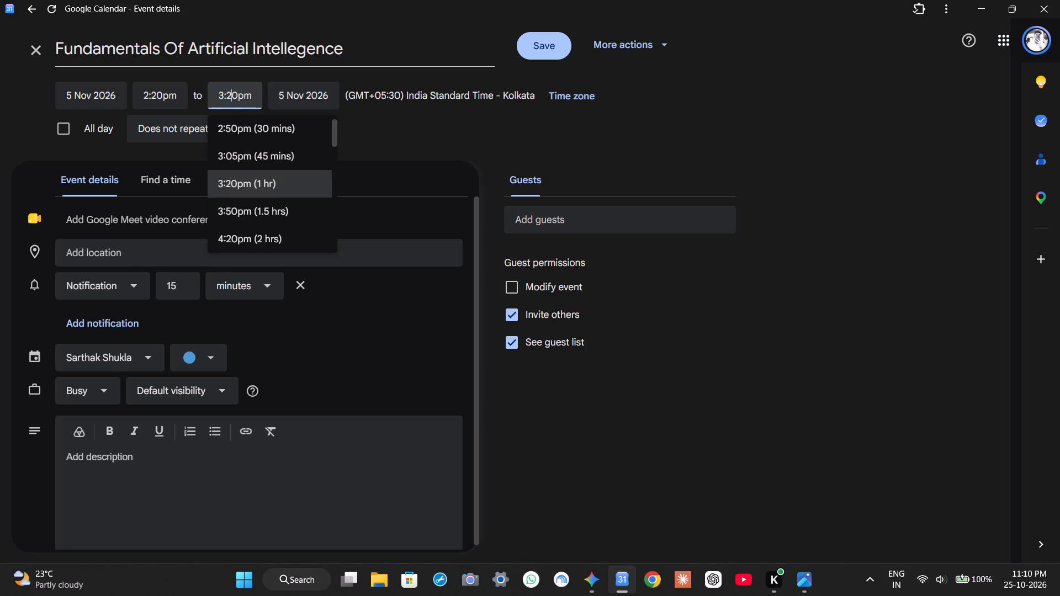
left_click(527, 49)
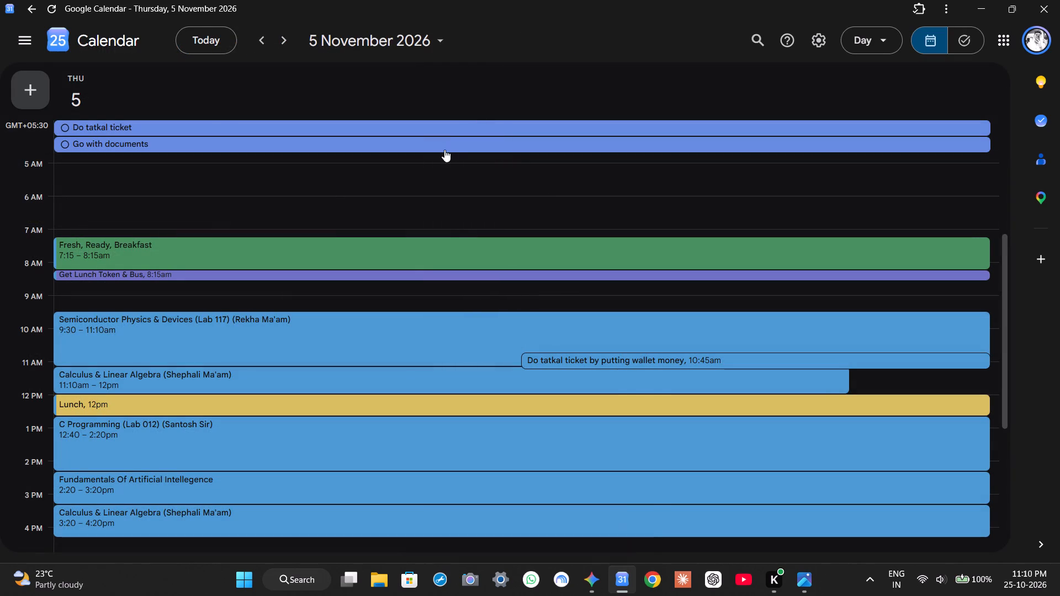
scroll(232, 248, "down", 1)
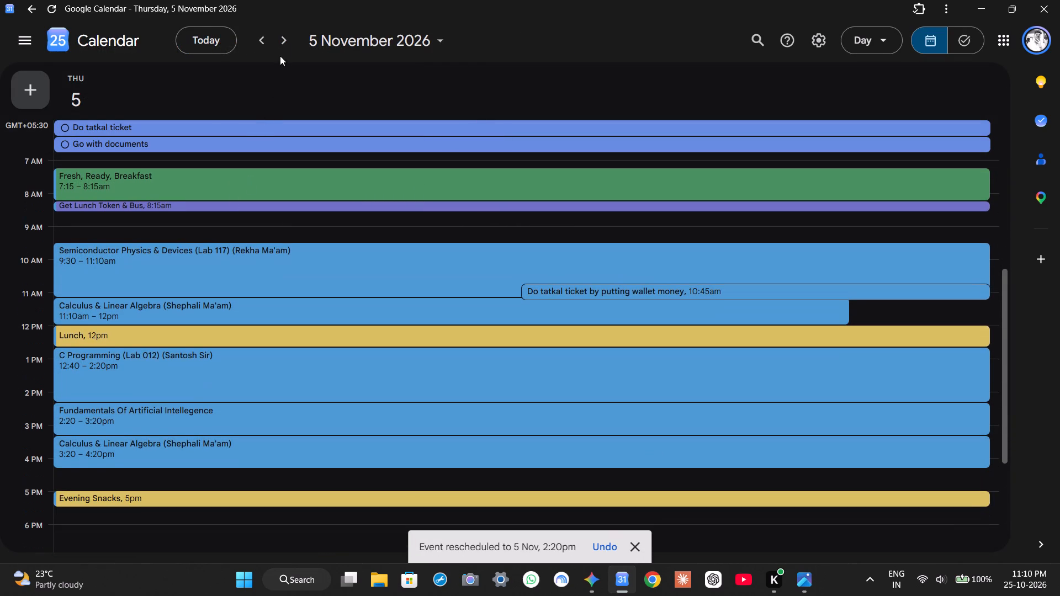
Go to 6 November 2026 and open the Calculus & Linear Algebra class details.
left_click(283, 42)
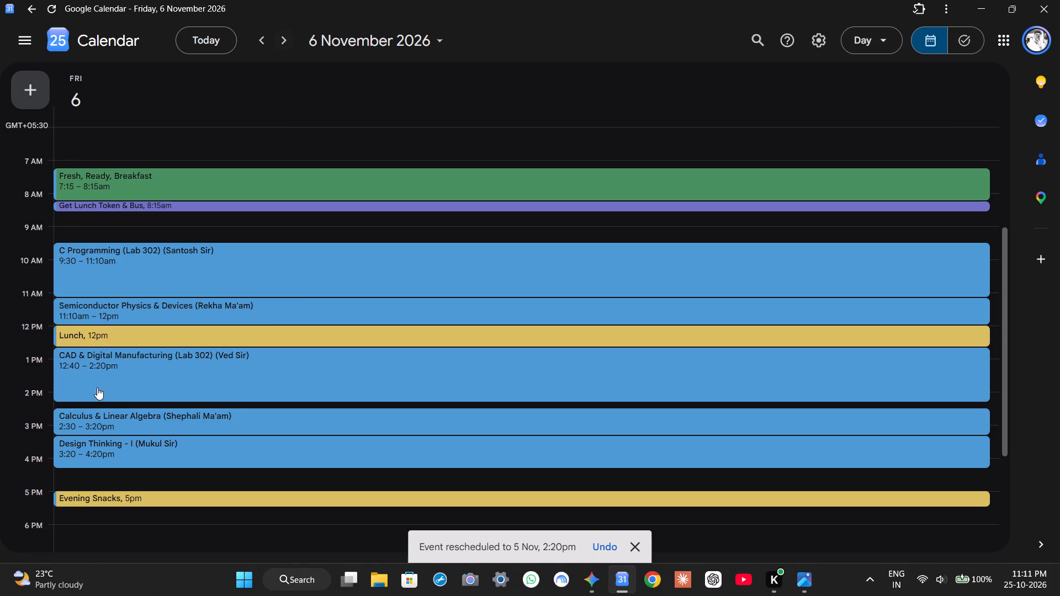
left_click(130, 418)
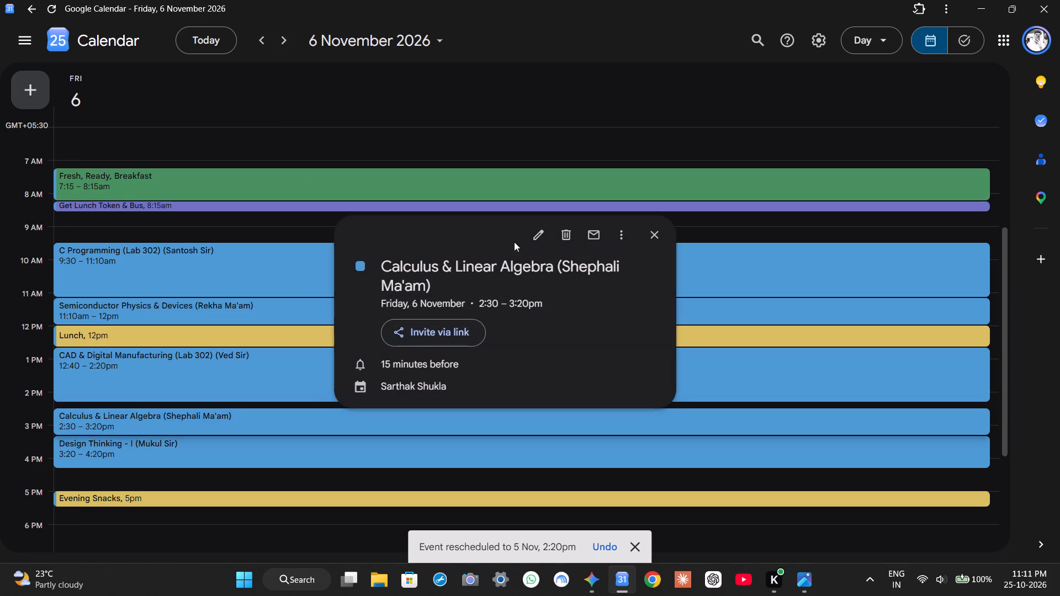
Reschedule the Calculus & Linear Algebra class on 6 November 2026 to 2:20pm–3:20pm and save the event.
left_click(531, 237)
left_click(163, 92)
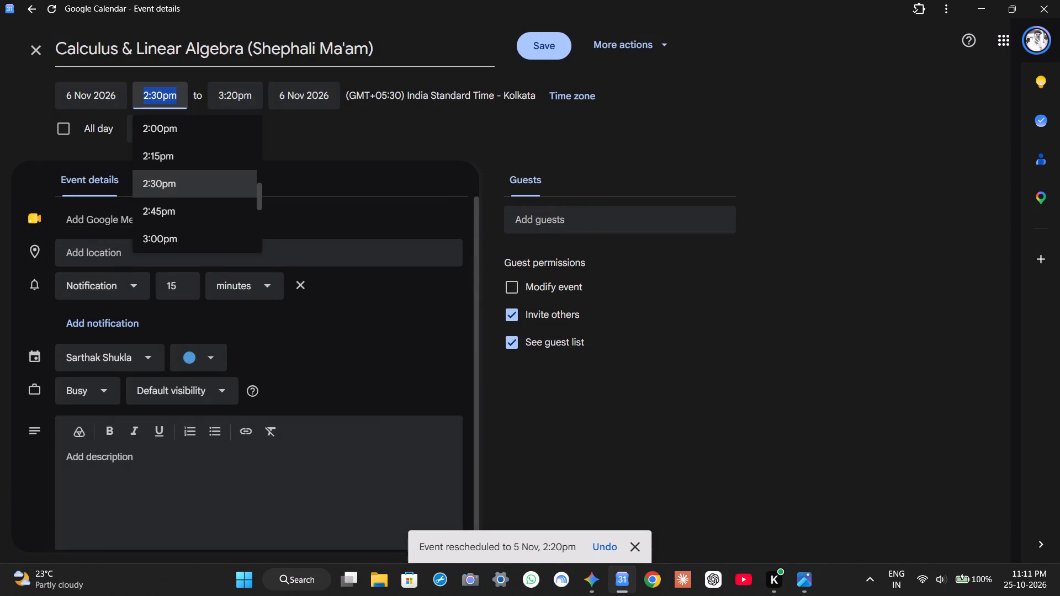
left_click(160, 93)
left_click(156, 93)
key("BackSpace")
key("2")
left_click(215, 93)
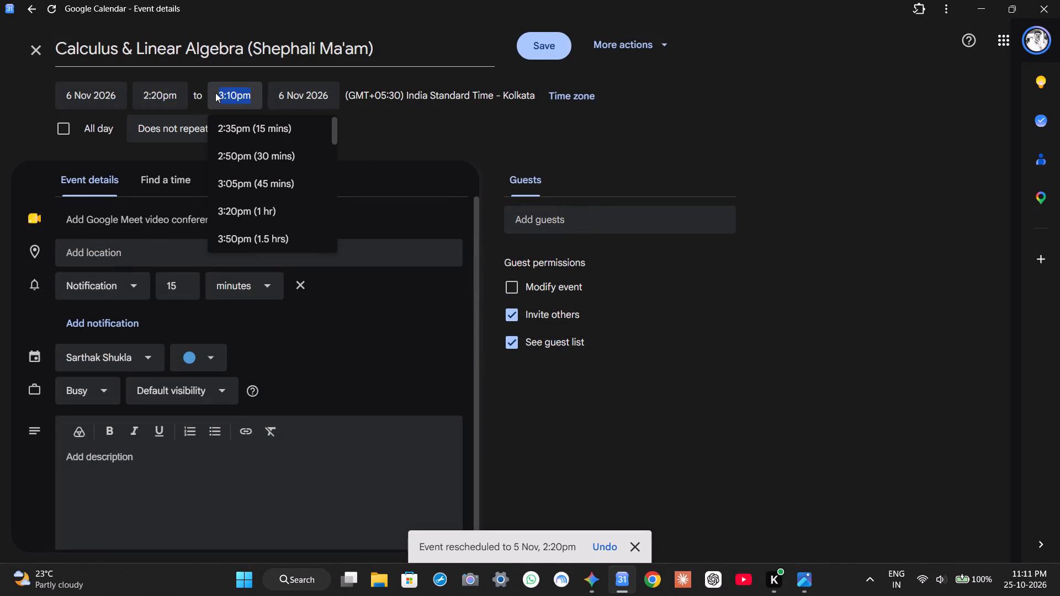
left_click(235, 98)
left_click(233, 94)
key("BackSpace")
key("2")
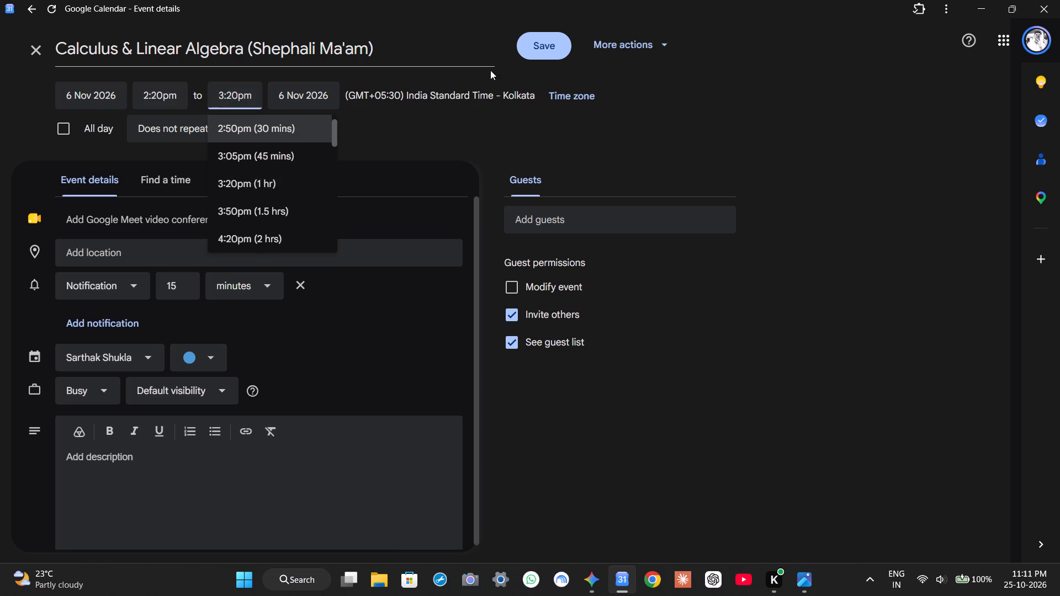
left_click(559, 42)
Go to 7 November 2026, reschedule the C Programming class to 12:40pm–1:20pm per the new timing image, and save it.
left_click(279, 41)
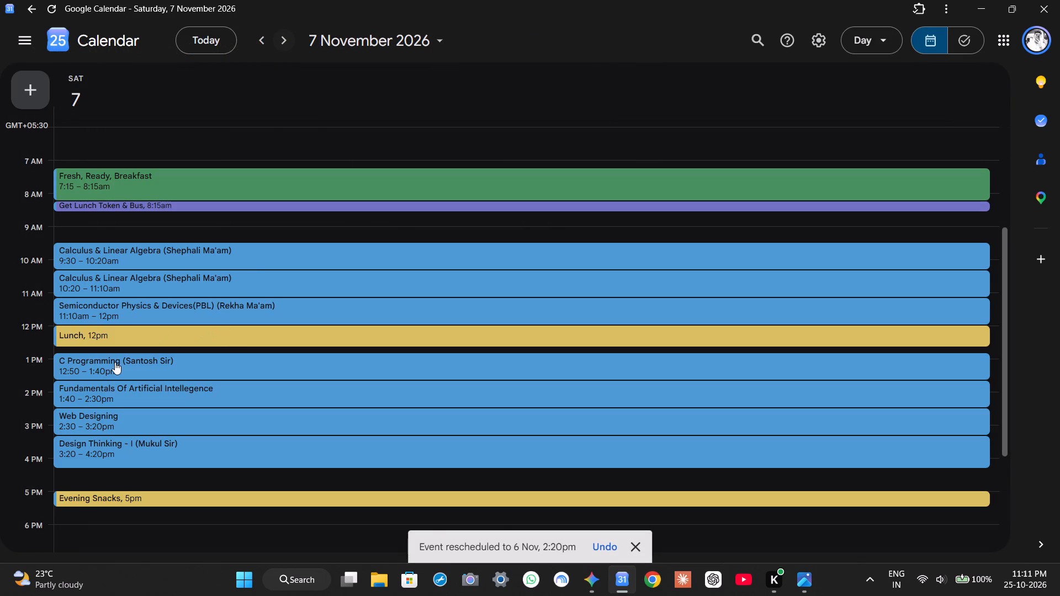
left_click(115, 362)
left_click(534, 217)
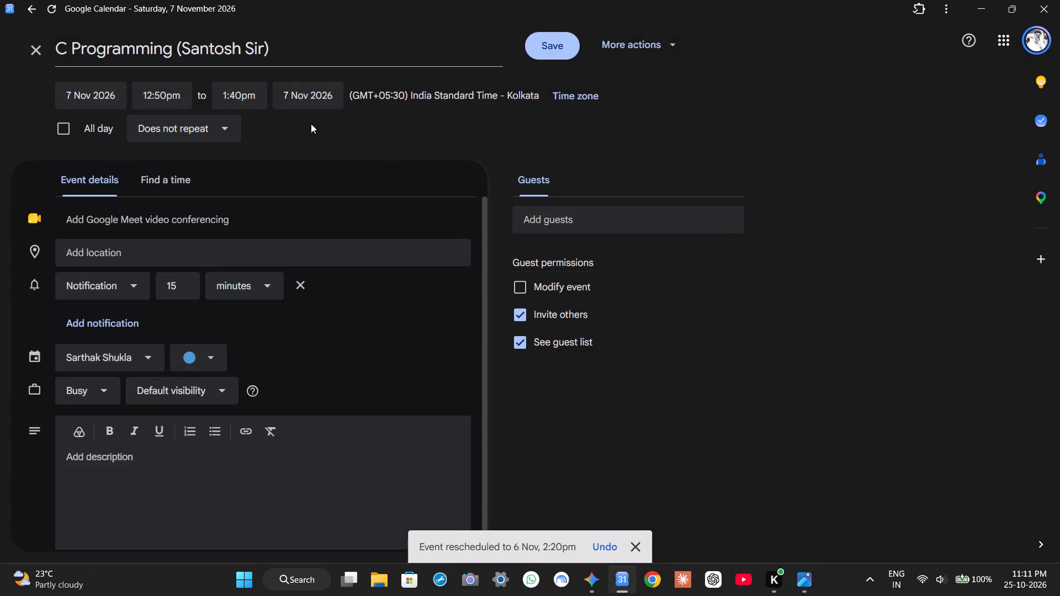
left_click(158, 92)
left_click(162, 94)
key("BackSpace")
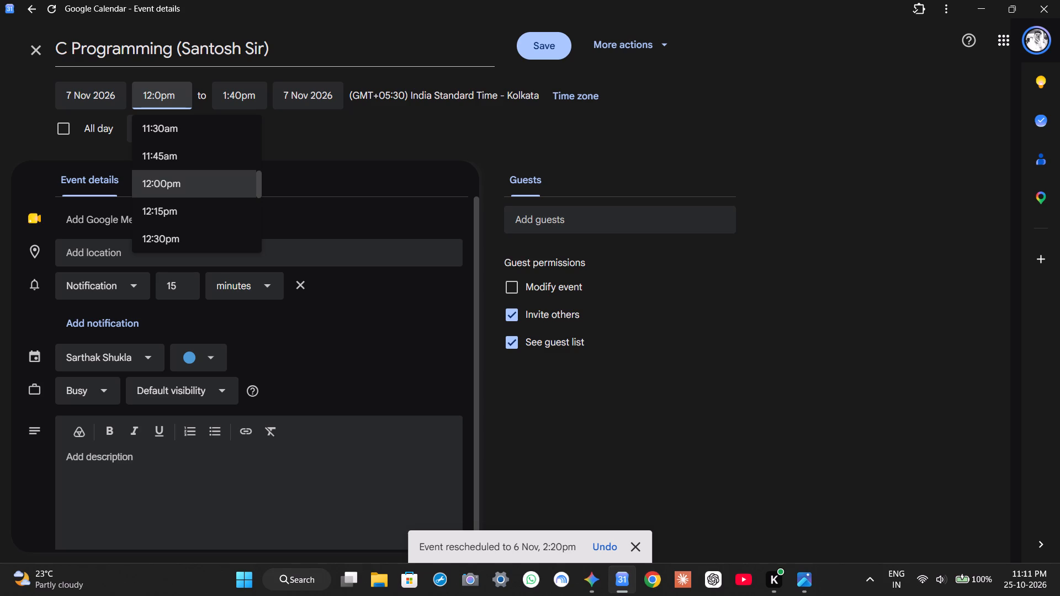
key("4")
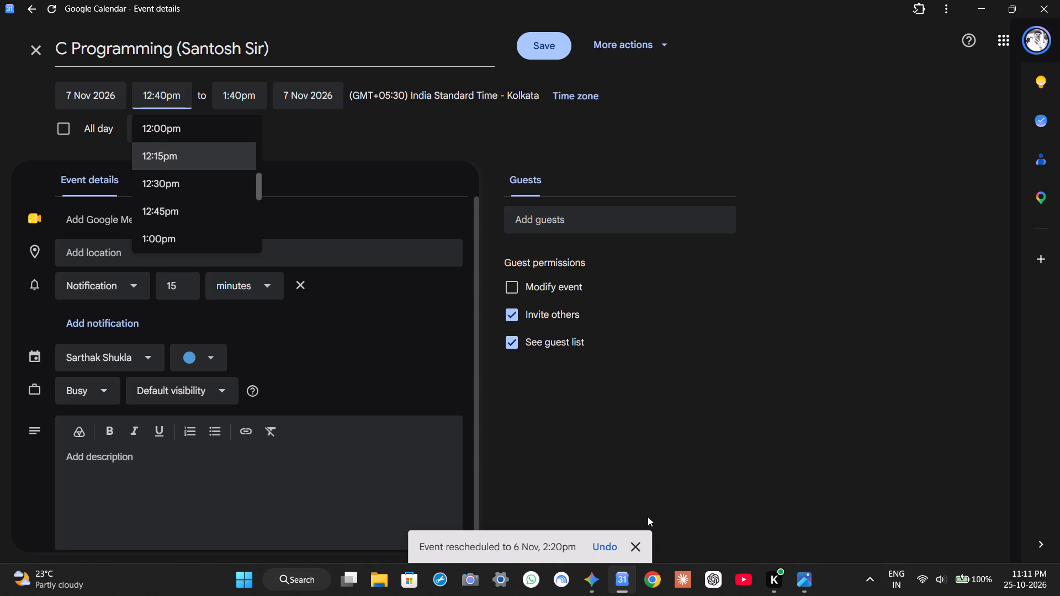
left_click(815, 586)
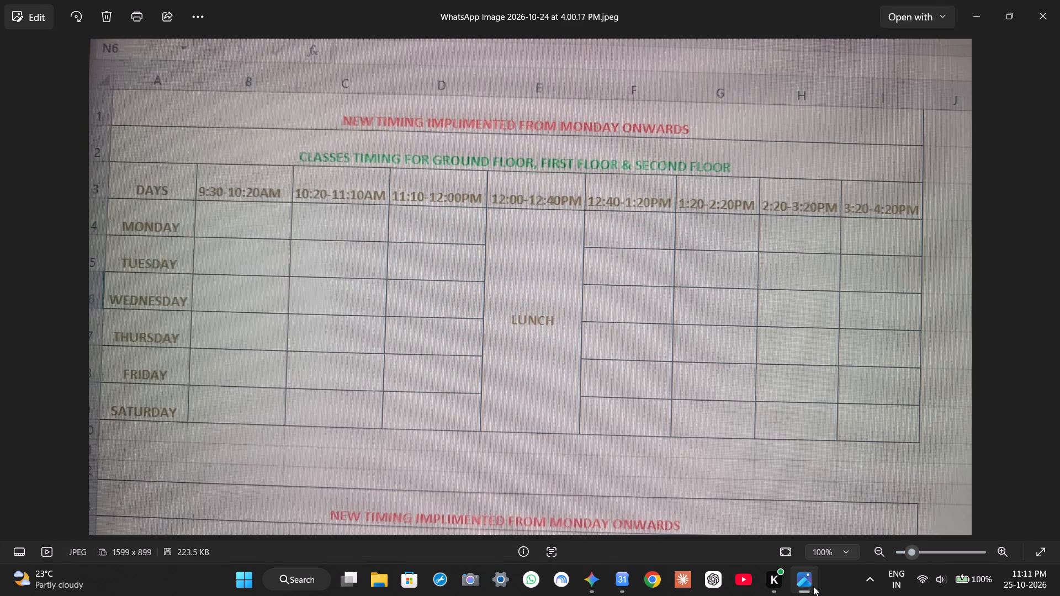
left_click(813, 586)
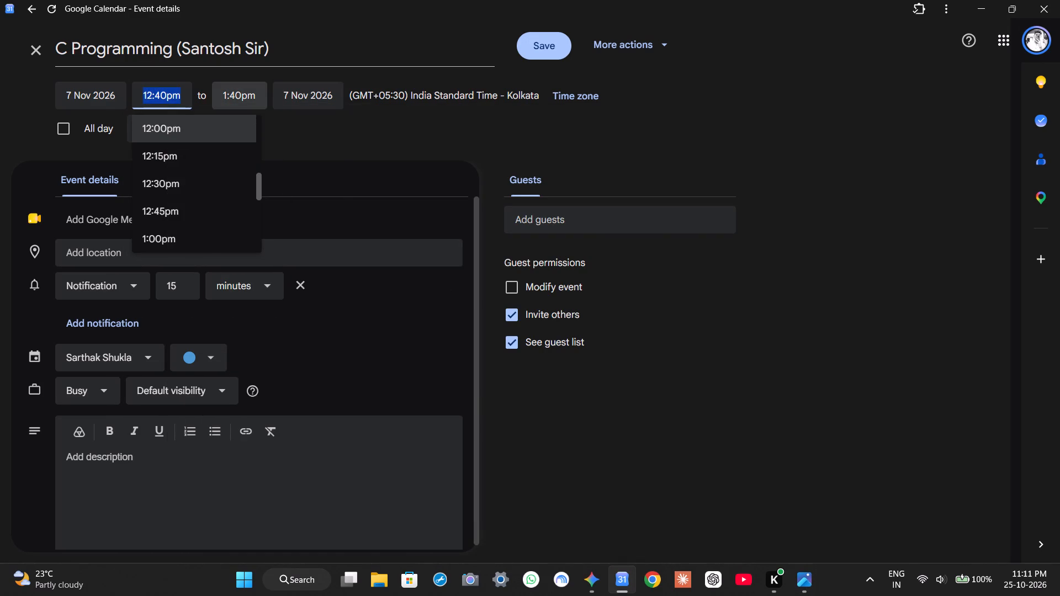
left_click(244, 99)
left_click(235, 97)
key("BackSpace")
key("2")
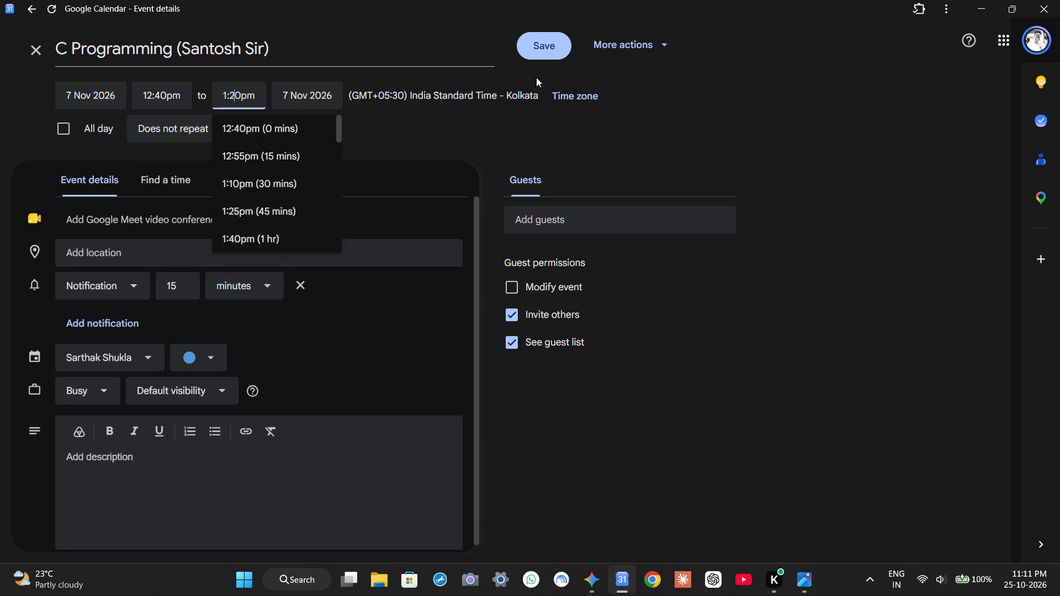
left_click(542, 50)
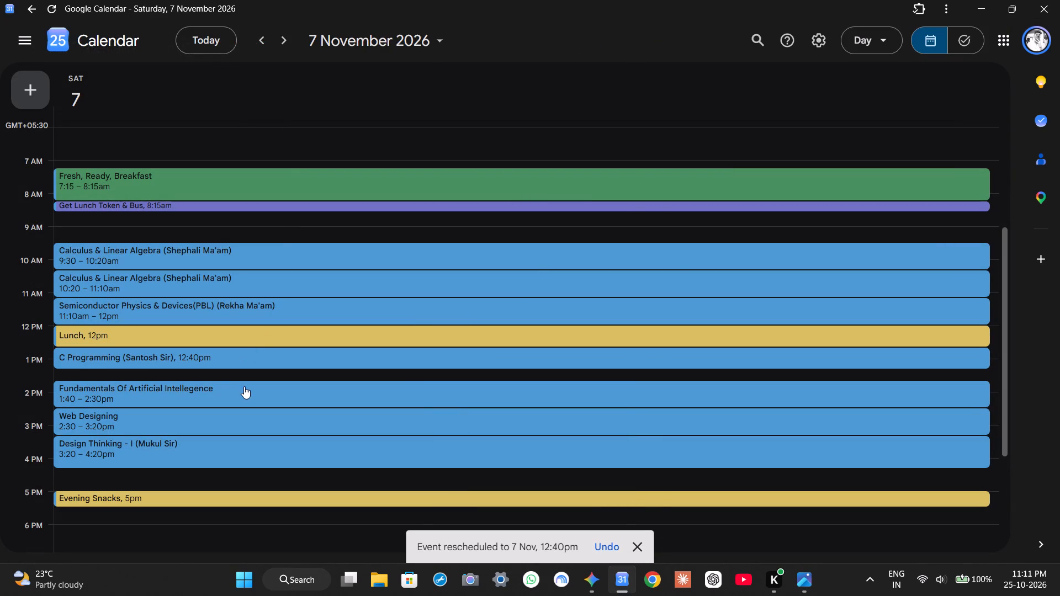
Reschedule the Fundamentals Of Artificial Intellegence class on 7 November 2026 to 1:20pm–2:20pm per the new timing image and save it.
left_click(244, 386)
left_click(537, 219)
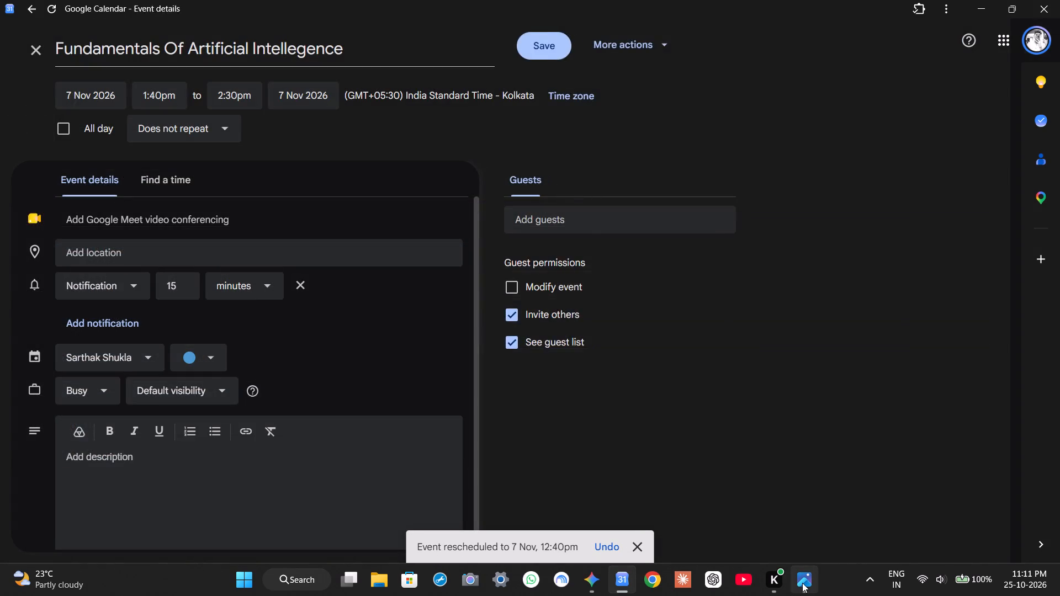
left_click(802, 583)
left_click(802, 583)
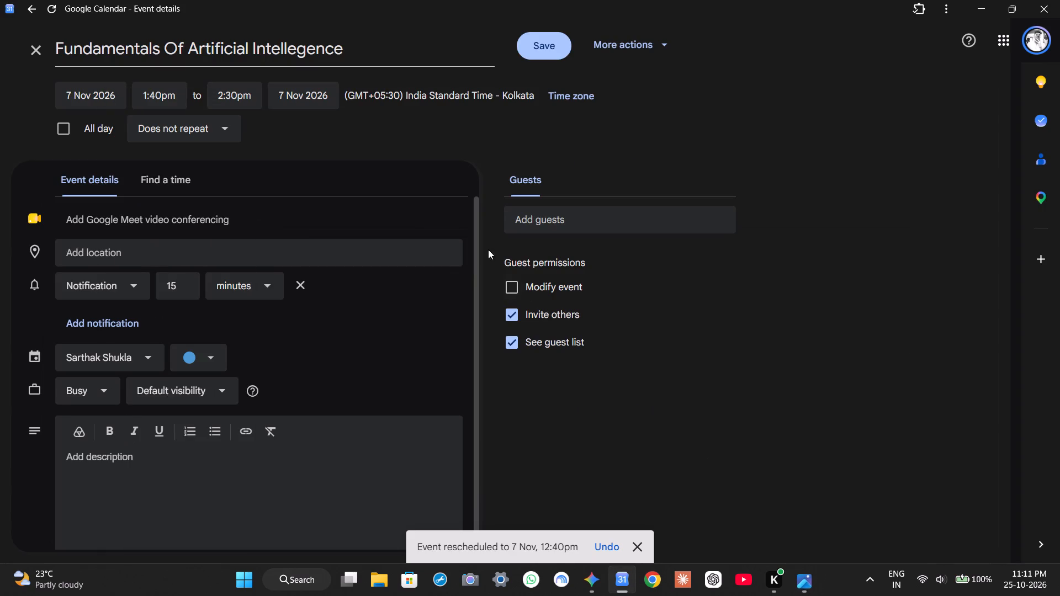
left_click(157, 92)
left_click(155, 99)
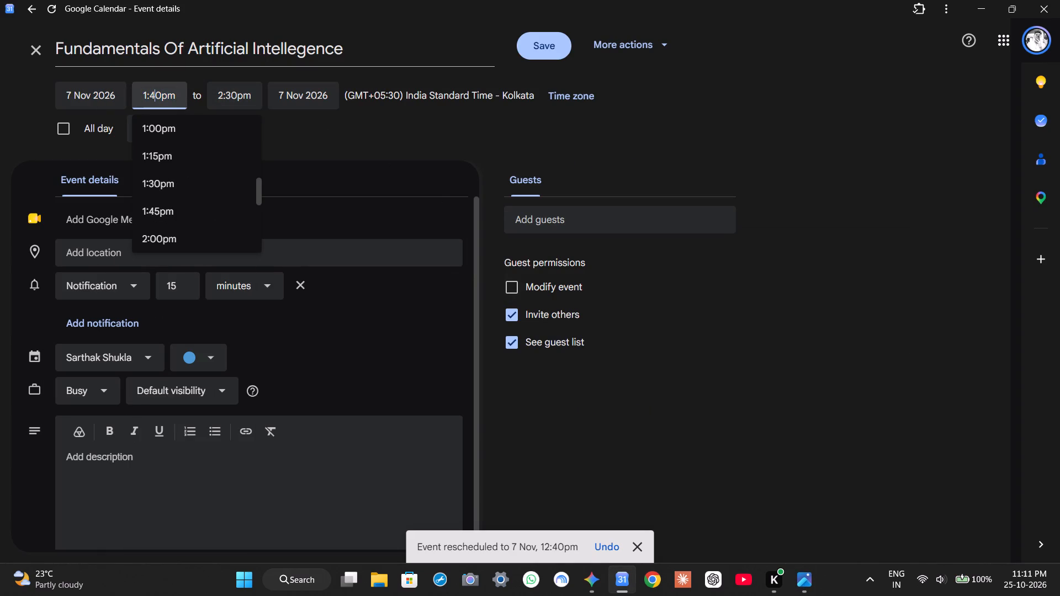
key("BackSpace")
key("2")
left_click(231, 93)
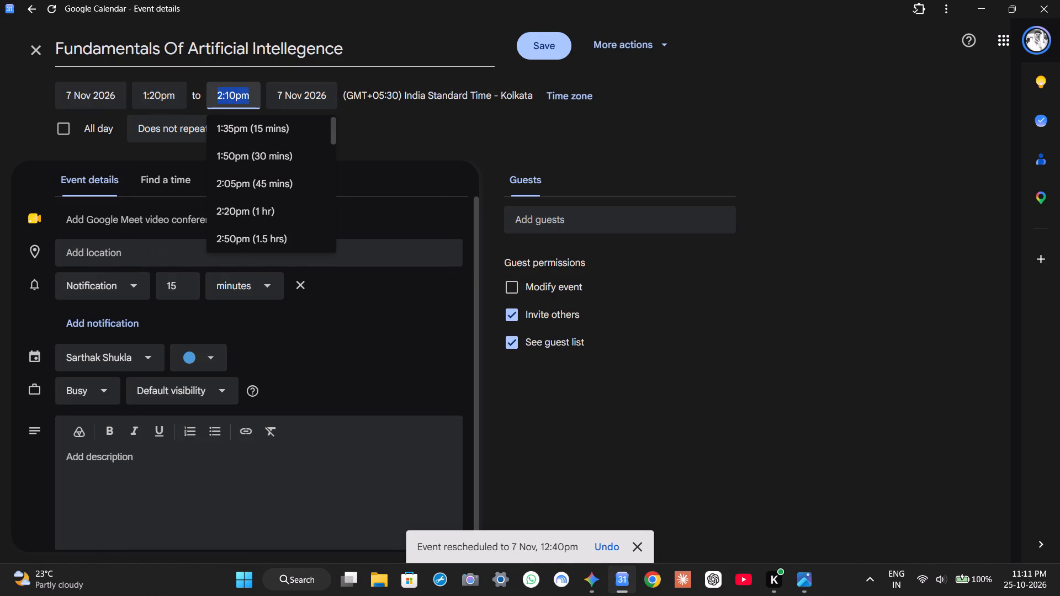
left_click(227, 96)
left_click(230, 96)
key("BackSpace")
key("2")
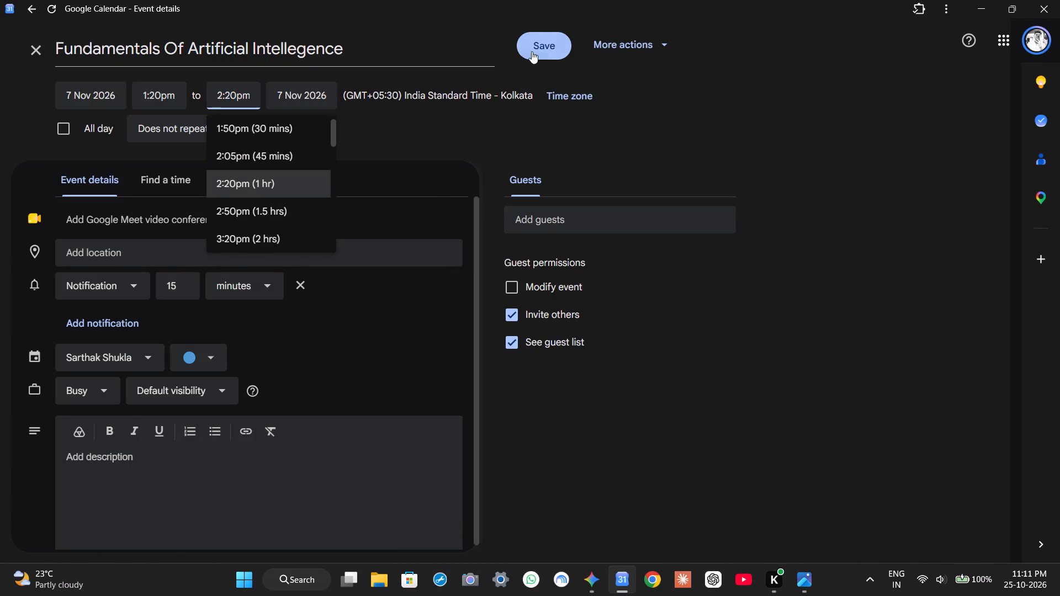
left_click(533, 51)
Check the new timing image in Photos for the remaining afternoon class slots.
left_click(803, 578)
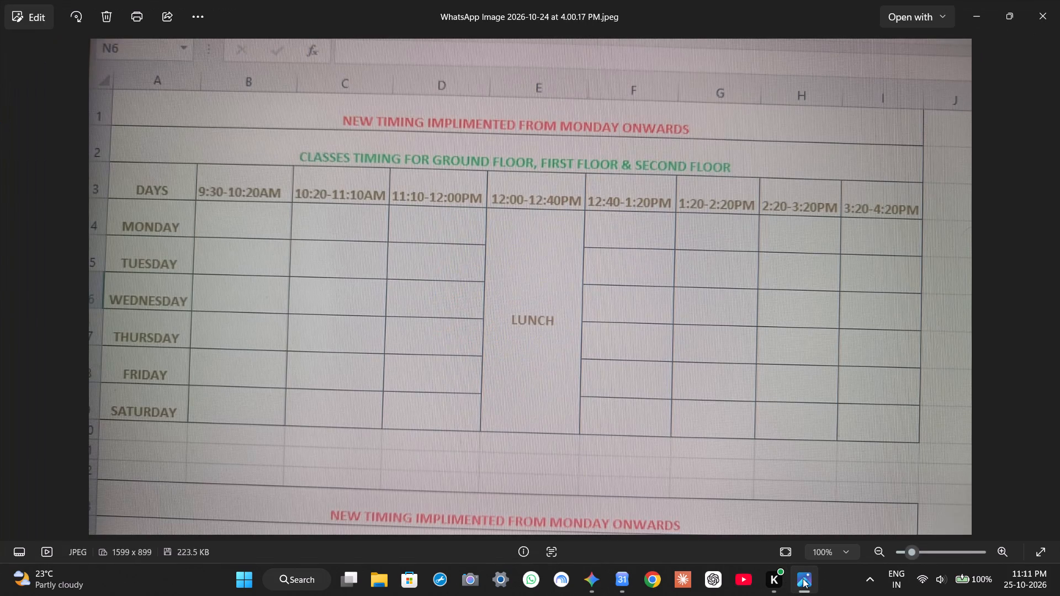
Check the new timing image and reschedule the Web Designing class on 7 November 2026 to 2:20pm–3:20pm, saving the event.
left_click(803, 578)
left_click(241, 418)
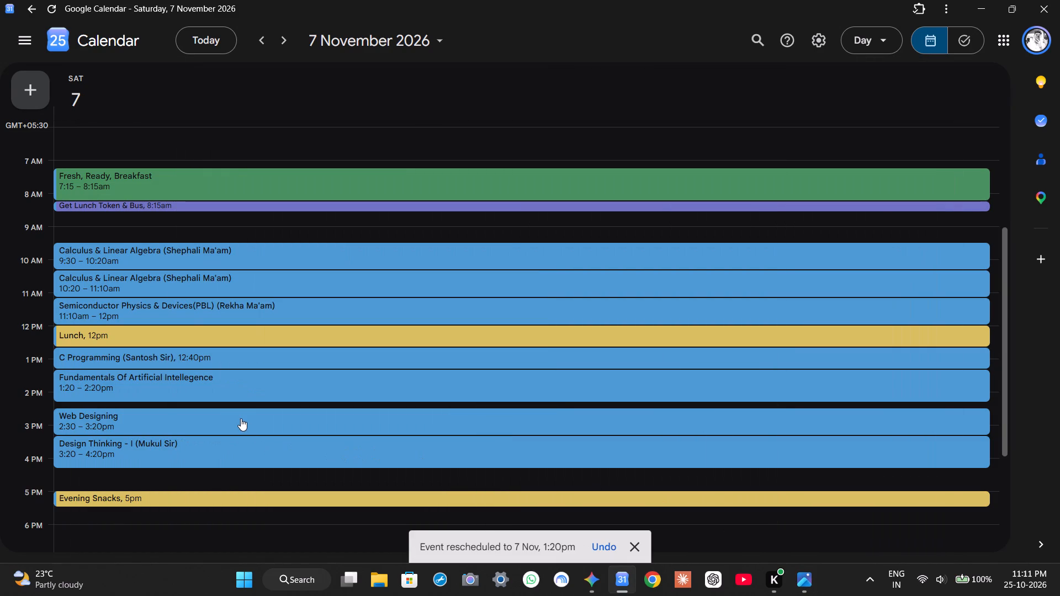
left_click(527, 260)
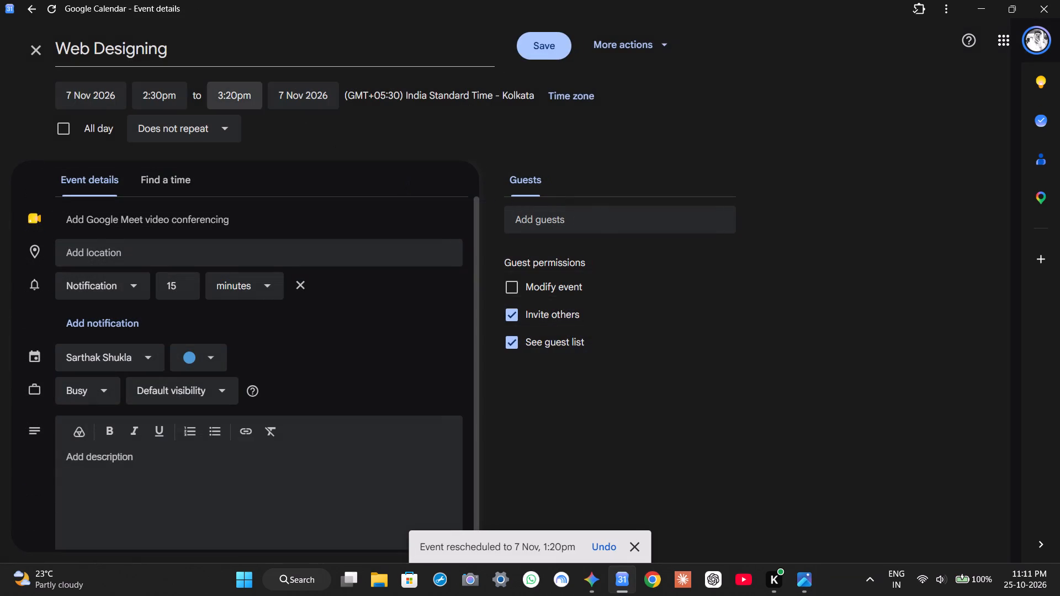
left_click(151, 93)
left_click(158, 95)
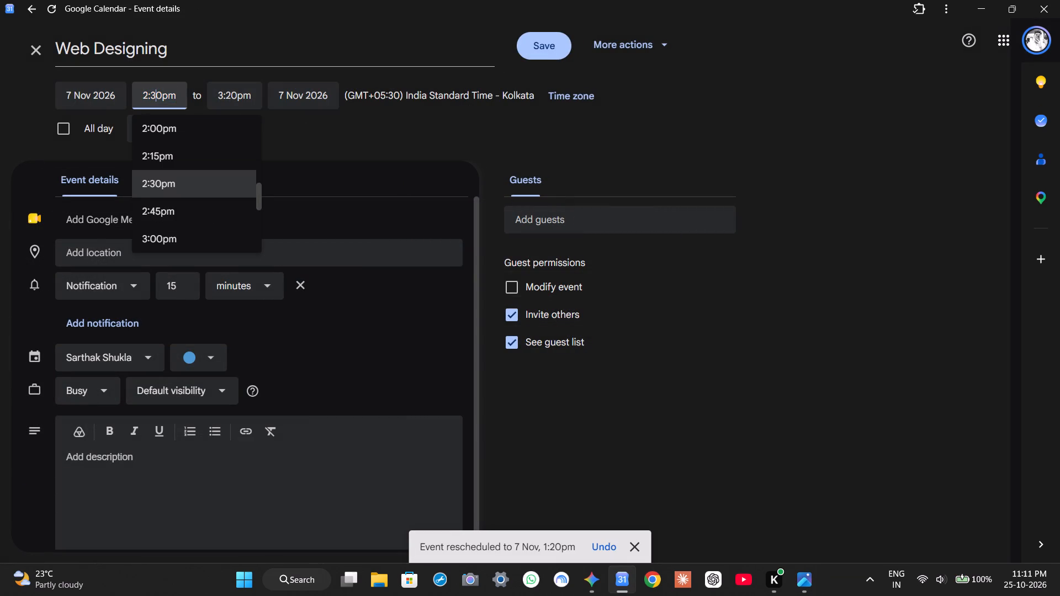
key("BackSpace")
key("2")
left_click(218, 98)
left_click(231, 98)
key("BackSpace")
key("2")
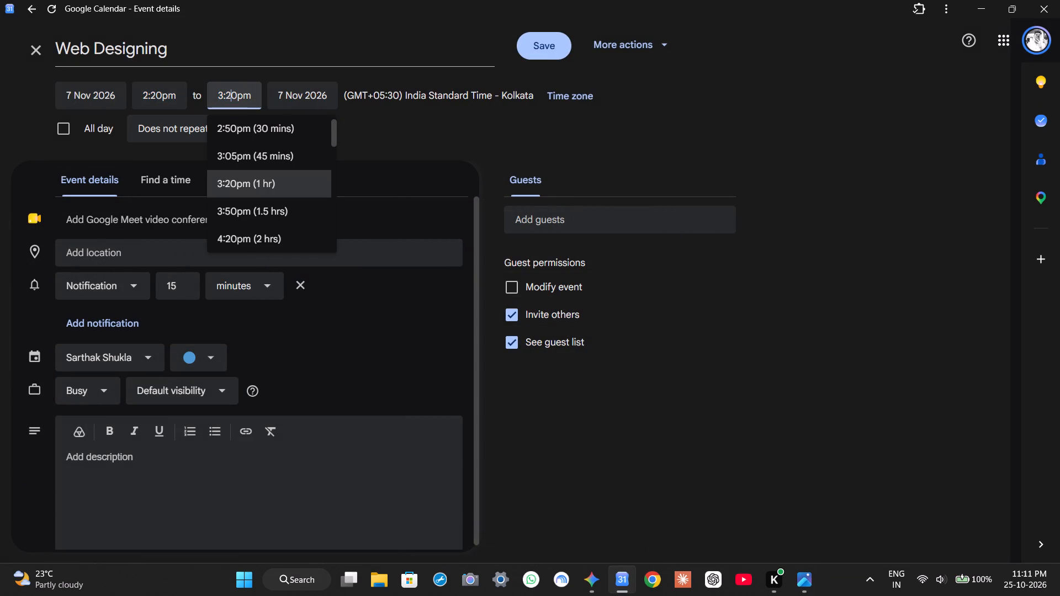
left_click(536, 50)
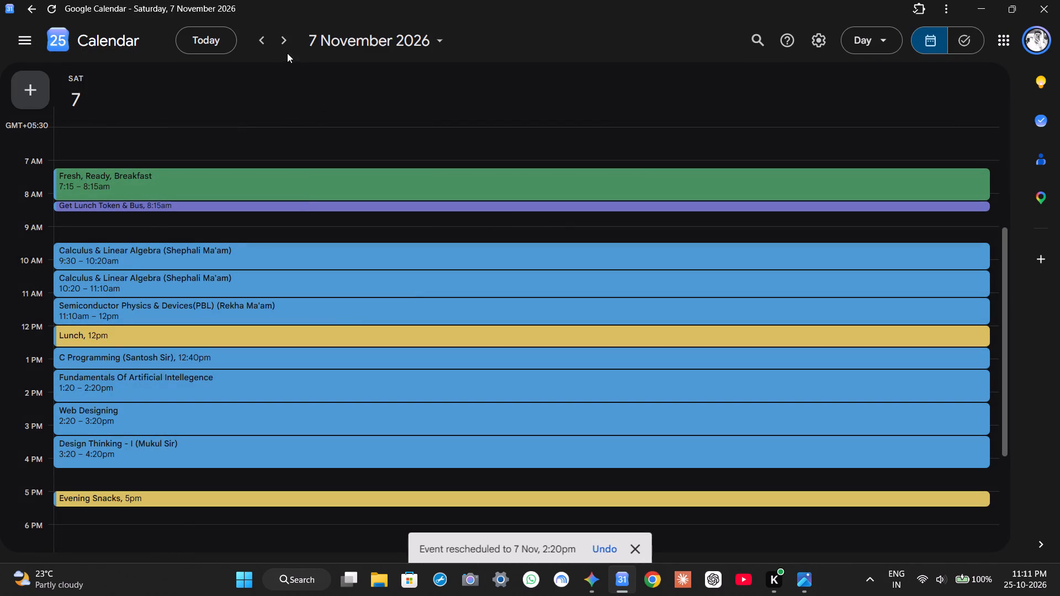
Review the daily schedules from 7 November back to 1 November 2026 for classes that do not match the new timings.
left_click(290, 38)
left_click(258, 41)
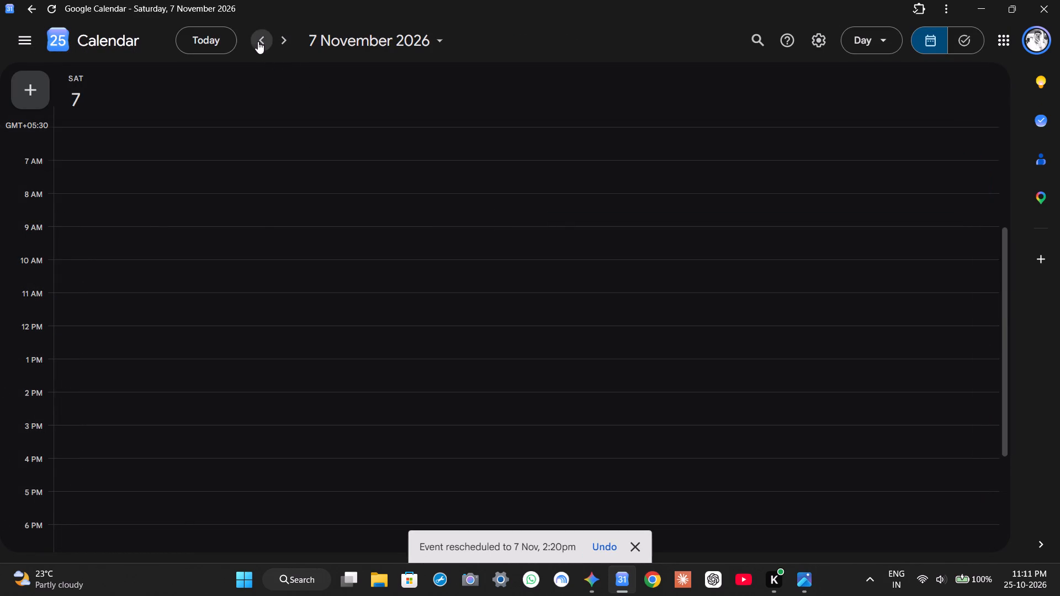
left_click(258, 41)
left_click(258, 41)
left_click(258, 41)
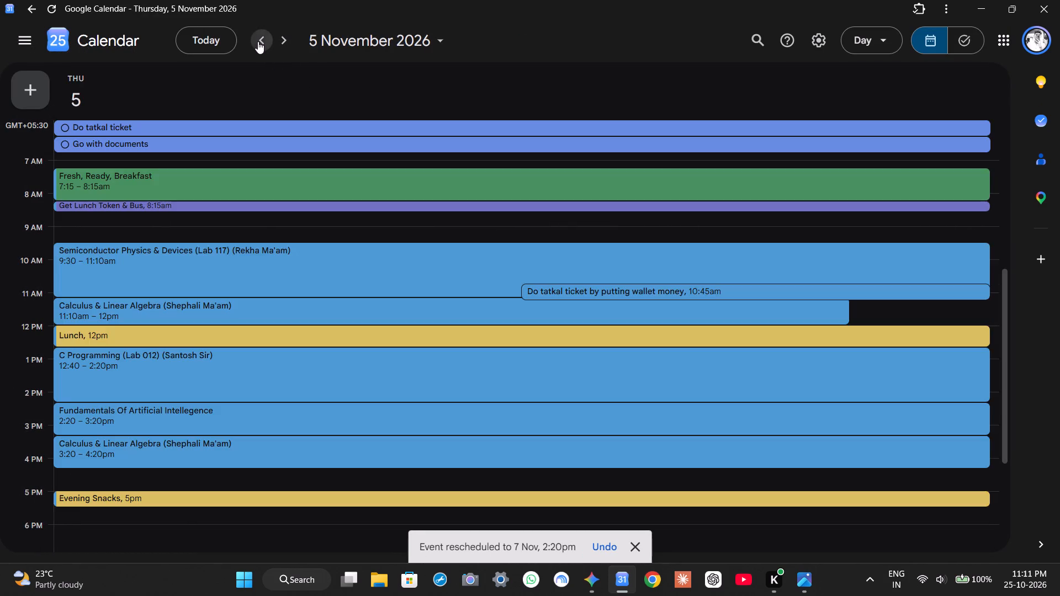
left_click(279, 41)
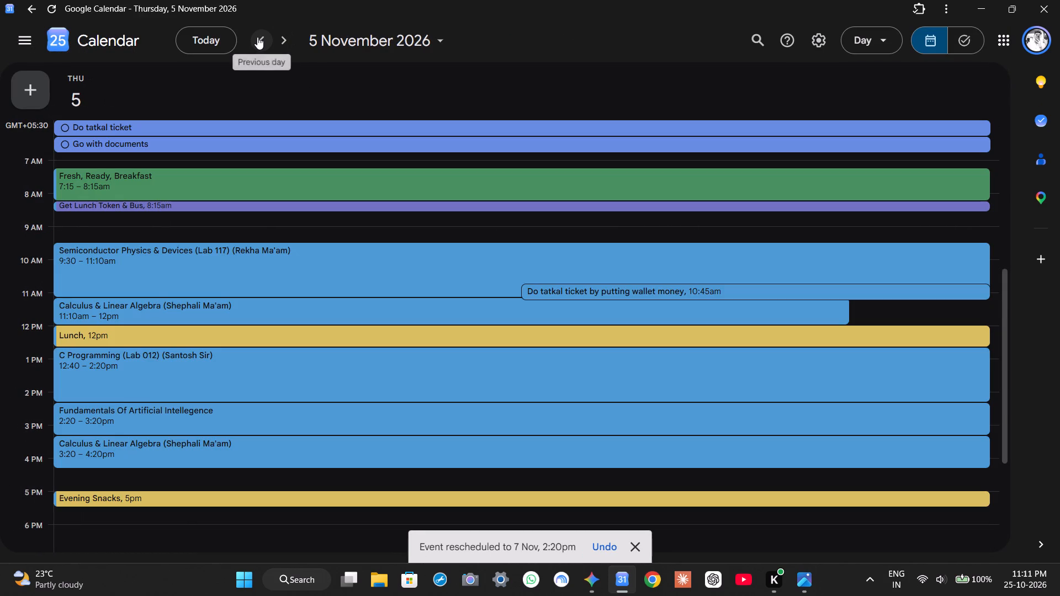
left_click(257, 37)
left_click(257, 37)
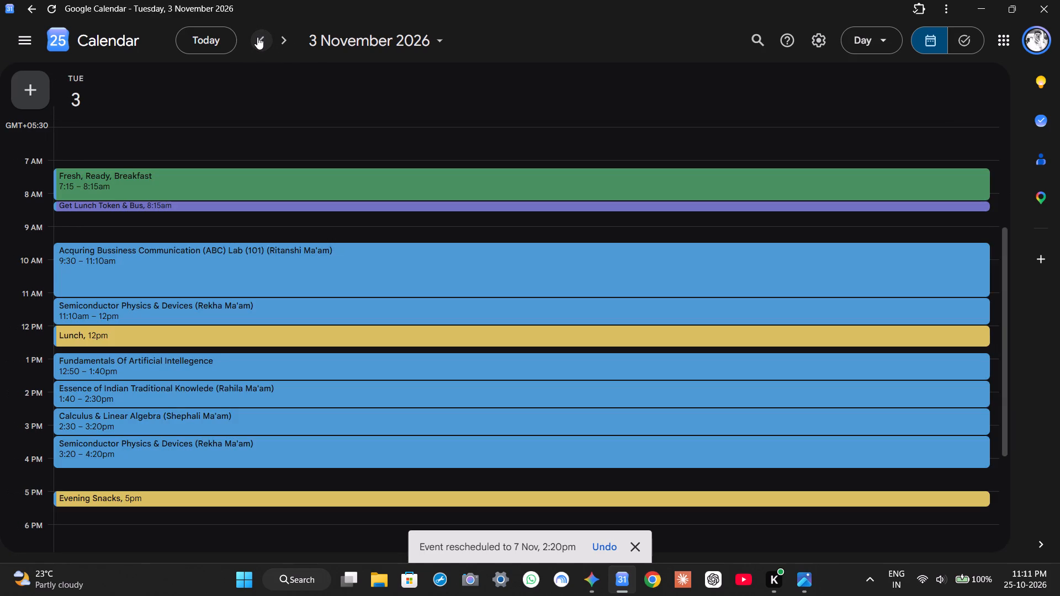
left_click(257, 37)
left_click(257, 37)
Reschedule the Fundamentals Of Artificial Intellegence class on 3 November 2026 to 12:40pm–1:20pm and save it.
double_click(288, 40)
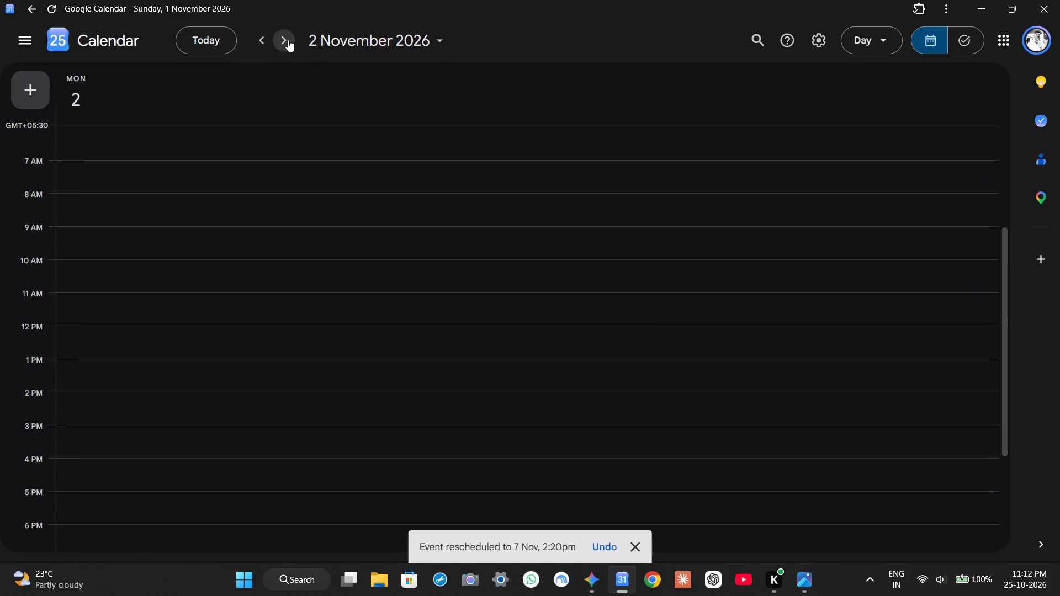
left_click(214, 364)
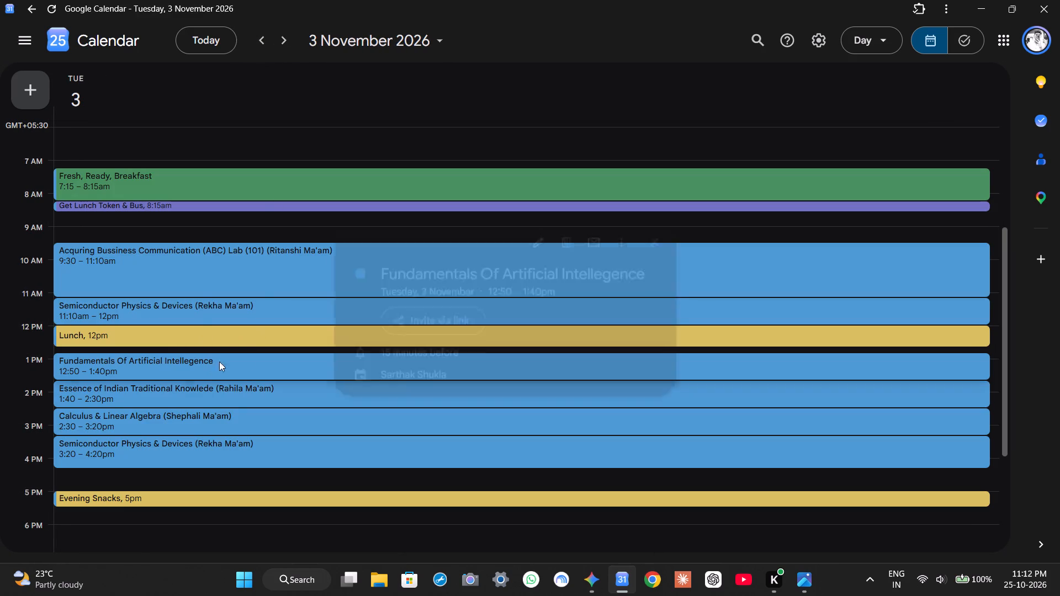
left_click(530, 221)
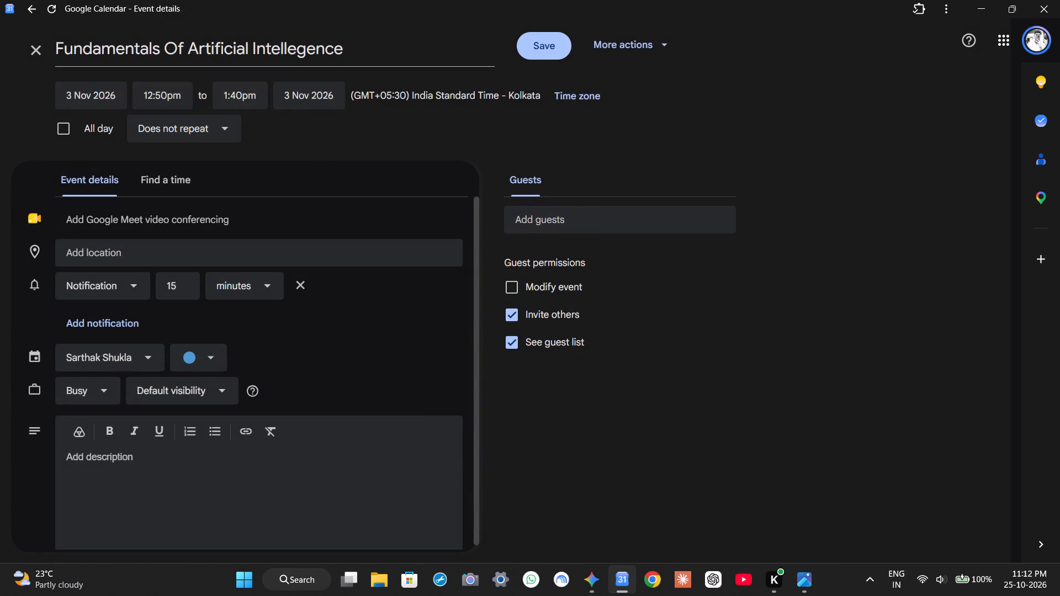
left_click(159, 99)
left_click(161, 97)
key("BackSpace")
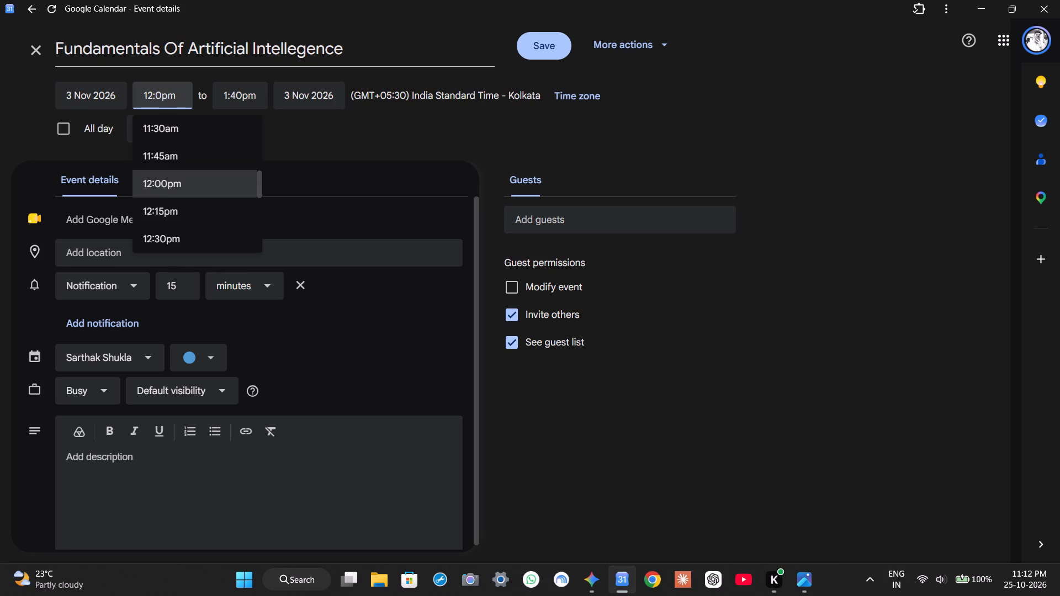
key("4")
left_click(294, 127)
left_click(236, 95)
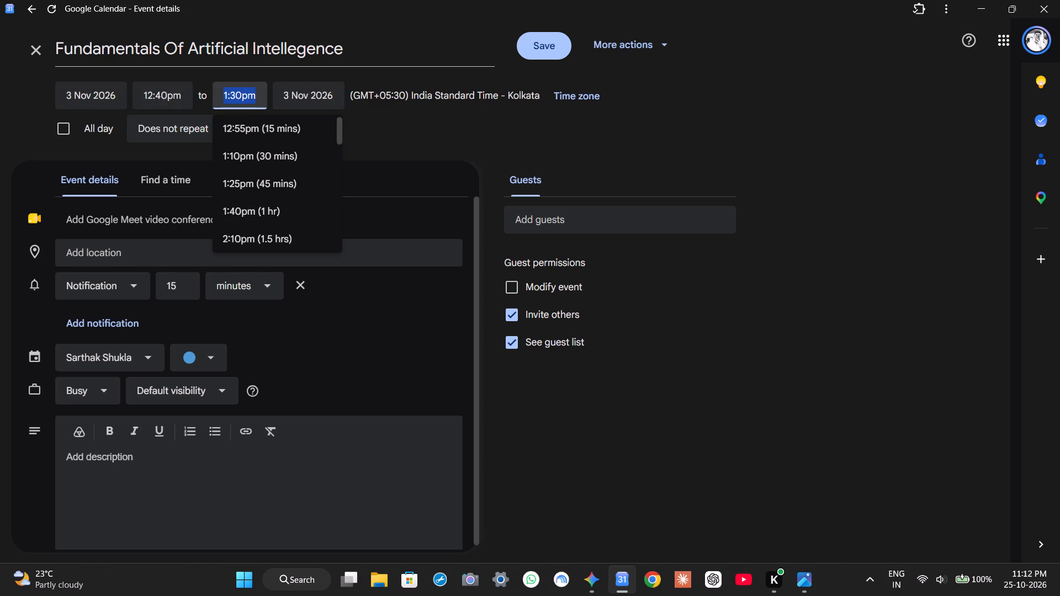
left_click(240, 97)
left_click(237, 97)
key("BackSpace")
key("2")
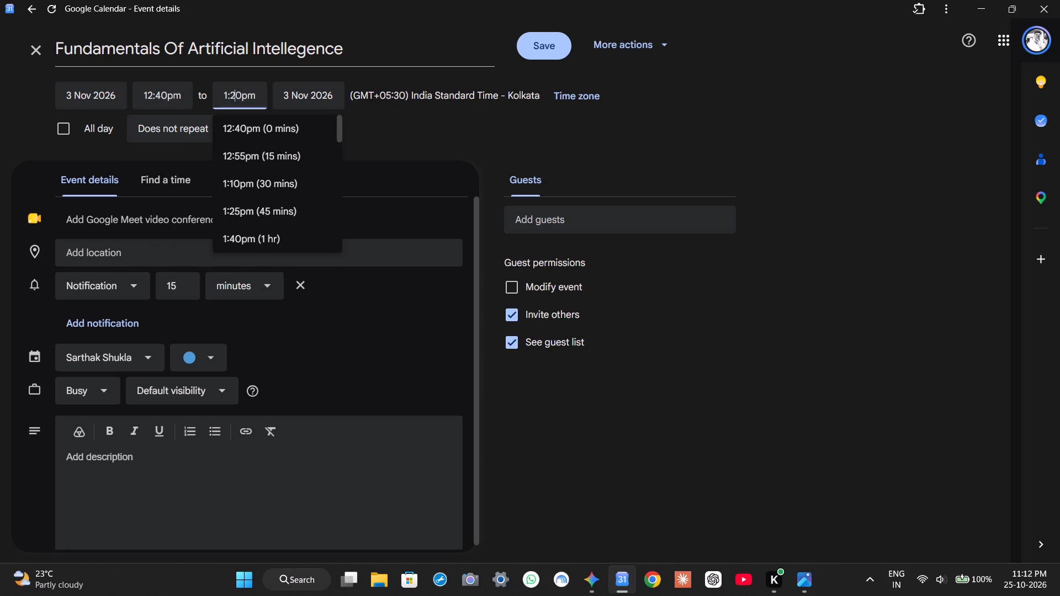
left_click(535, 48)
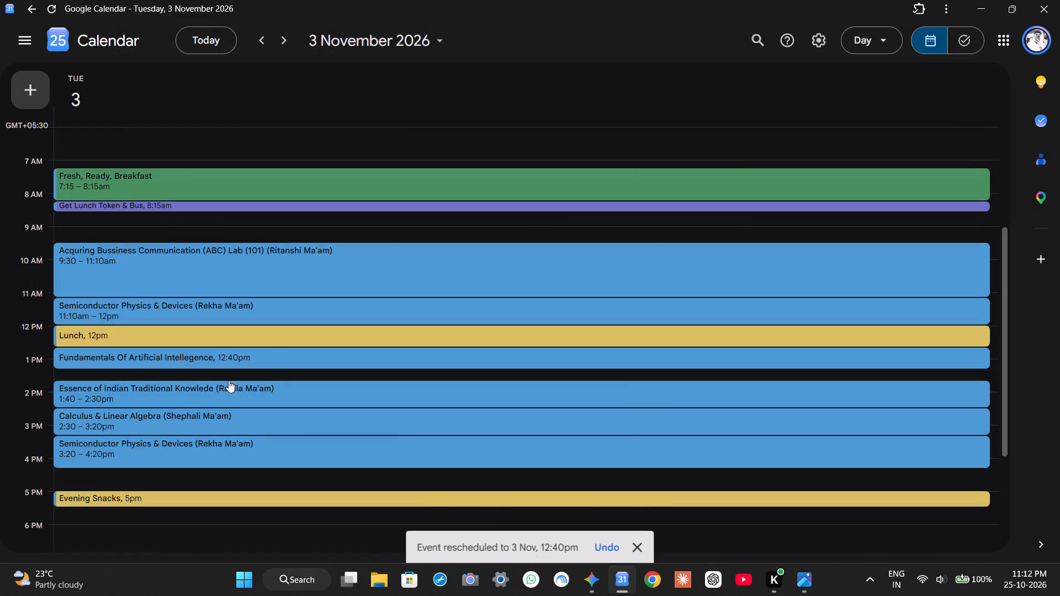
Check the timing image and reschedule the Essence of Indian Traditional Knowlede class on 3 November 2026 to 1:20pm–2:20pm, saving the event.
left_click(804, 575)
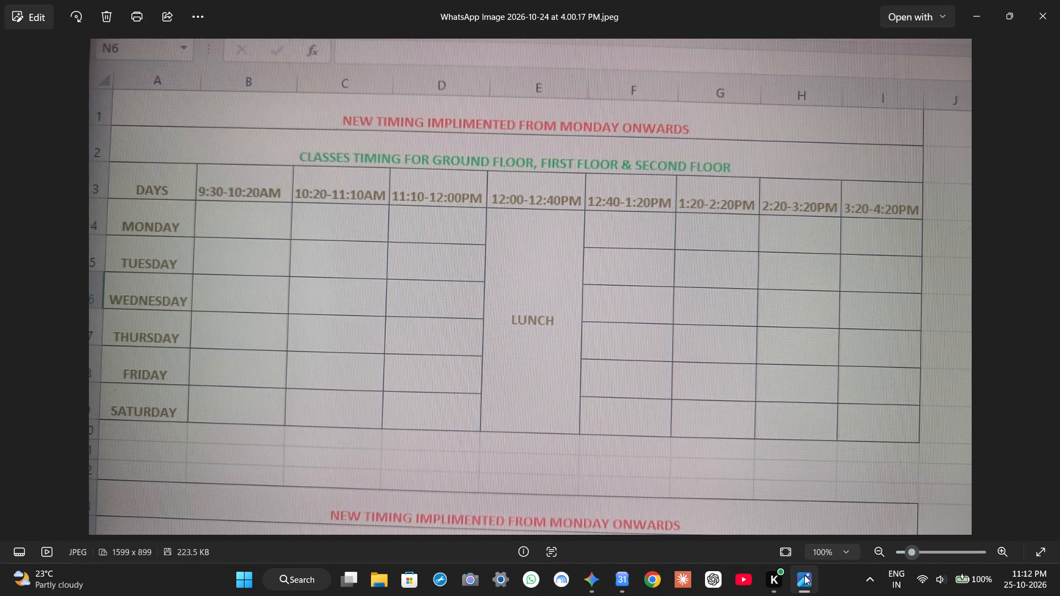
left_click(804, 575)
left_click(325, 385)
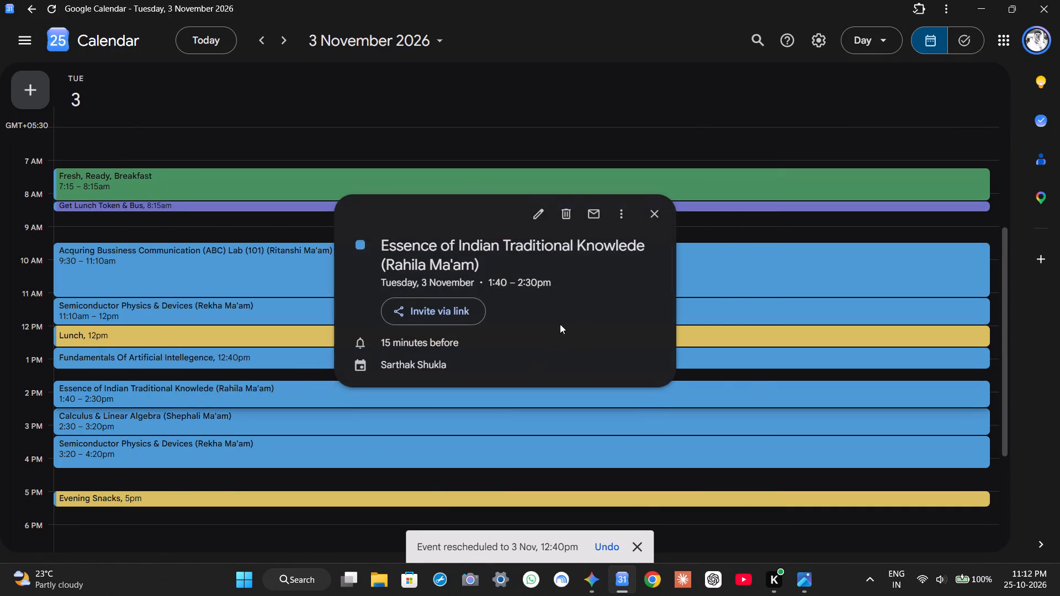
left_click(543, 215)
left_click(160, 95)
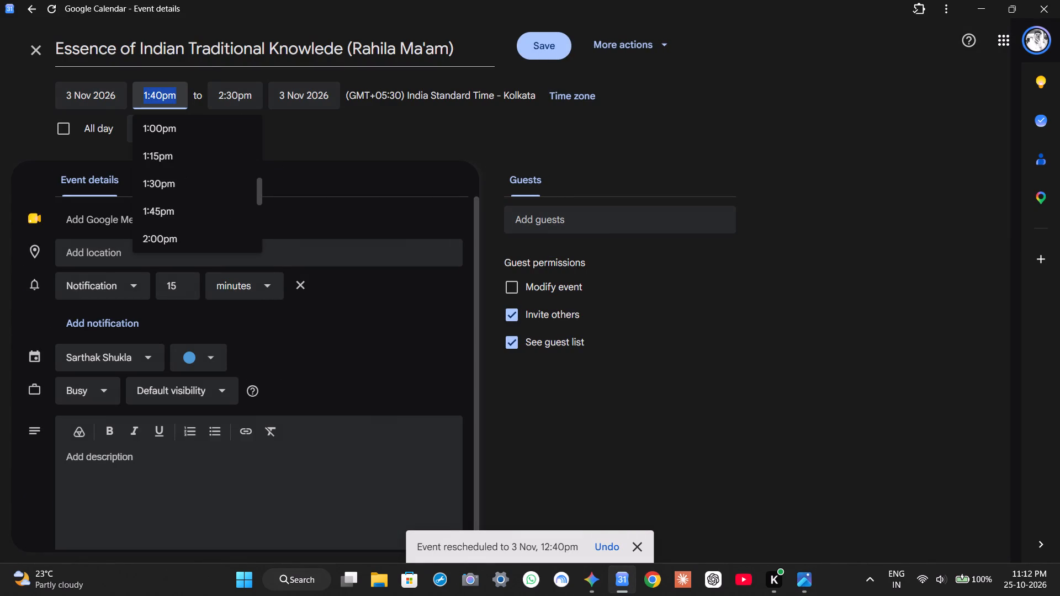
left_click(158, 95)
left_click(156, 95)
key("BackSpace")
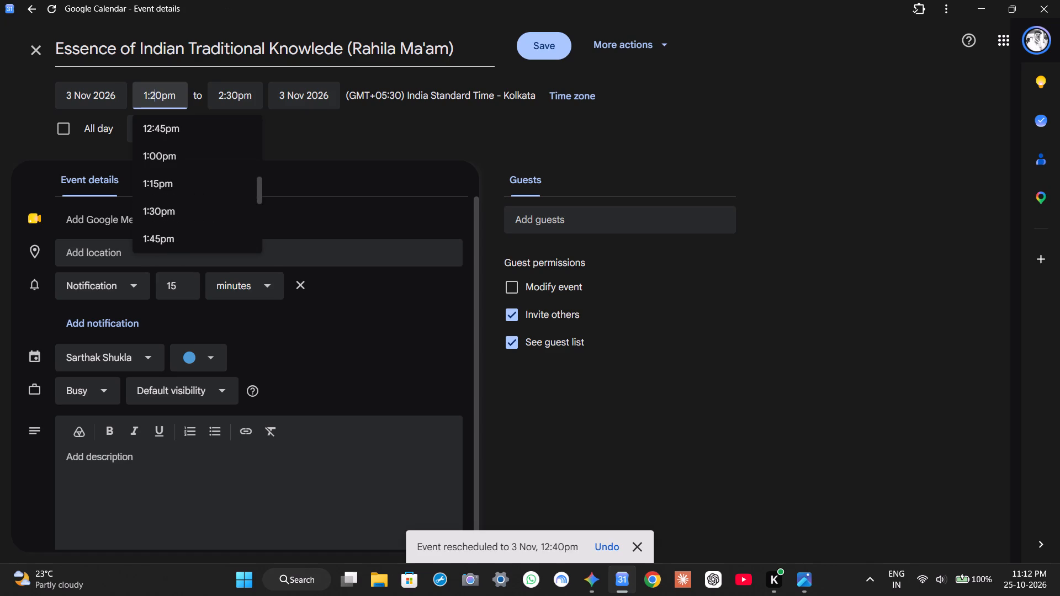
key("2")
left_click(226, 98)
left_click(231, 98)
key("BackSpace")
key("2")
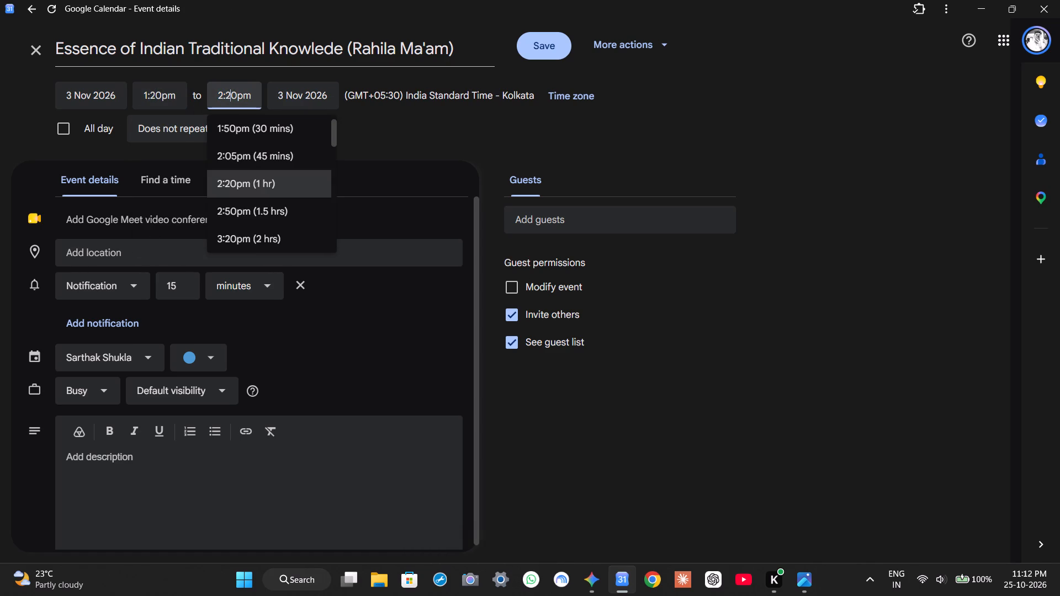
left_click(541, 42)
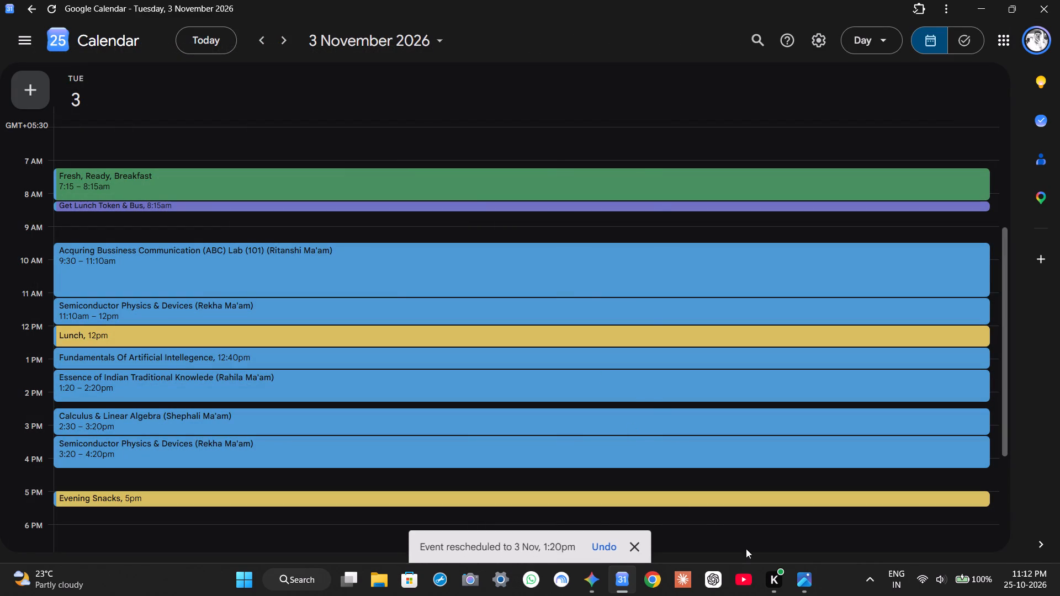
Check the timing image and reschedule the Calculus & Linear Algebra class on 3 November 2026 to 2:20pm–3:20pm, saving the event.
left_click(793, 572)
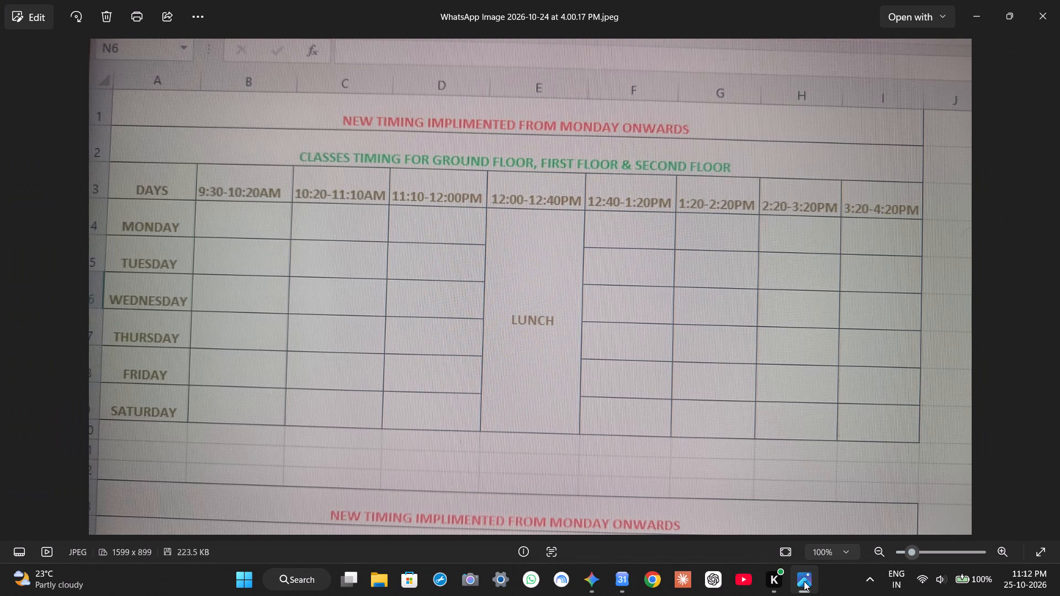
left_click(804, 581)
left_click(366, 423)
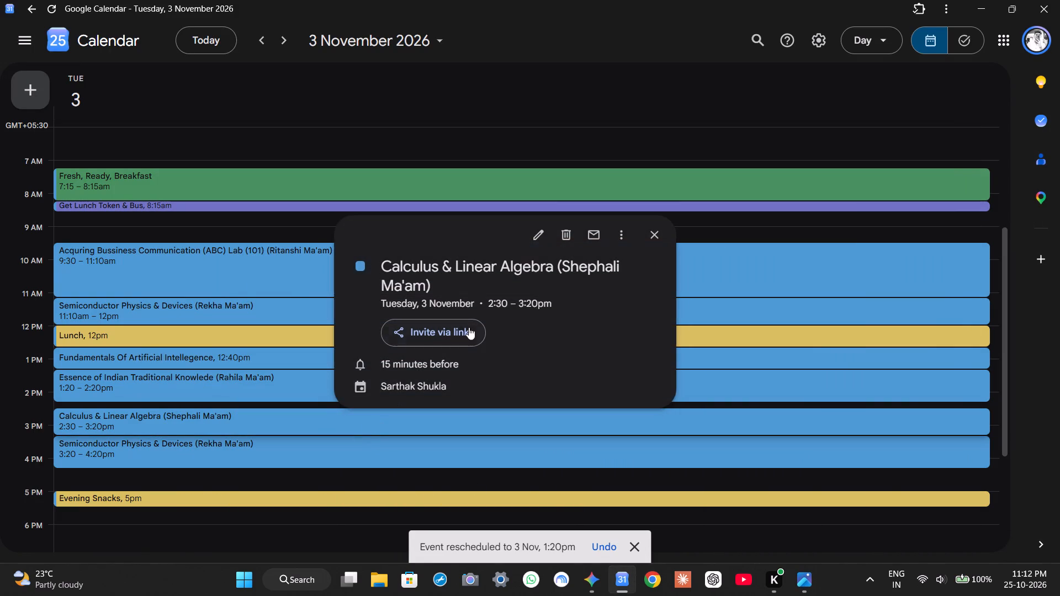
left_click(529, 238)
left_click(153, 92)
left_click(156, 95)
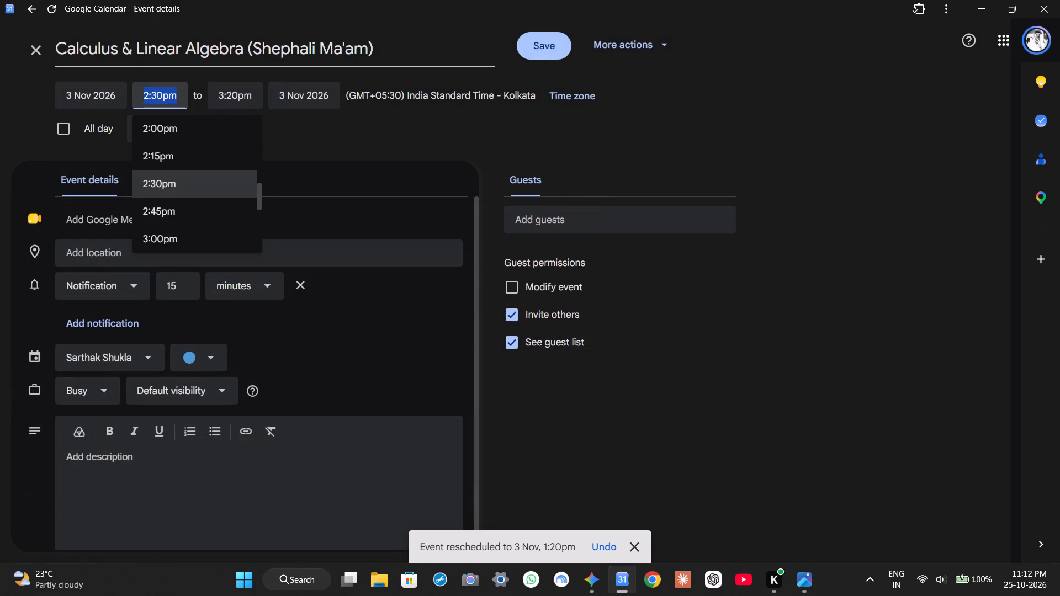
key("2")
key("BackSpace")
key("BackSpace")
key("2")
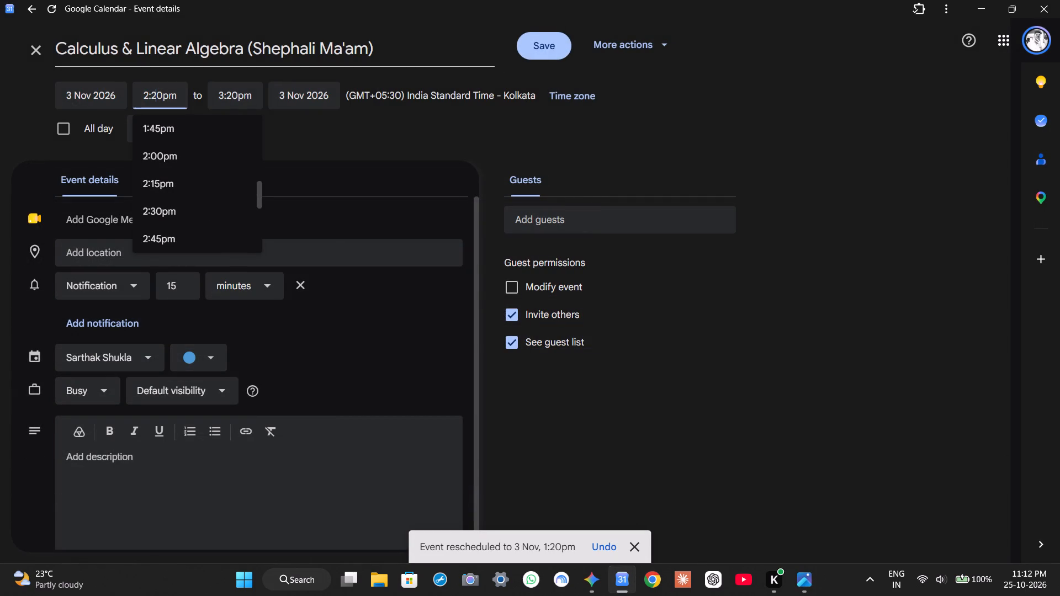
left_click(237, 98)
left_click(230, 95)
key("BackSpace")
key("2")
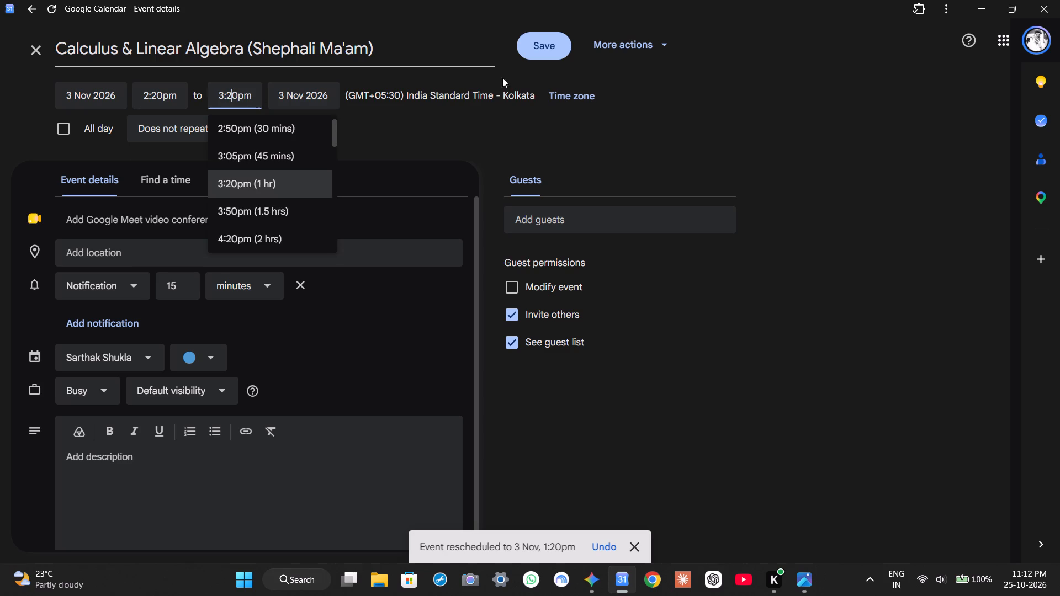
left_click(543, 49)
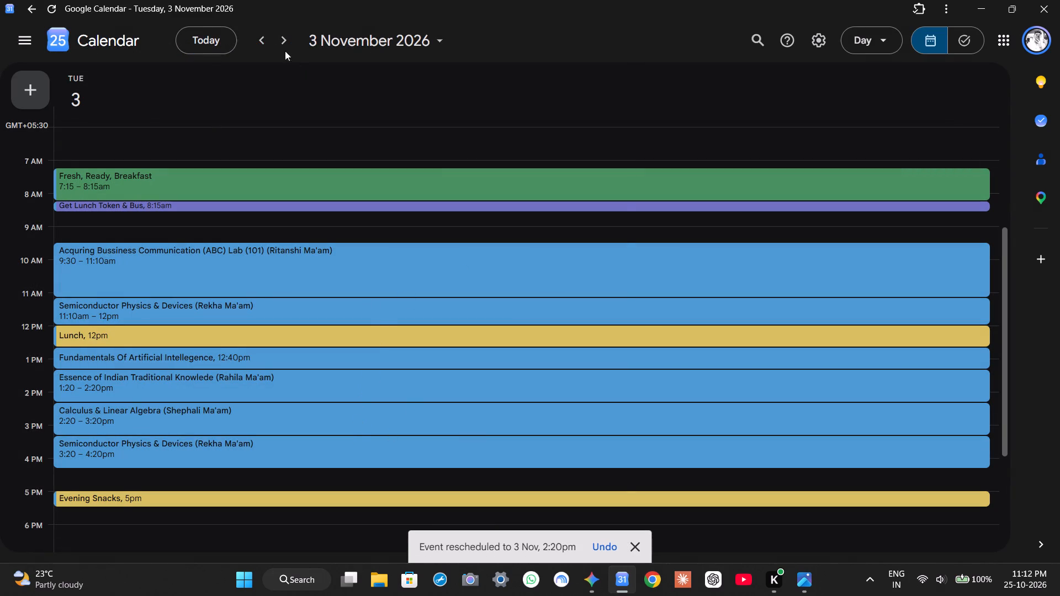
Review the daily class schedules from 26 October through 10 November 2026 against the new timings, and return to today's date.
left_click(213, 45)
left_click(282, 44)
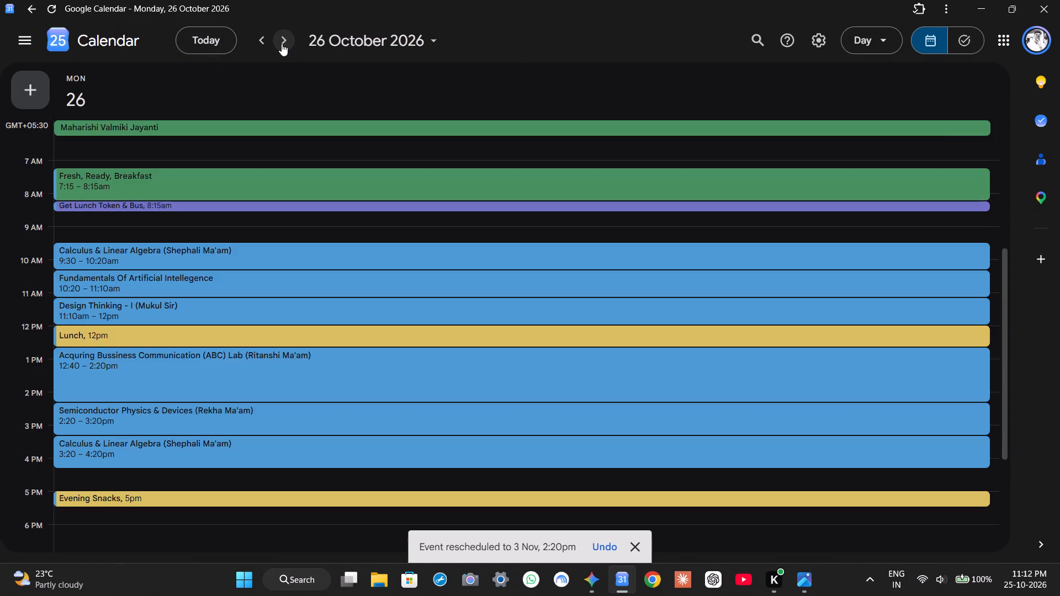
left_click(282, 44)
left_click(282, 44)
left_click(282, 44)
left_click(282, 44)
left_click(282, 44)
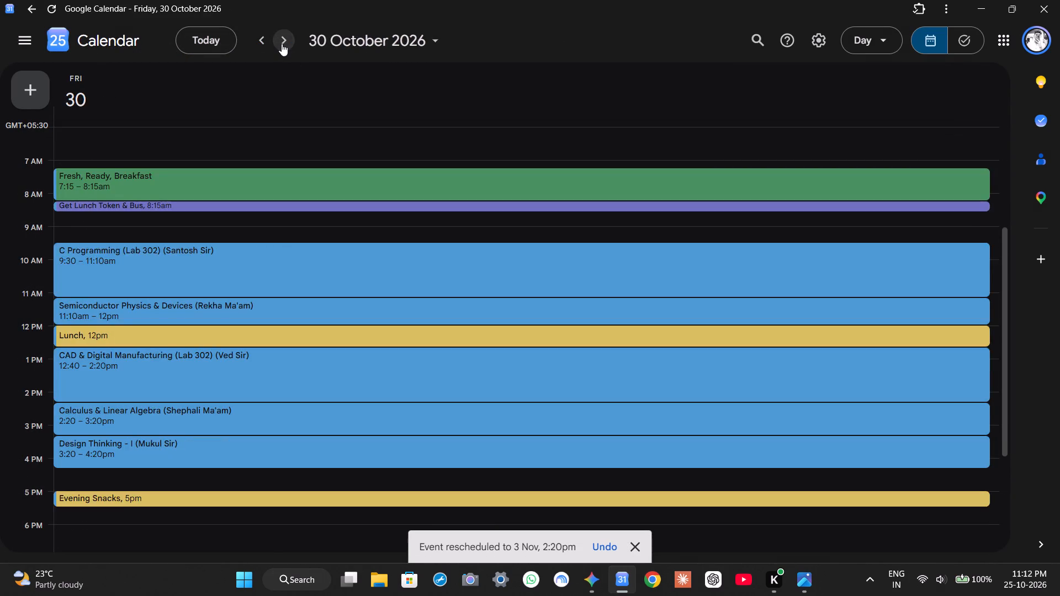
left_click(282, 44)
left_click(282, 44)
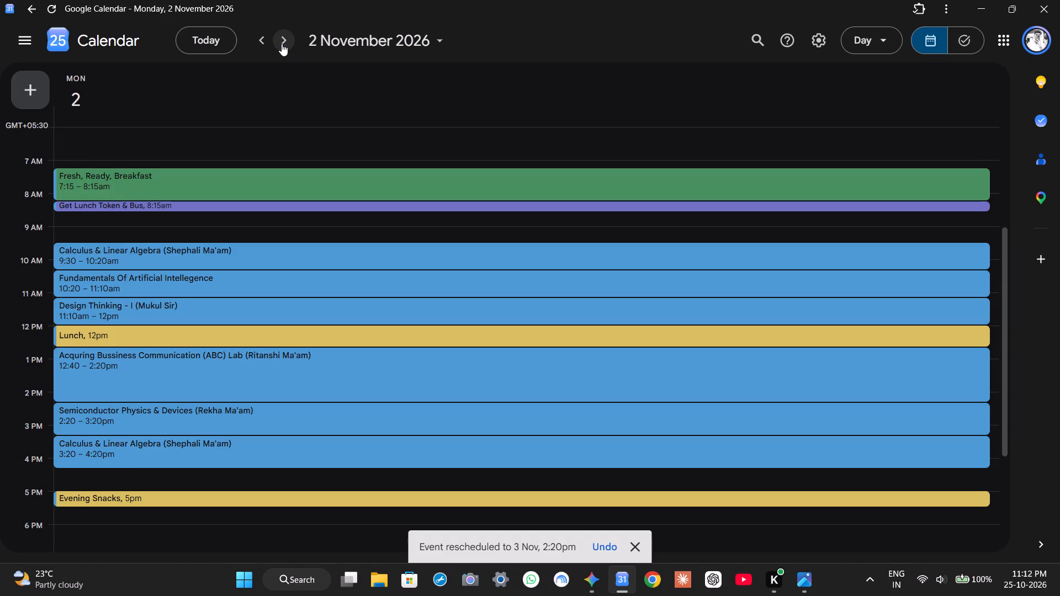
left_click(282, 44)
left_click(282, 44)
left_click(282, 44)
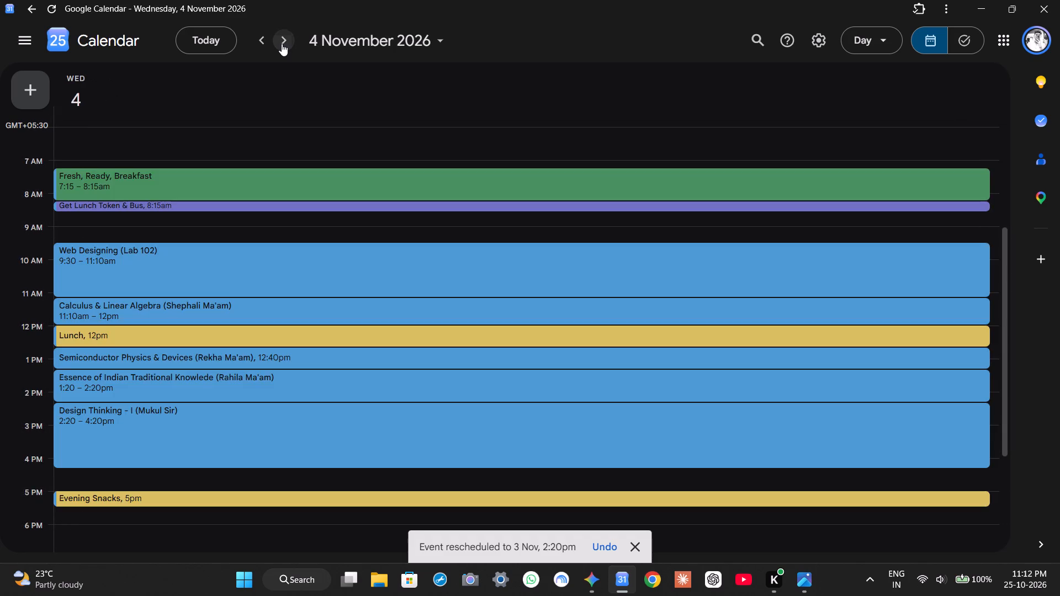
left_click(282, 44)
left_click(282, 44)
left_click(282, 44)
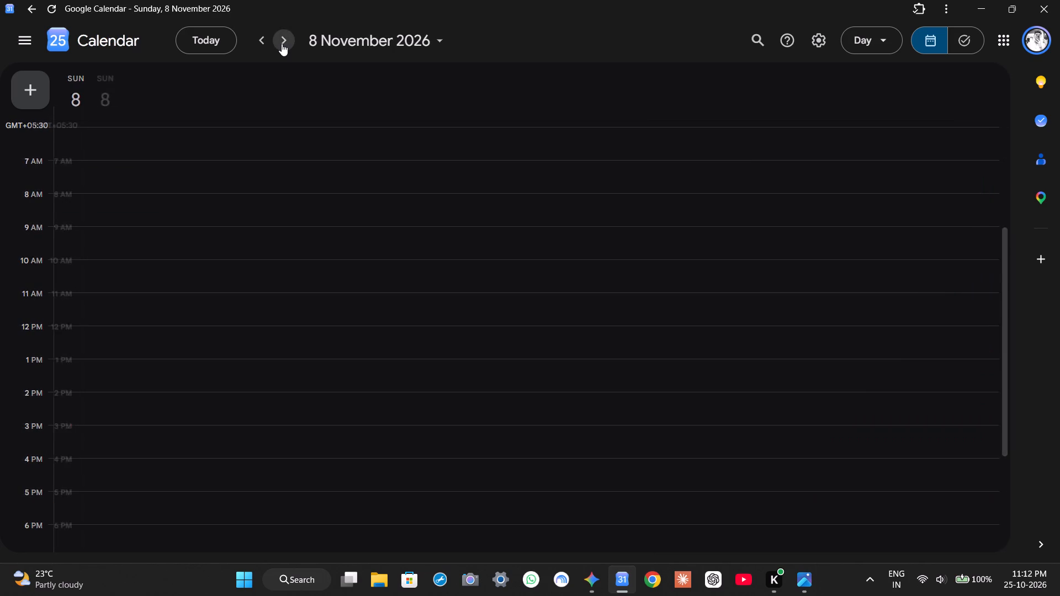
left_click(282, 44)
left_click(282, 44)
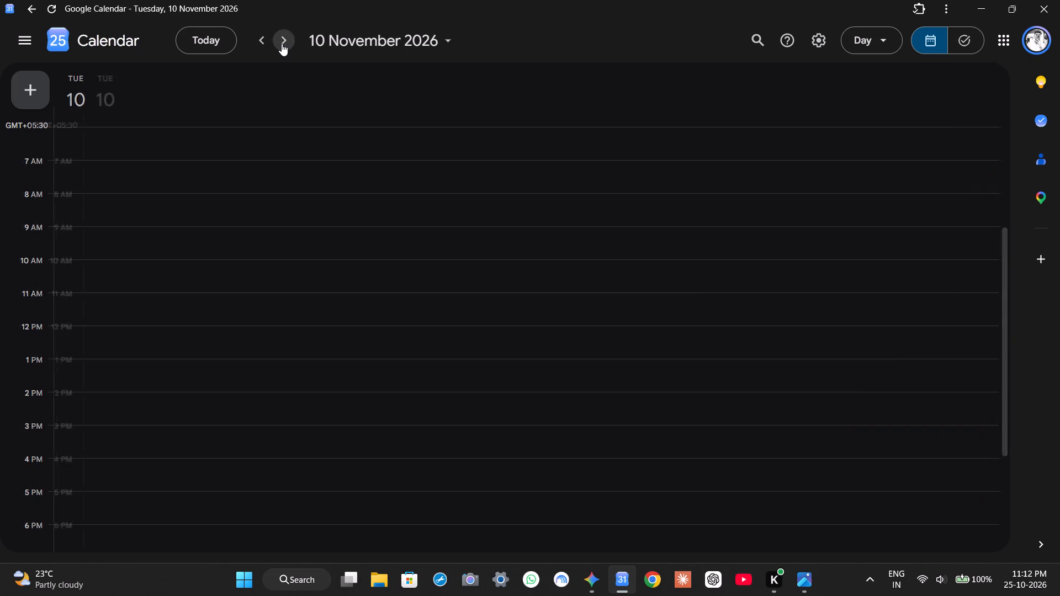
left_click(208, 41)
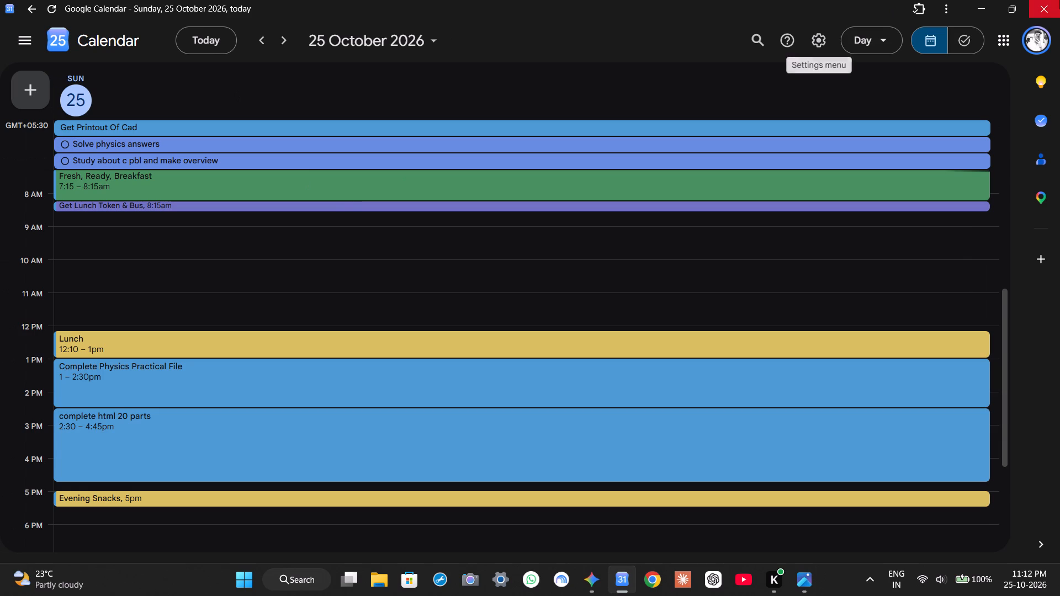